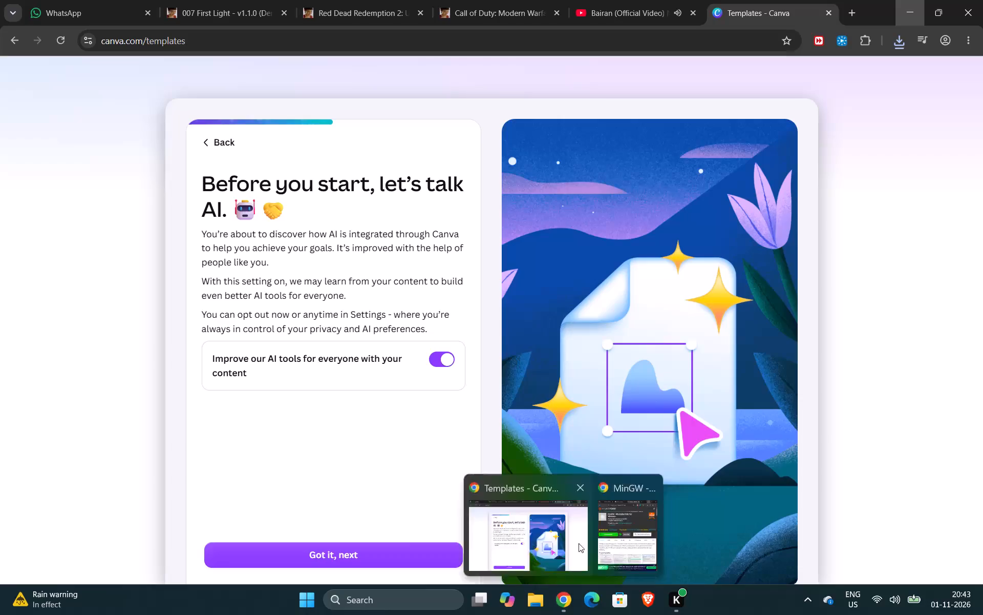
Accept the AI content notice with its default setting and continue to the template library.
{"action": "scroll", "coordinate": [386, 489], "scroll_direction": "down", "scroll_amount": 4}
{"action": "left_click", "coordinate": [383, 546]}
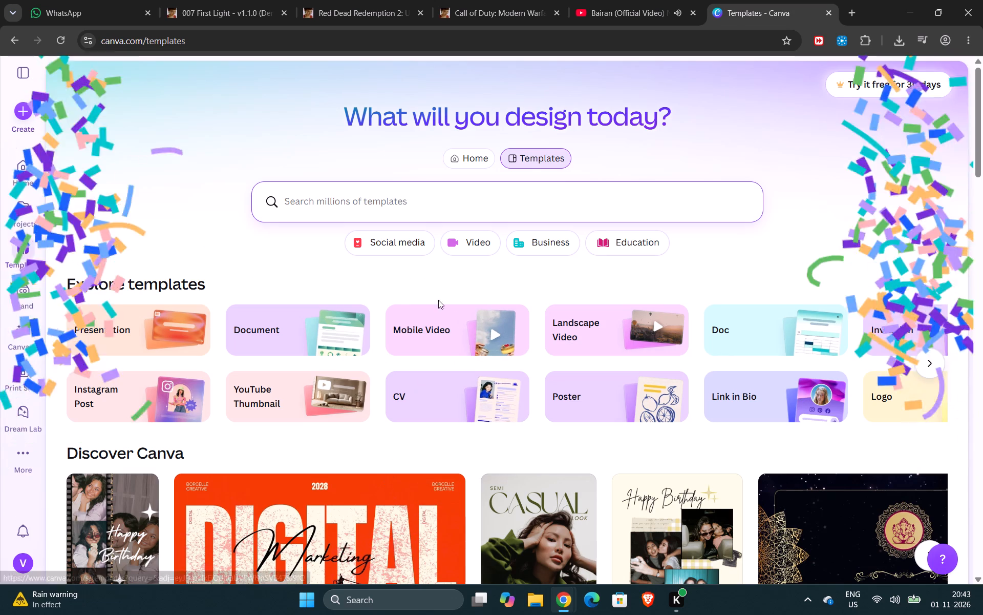
Create a blank A4 design from the Document template category.
{"action": "left_click", "coordinate": [302, 332]}
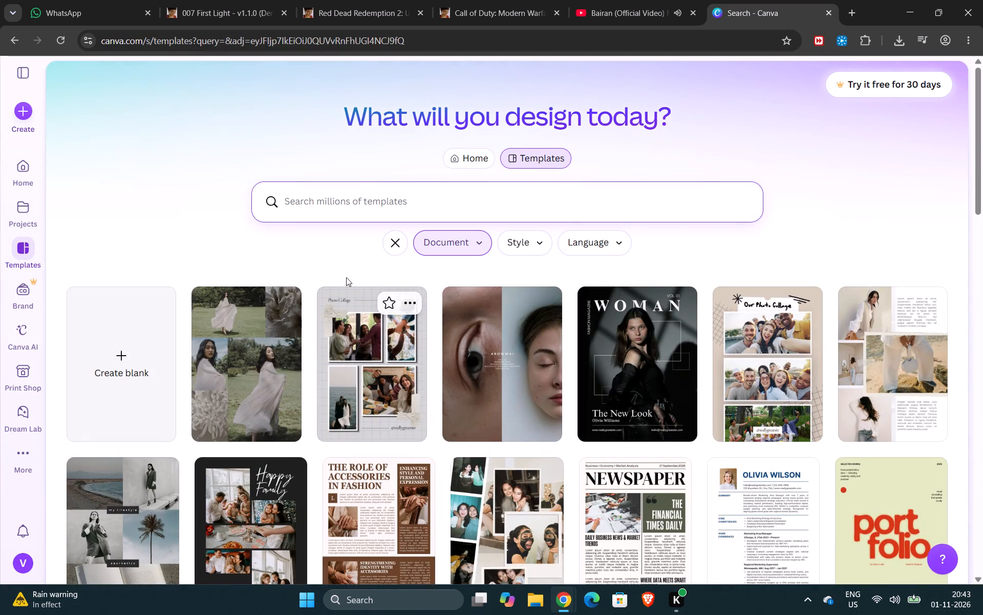
{"action": "left_click", "coordinate": [117, 357]}
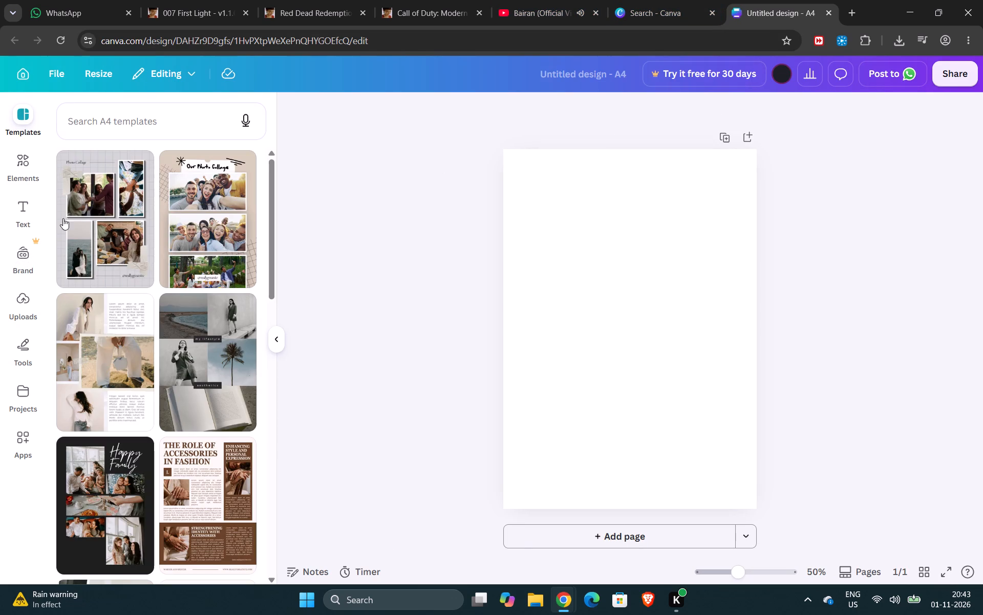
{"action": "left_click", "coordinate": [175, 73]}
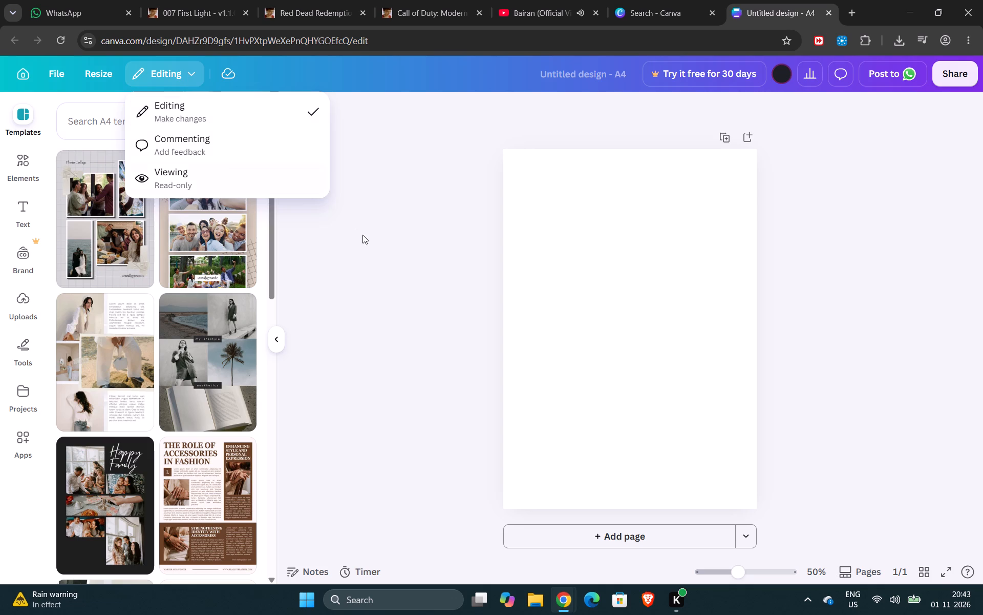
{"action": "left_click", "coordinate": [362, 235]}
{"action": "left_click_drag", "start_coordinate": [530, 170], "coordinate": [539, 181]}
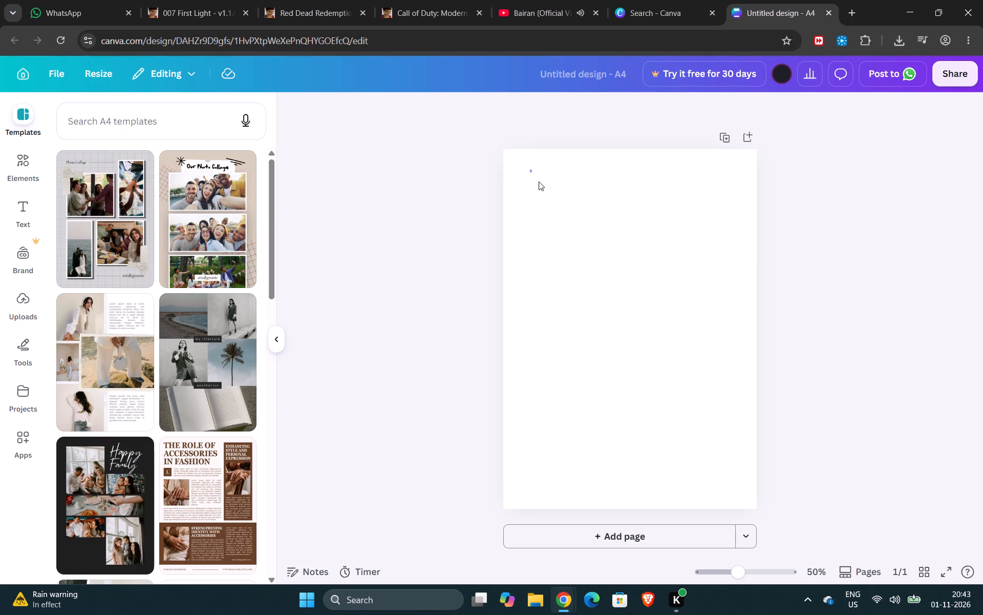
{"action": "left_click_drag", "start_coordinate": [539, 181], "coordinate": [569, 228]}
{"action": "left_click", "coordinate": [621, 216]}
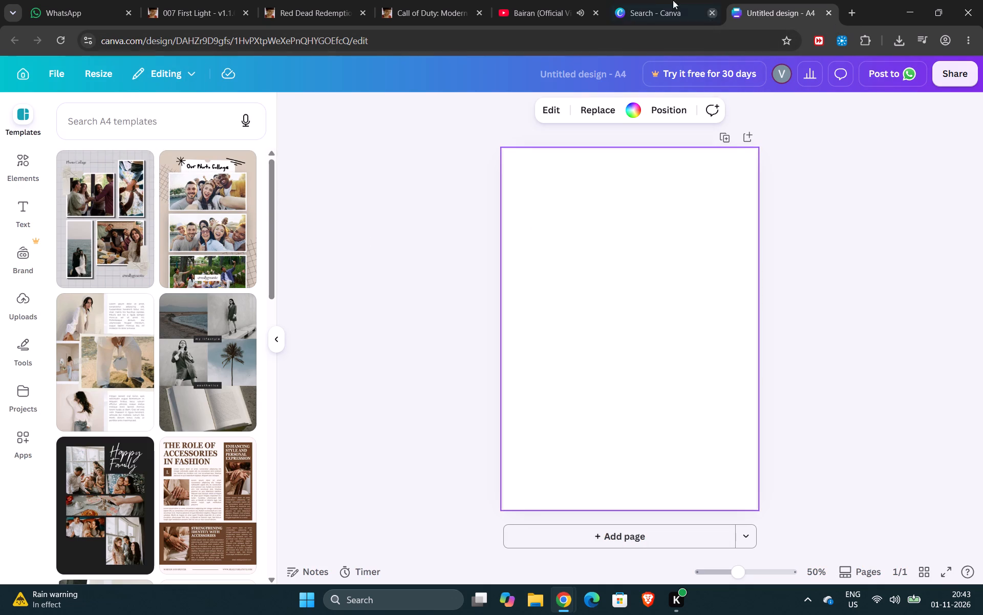
Open the most recently downloaded scan PDF and look through the photos on its pages.
{"action": "left_click", "coordinate": [905, 43]}
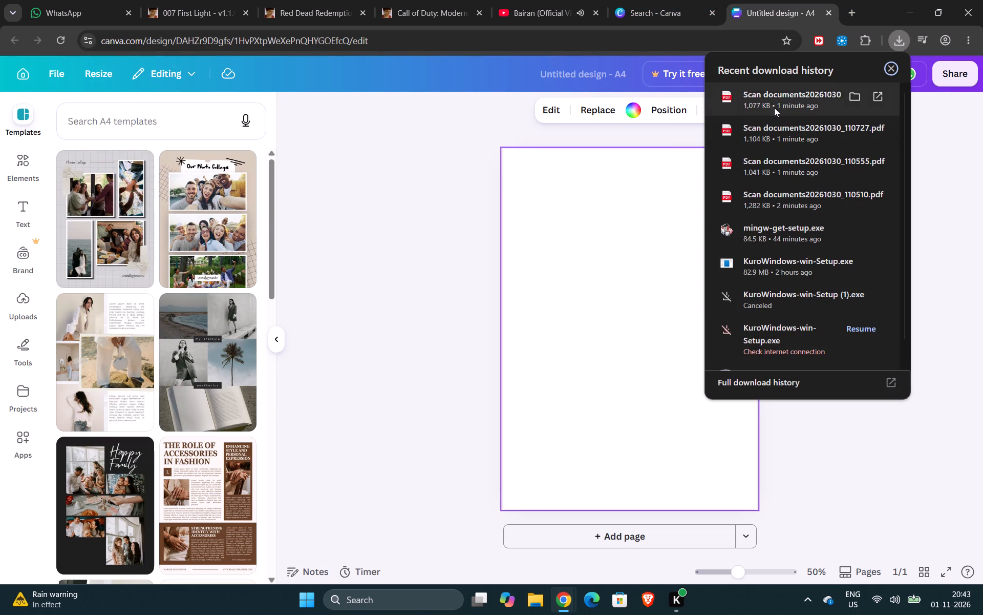
{"action": "left_click", "coordinate": [793, 101]}
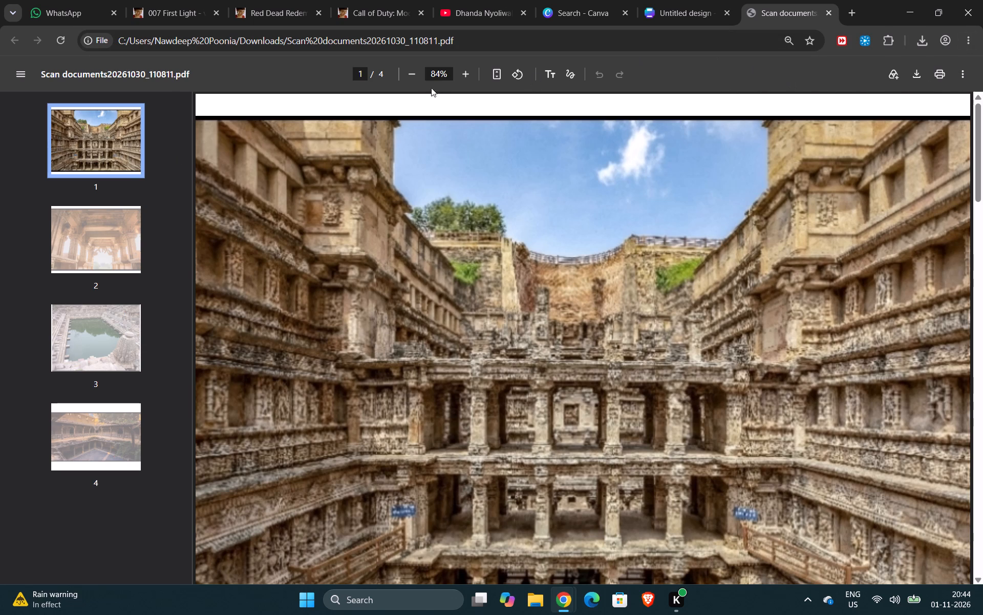
{"action": "left_click", "coordinate": [499, 72]}
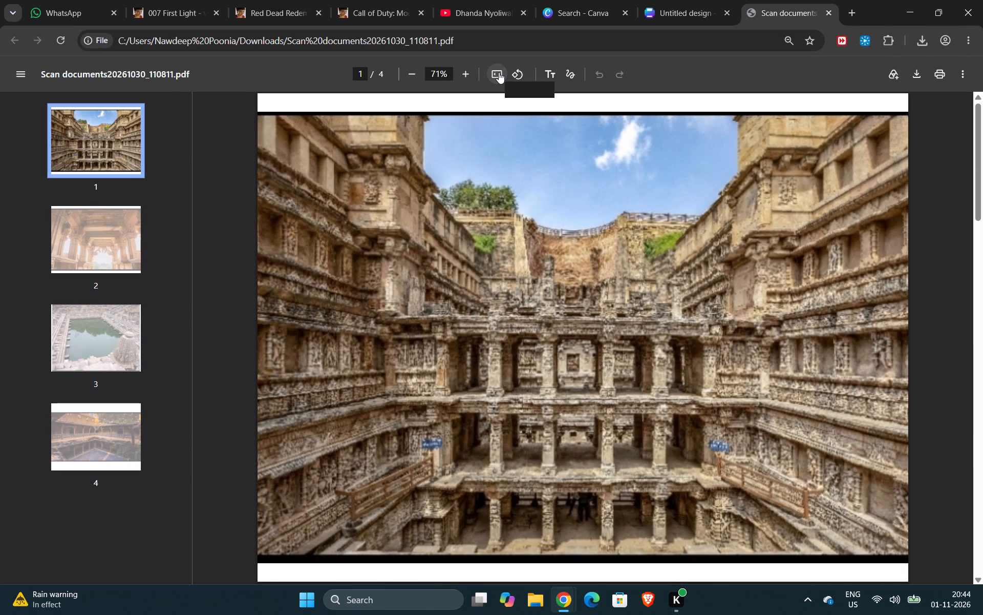
{"action": "left_click", "coordinate": [499, 72]}
{"action": "right_click", "coordinate": [518, 193]}
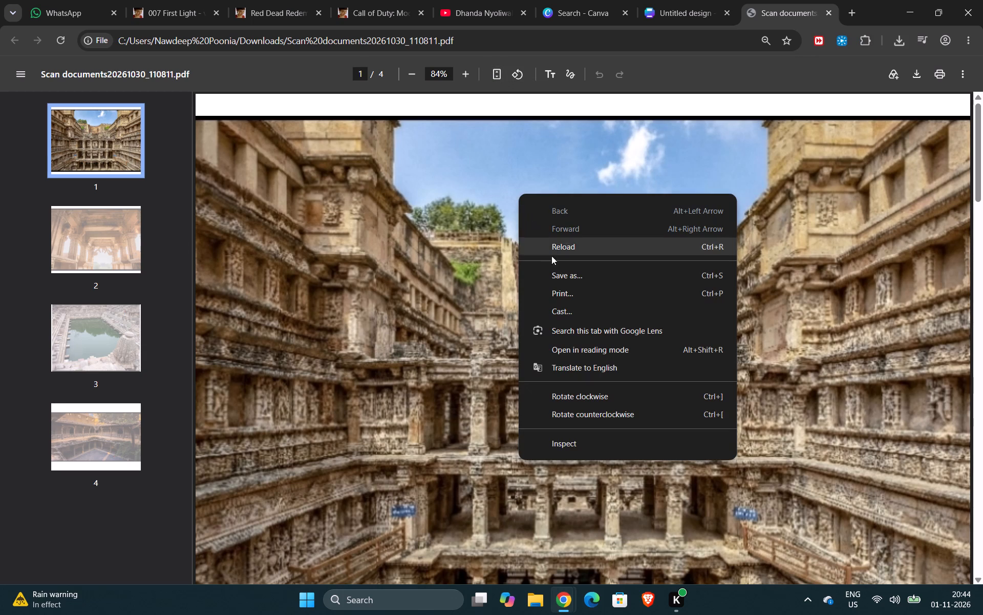
{"action": "left_click", "coordinate": [799, 353]}
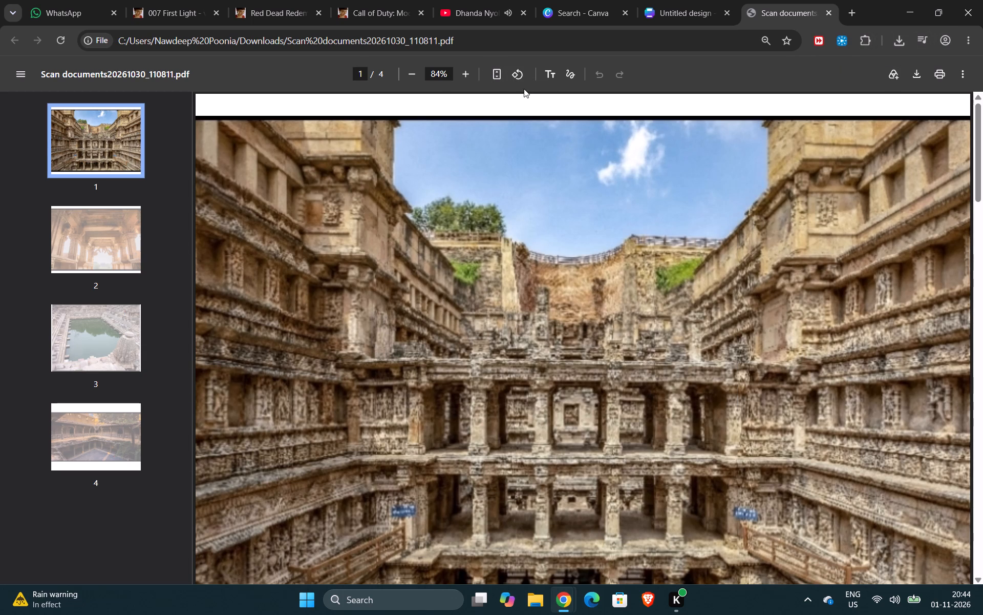
{"action": "scroll", "coordinate": [442, 294], "scroll_direction": "down", "scroll_amount": 6}
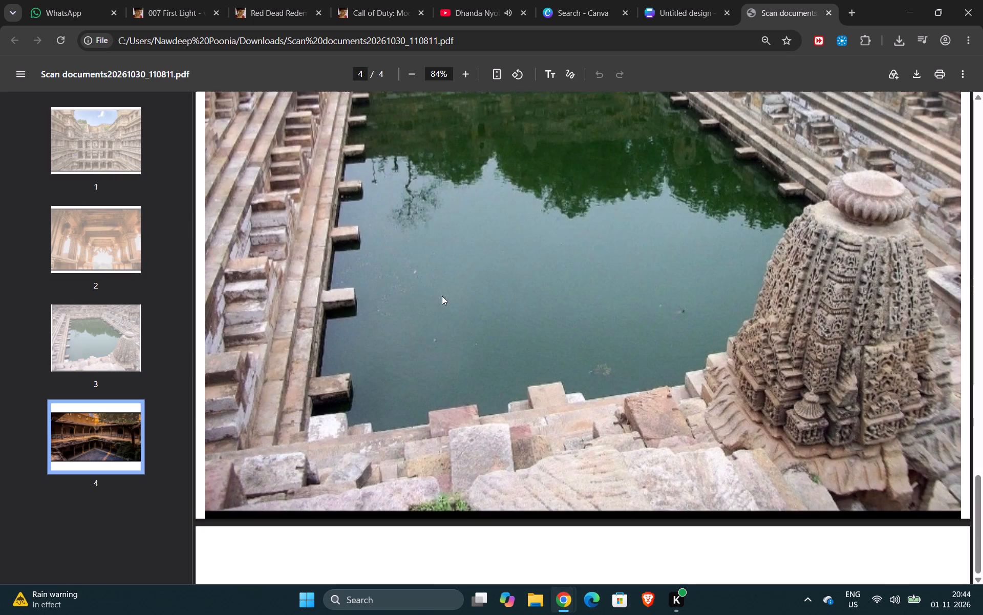
{"action": "scroll", "coordinate": [442, 296], "scroll_direction": "up", "scroll_amount": 4}
Return to the untitled A4 design and browse its charts, uploads, drawing tools, projects and text styles.
{"action": "left_click", "coordinate": [675, 0]}
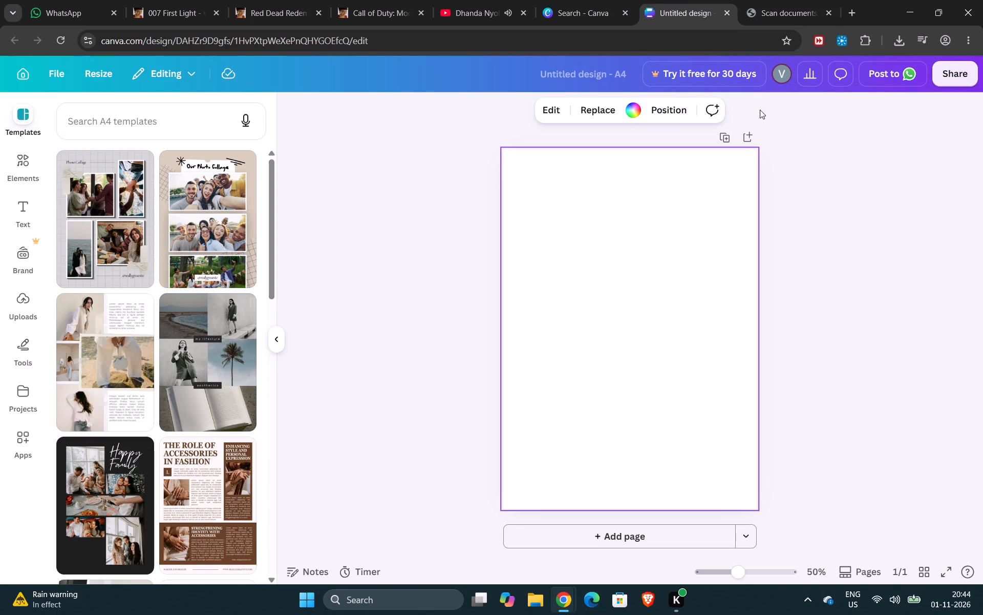
{"action": "left_click", "coordinate": [36, 167]}
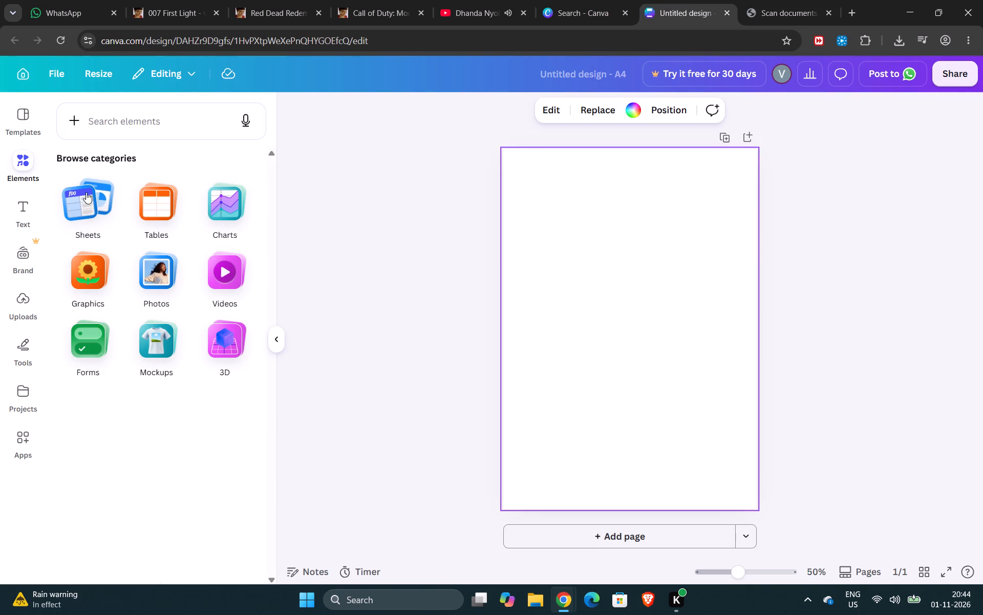
{"action": "left_click", "coordinate": [225, 199]}
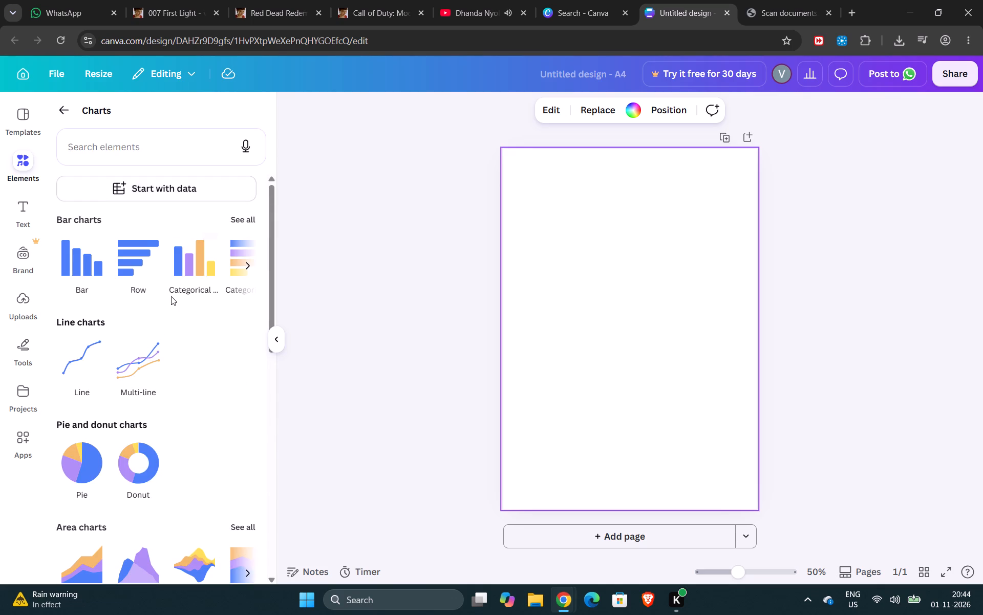
{"action": "scroll", "coordinate": [171, 296], "scroll_direction": "down", "scroll_amount": 8}
{"action": "left_click", "coordinate": [22, 301]}
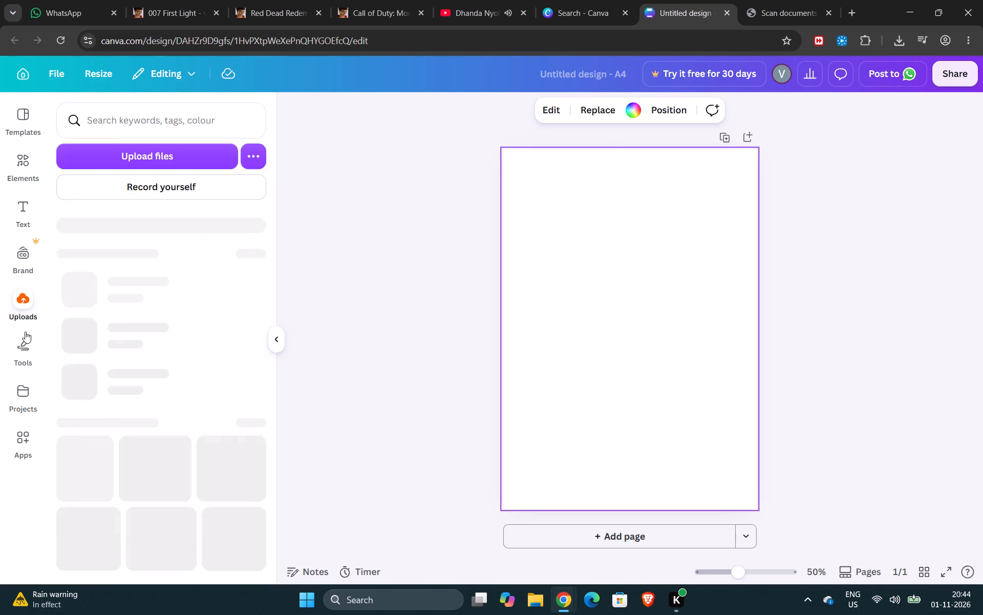
{"action": "left_click", "coordinate": [29, 348]}
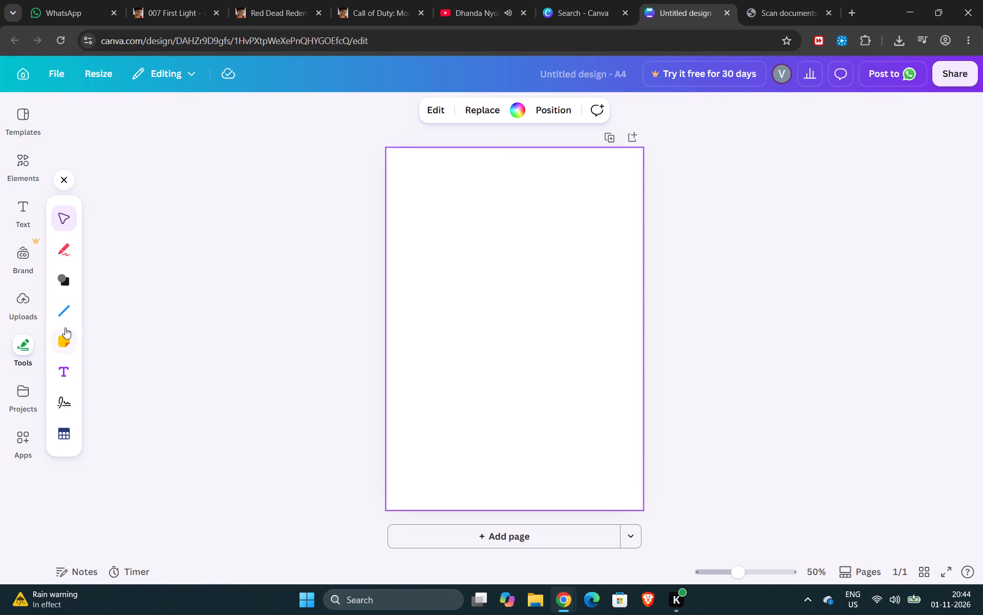
{"action": "left_click", "coordinate": [34, 392]}
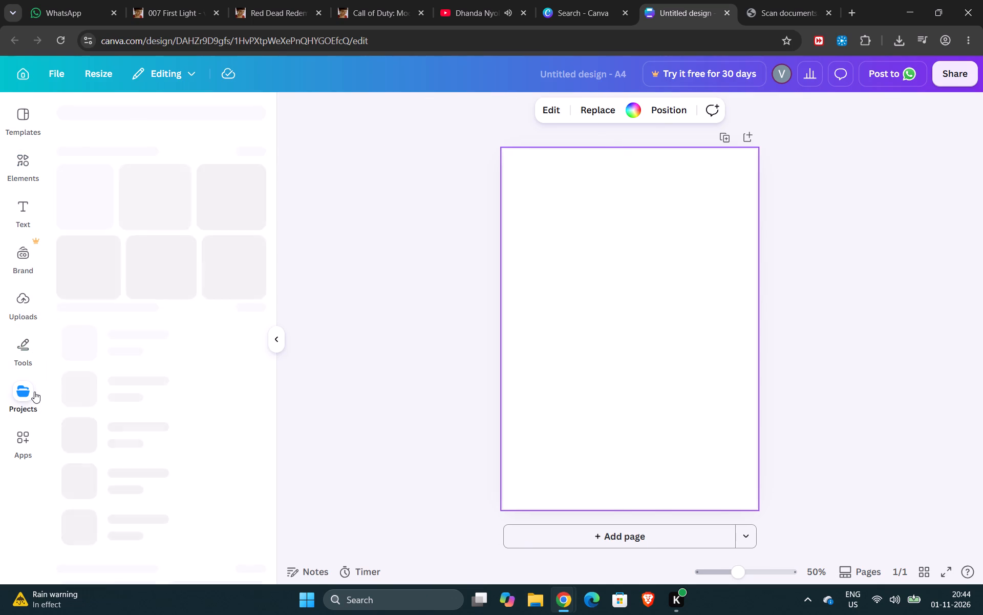
{"action": "left_click", "coordinate": [7, 435]}
{"action": "left_click_drag", "start_coordinate": [3, 202], "coordinate": [13, 201]}
{"action": "left_click", "coordinate": [24, 175]}
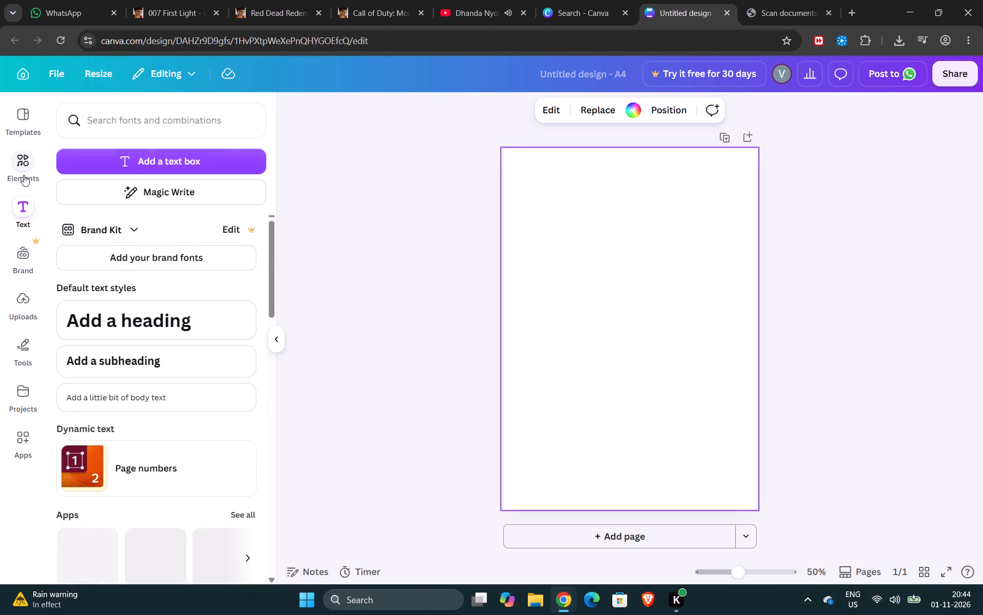
Apply the beige "Our Photo Collage" template with three stacked photos to the blank A4 page.
{"action": "left_click", "coordinate": [21, 116]}
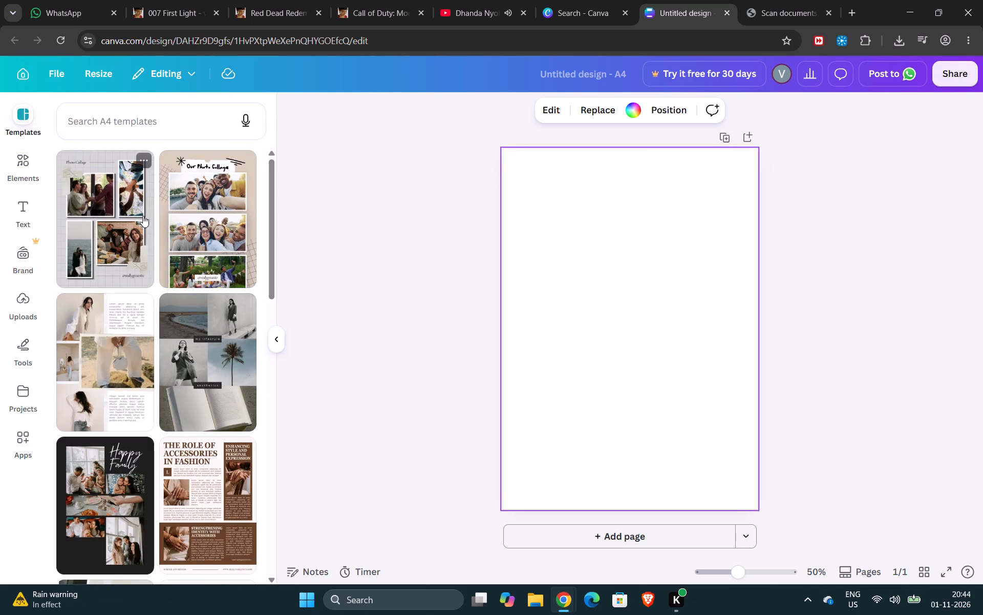
{"action": "scroll", "coordinate": [197, 225], "scroll_direction": "down", "scroll_amount": 2}
{"action": "scroll", "coordinate": [198, 225], "scroll_direction": "up", "scroll_amount": 3}
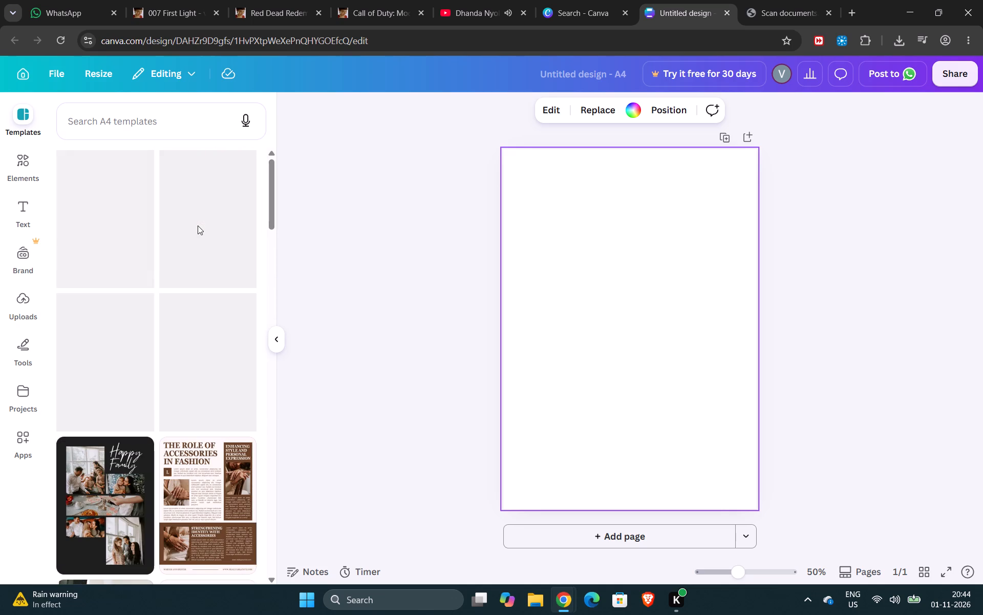
{"action": "left_click", "coordinate": [198, 225]}
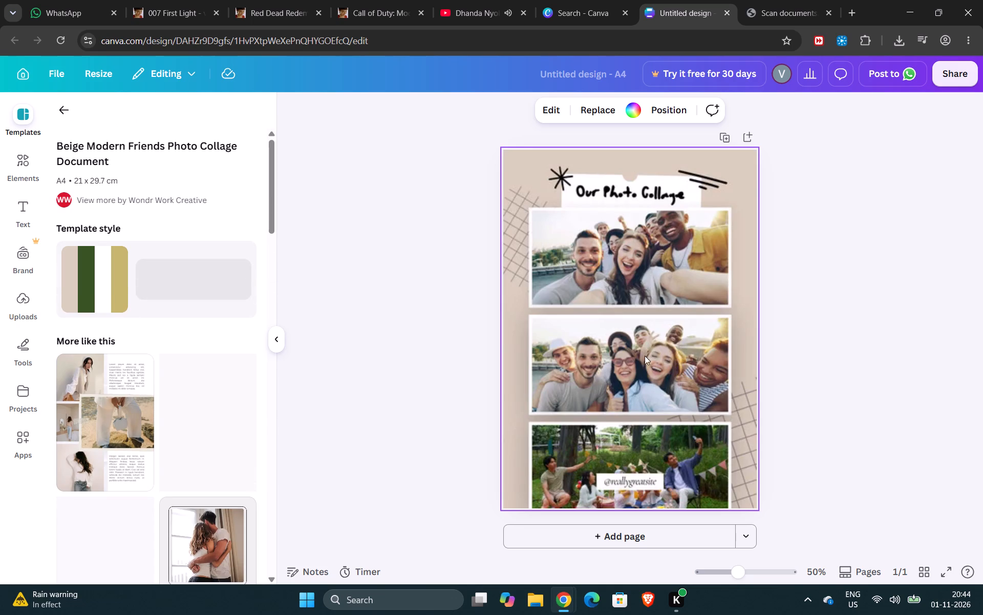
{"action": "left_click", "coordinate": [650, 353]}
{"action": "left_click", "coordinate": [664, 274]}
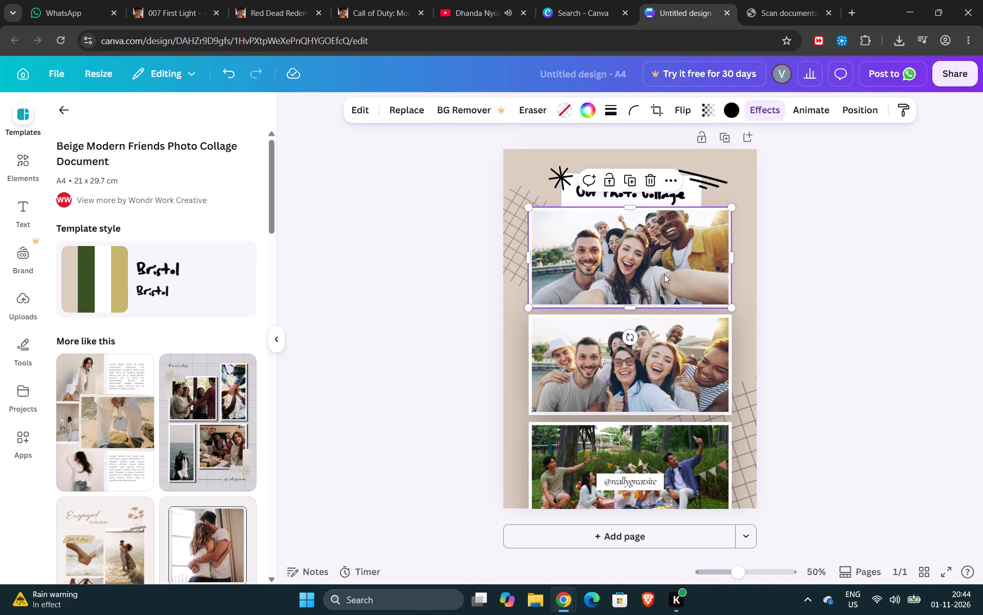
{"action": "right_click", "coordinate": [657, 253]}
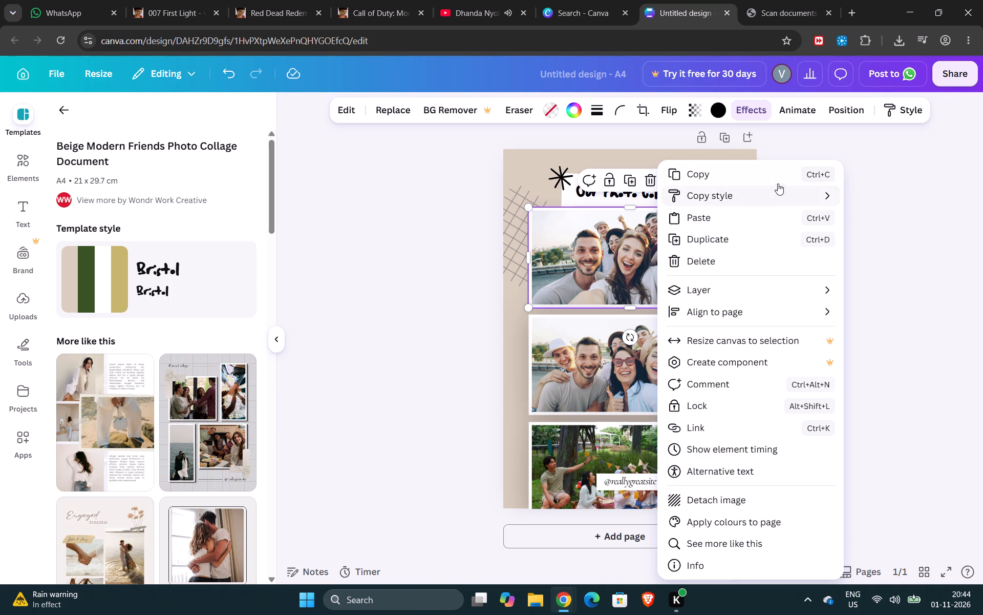
Go back to the scan PDF and examine its pages and the available actions for a way to reuse the photos.
{"action": "left_click", "coordinate": [788, 11]}
{"action": "right_click", "coordinate": [569, 204]}
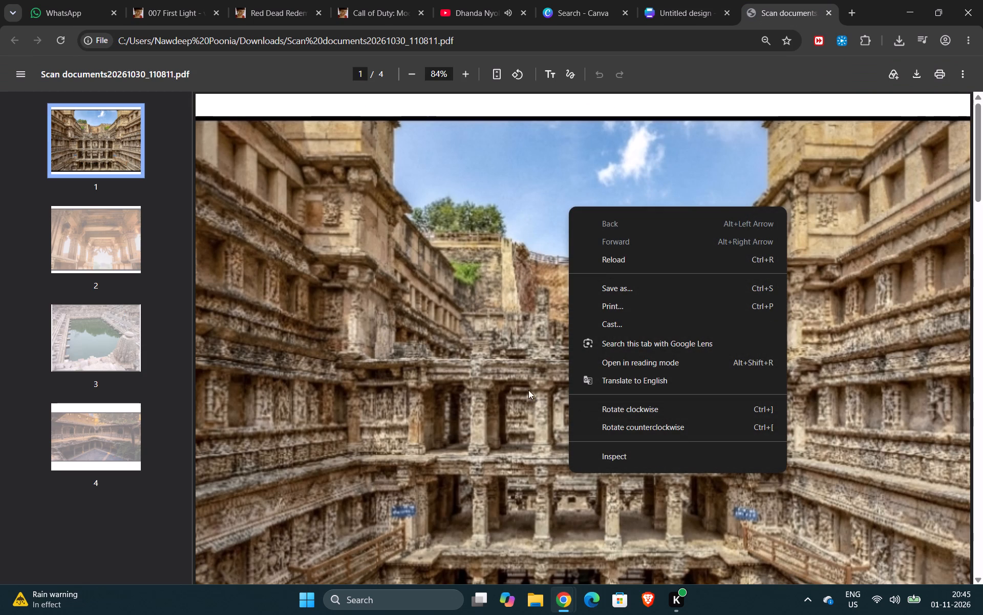
{"action": "scroll", "coordinate": [507, 362], "scroll_direction": "down", "scroll_amount": 2}
{"action": "right_click", "coordinate": [507, 362]}
{"action": "scroll", "coordinate": [507, 362], "scroll_direction": "up", "scroll_amount": 2}
{"action": "left_click", "coordinate": [380, 306]}
{"action": "scroll", "coordinate": [380, 306], "scroll_direction": "up", "scroll_amount": 3}
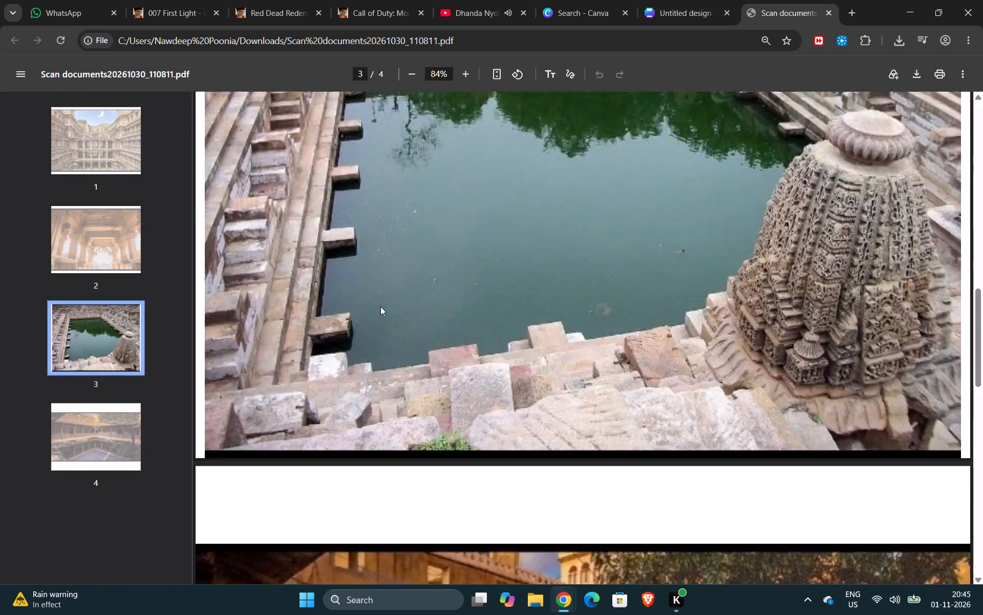
{"action": "scroll", "coordinate": [380, 306], "scroll_direction": "down", "scroll_amount": 1}
{"action": "scroll", "coordinate": [380, 306], "scroll_direction": "up", "scroll_amount": 1}
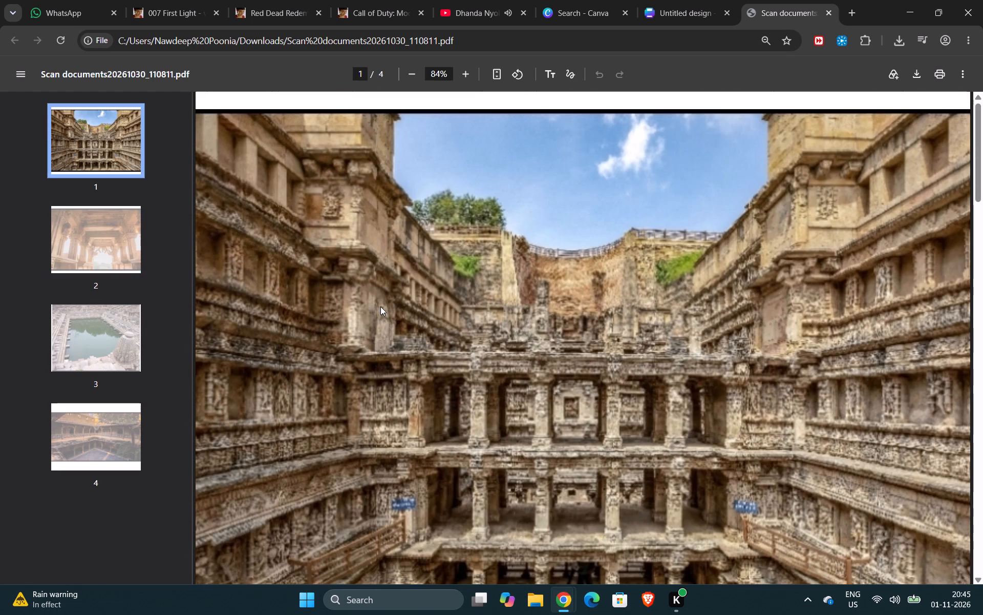
{"action": "key", "text": "Down"}
{"action": "key", "text": "Down"}
{"action": "key", "text": "Down"}
{"action": "key", "text": "Down"}
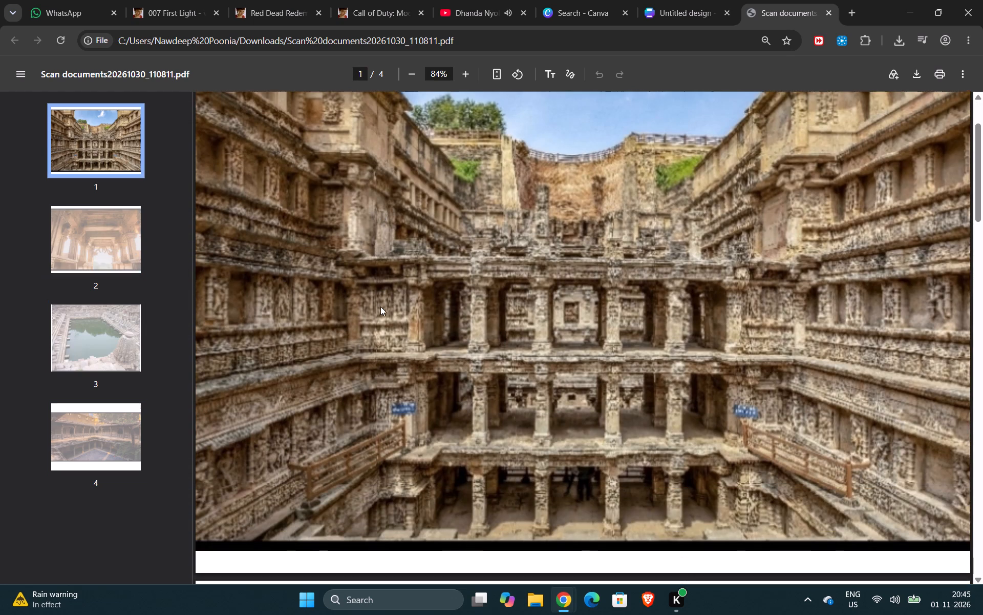
{"action": "key", "text": "Up"}
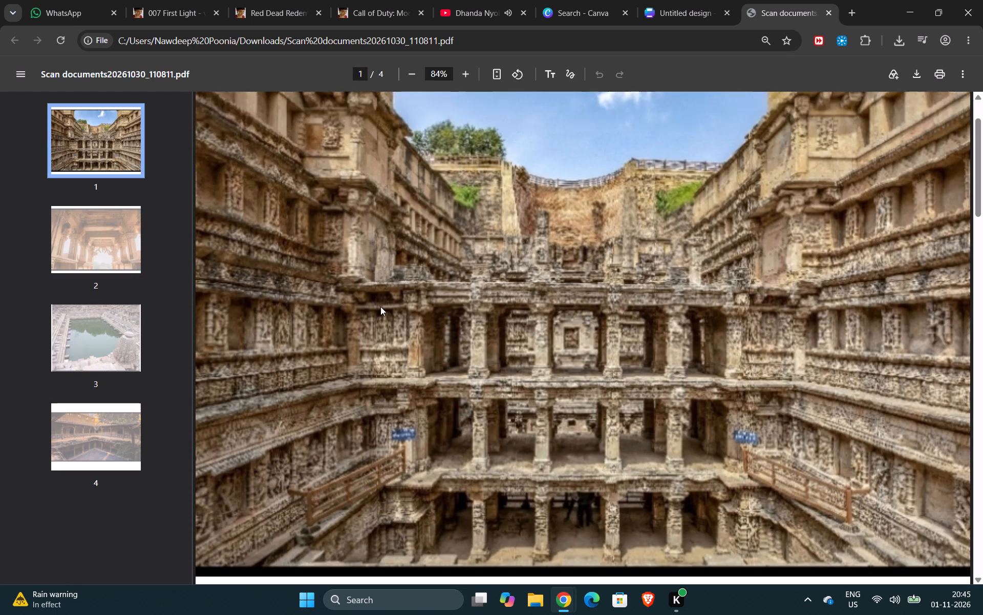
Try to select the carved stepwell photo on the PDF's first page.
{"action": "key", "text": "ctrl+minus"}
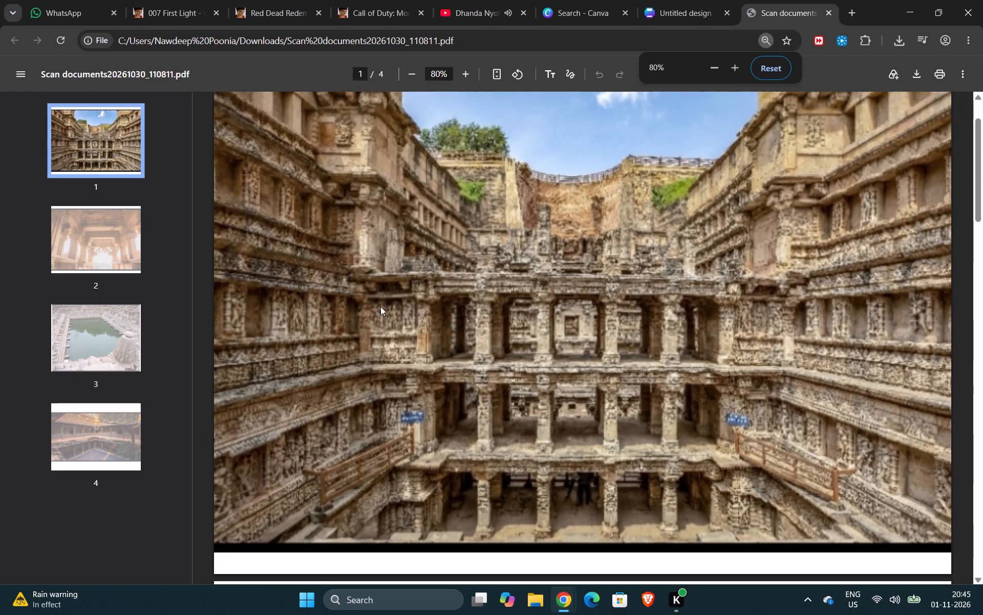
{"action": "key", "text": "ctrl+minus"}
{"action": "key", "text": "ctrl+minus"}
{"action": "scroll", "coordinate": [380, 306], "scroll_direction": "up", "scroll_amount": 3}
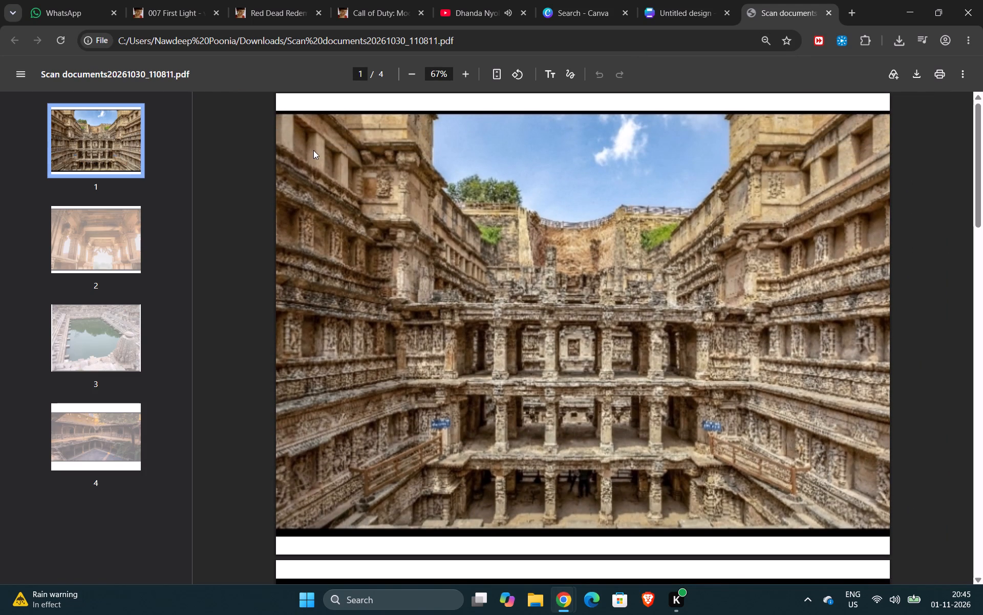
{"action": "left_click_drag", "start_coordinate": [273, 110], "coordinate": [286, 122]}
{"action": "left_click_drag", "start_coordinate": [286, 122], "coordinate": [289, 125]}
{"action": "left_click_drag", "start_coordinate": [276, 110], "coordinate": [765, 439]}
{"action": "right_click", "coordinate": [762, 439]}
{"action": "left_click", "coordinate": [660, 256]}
Capture a rectangular screenshot of the whole carved stepwell photo on the scan PDF's first page.
{"action": "left_click", "coordinate": [963, 70]}
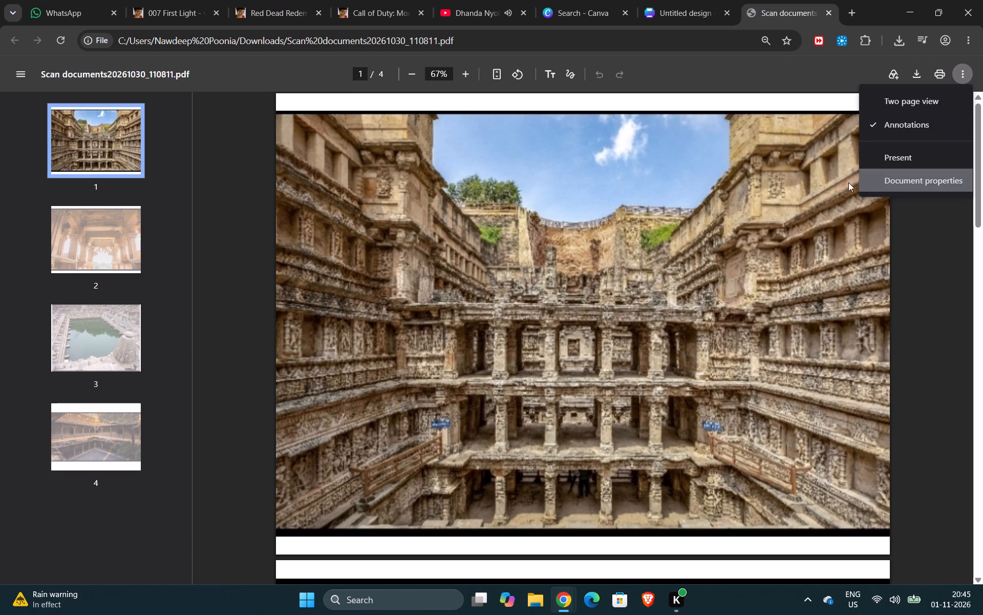
{"action": "left_click", "coordinate": [824, 204]}
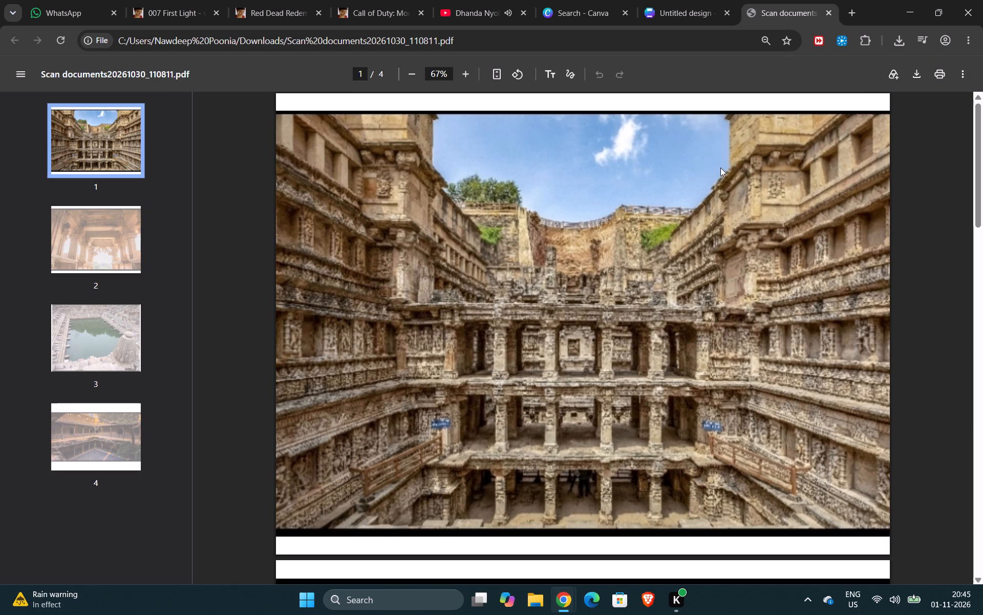
{"action": "key", "text": "shift+super+s"}
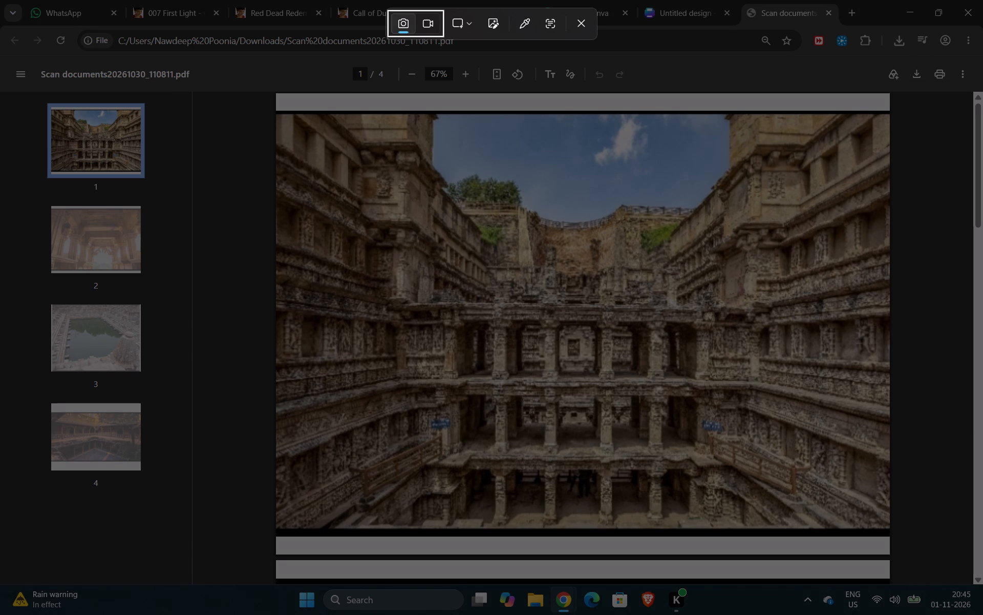
{"action": "left_click_drag", "start_coordinate": [276, 108], "coordinate": [891, 525]}
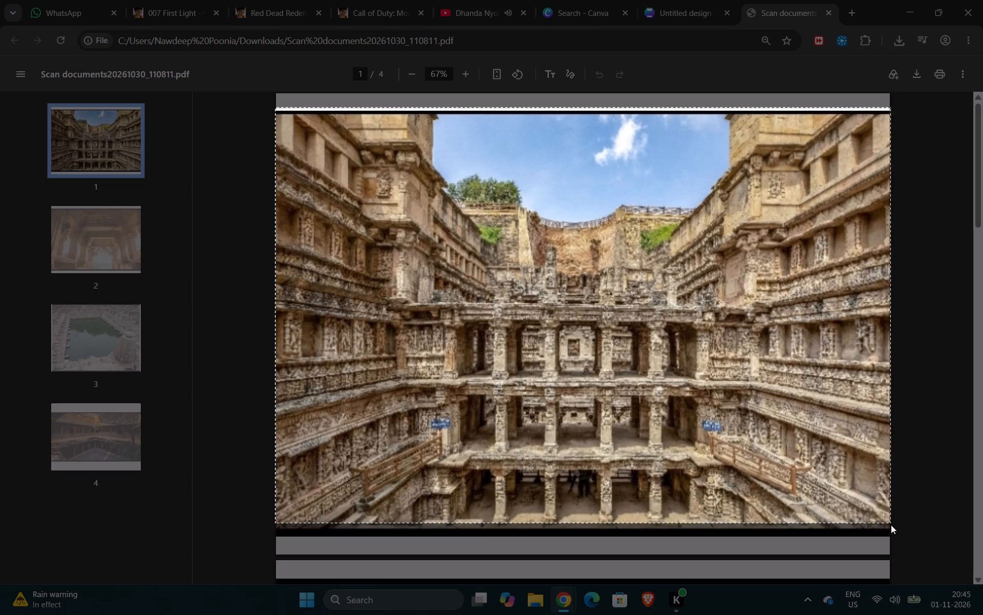
{"action": "left_click_drag", "start_coordinate": [891, 525], "coordinate": [889, 531]}
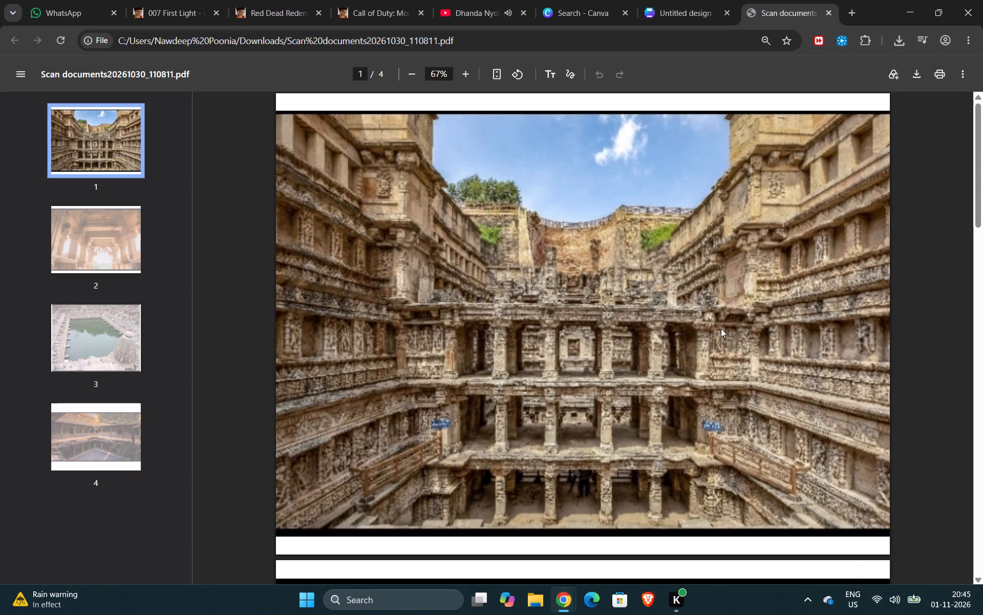
Switch to the Canva design, open the captured stepwell screenshot in Snipping Tool, and copy the image.
{"action": "left_click", "coordinate": [652, 0]}
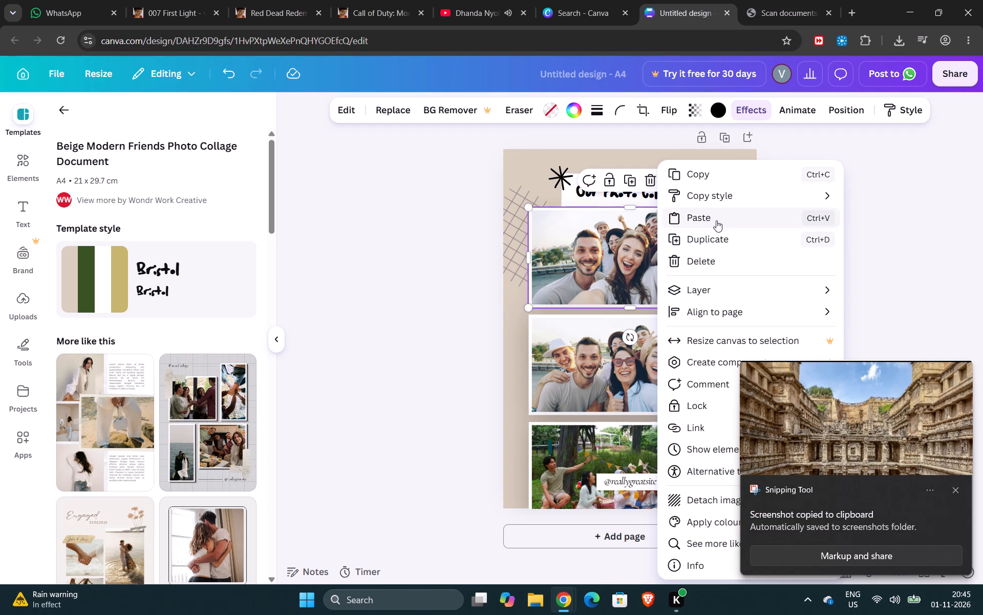
{"action": "left_click", "coordinate": [865, 379]}
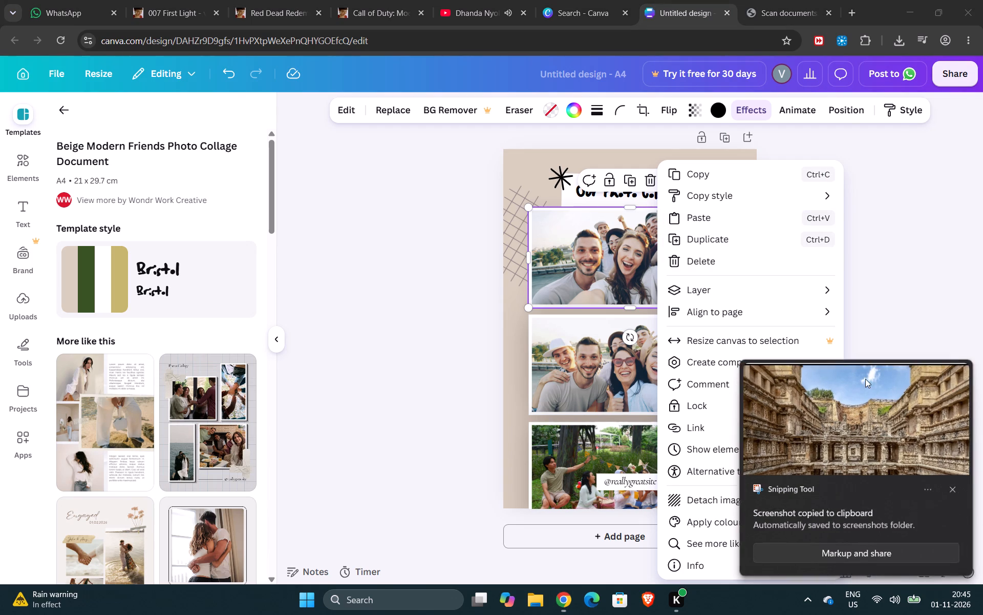
{"action": "left_click", "coordinate": [862, 395]}
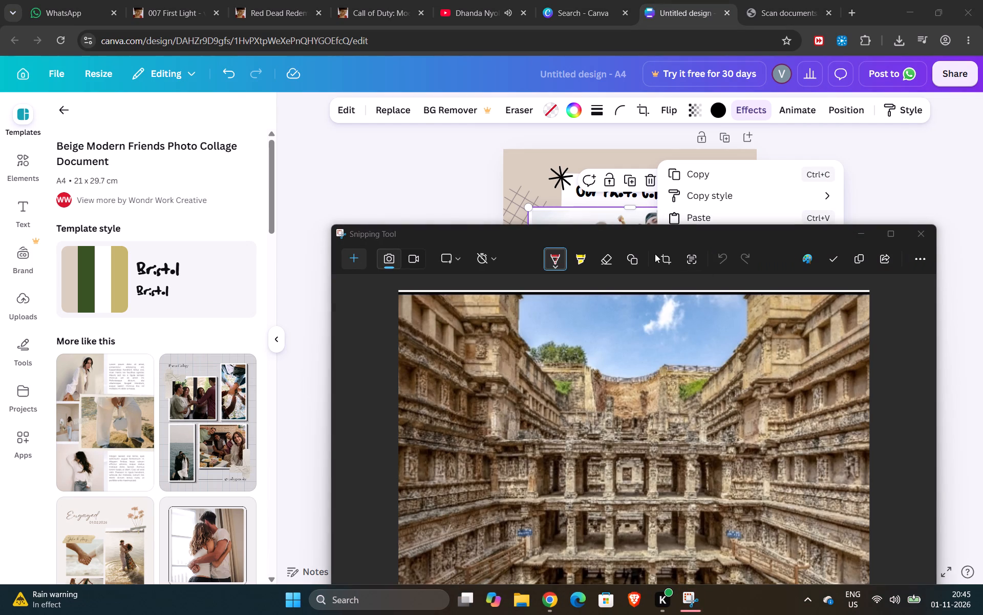
{"action": "left_click", "coordinate": [865, 256]}
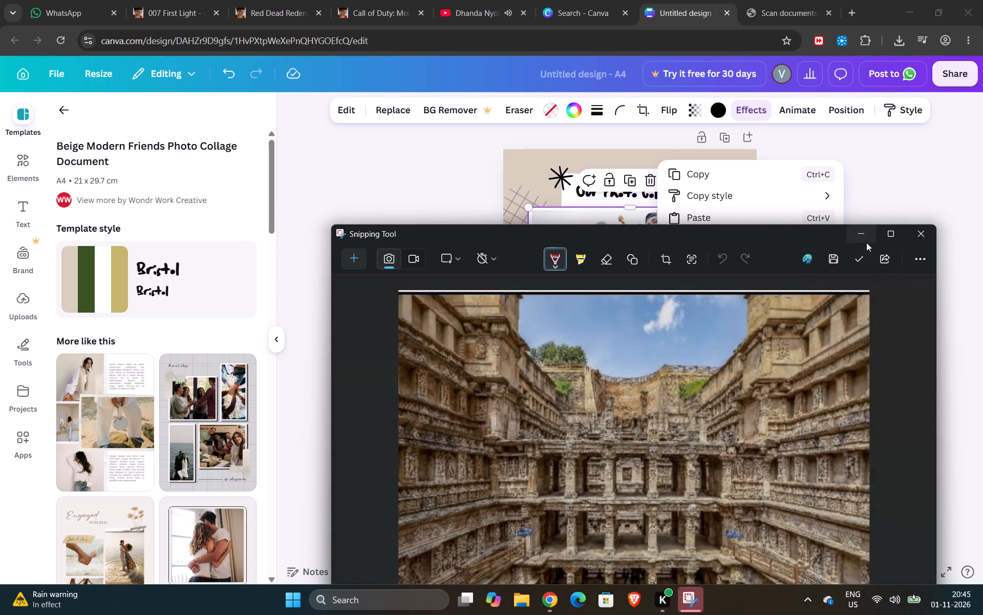
{"action": "left_click", "coordinate": [864, 236]}
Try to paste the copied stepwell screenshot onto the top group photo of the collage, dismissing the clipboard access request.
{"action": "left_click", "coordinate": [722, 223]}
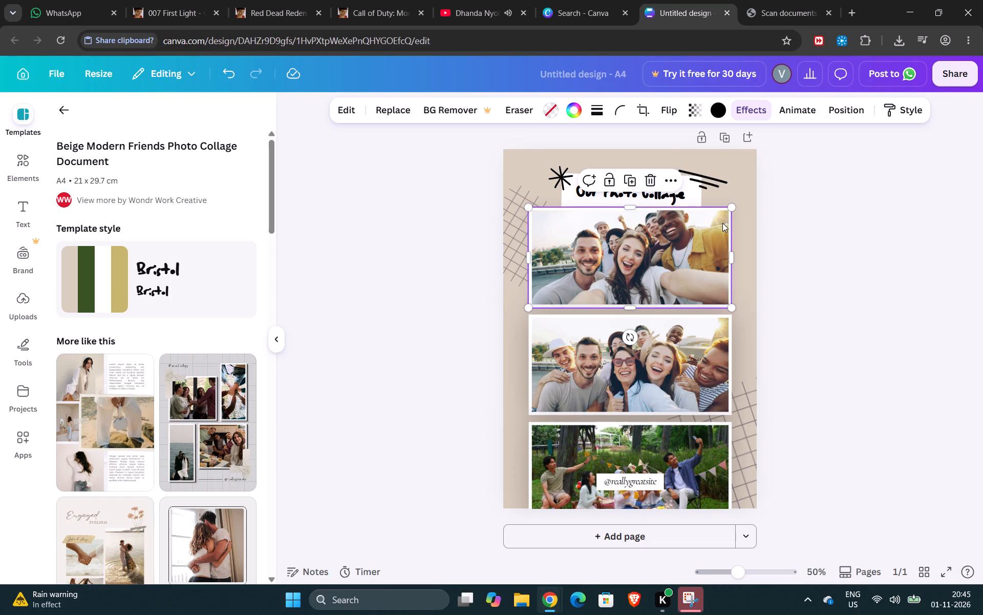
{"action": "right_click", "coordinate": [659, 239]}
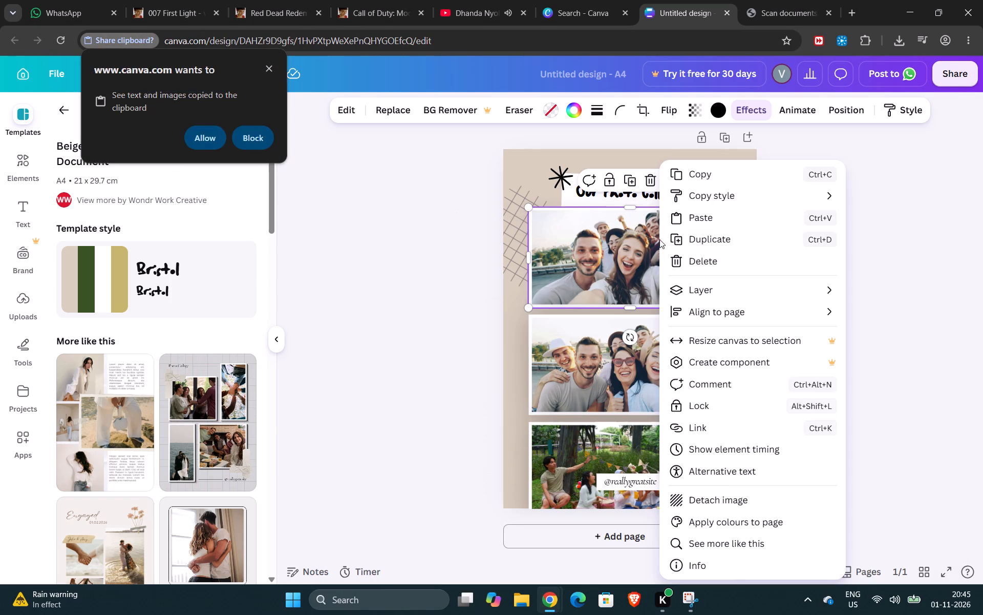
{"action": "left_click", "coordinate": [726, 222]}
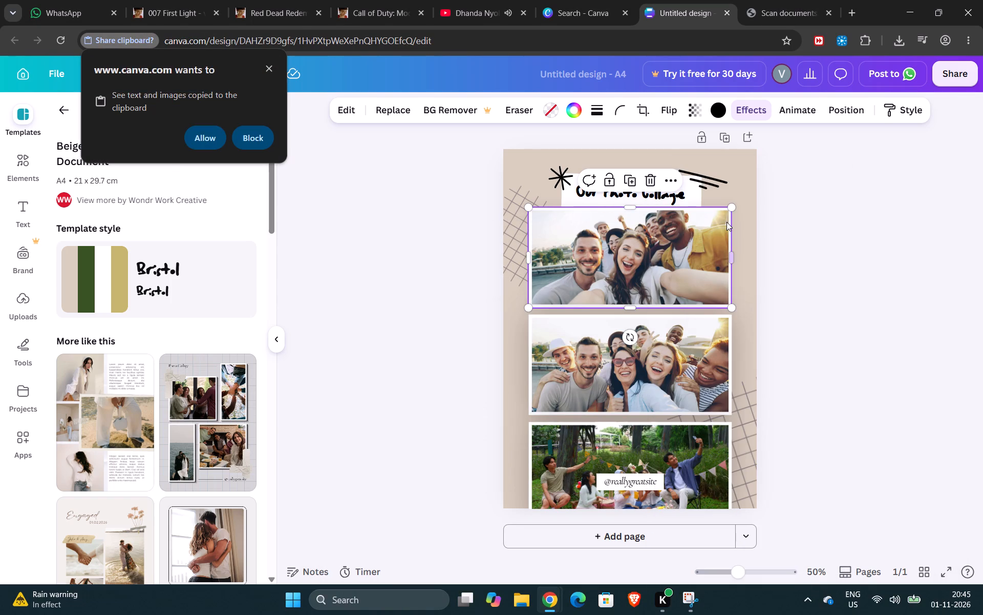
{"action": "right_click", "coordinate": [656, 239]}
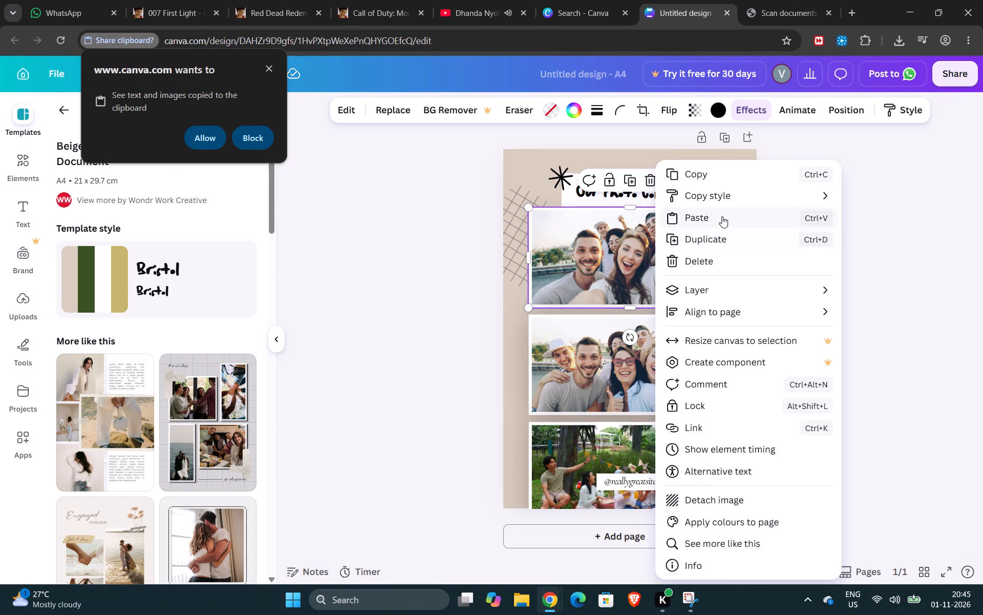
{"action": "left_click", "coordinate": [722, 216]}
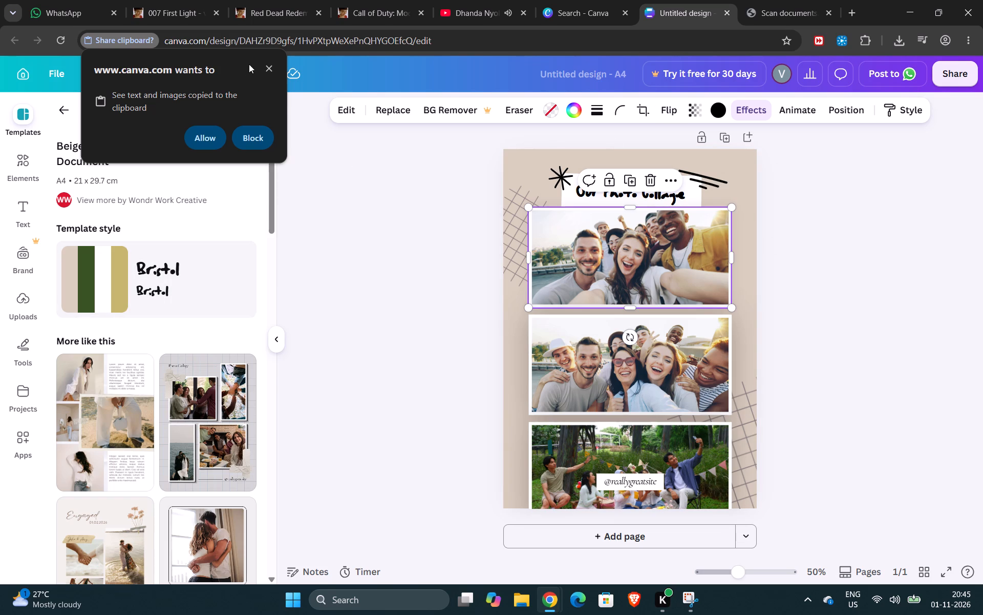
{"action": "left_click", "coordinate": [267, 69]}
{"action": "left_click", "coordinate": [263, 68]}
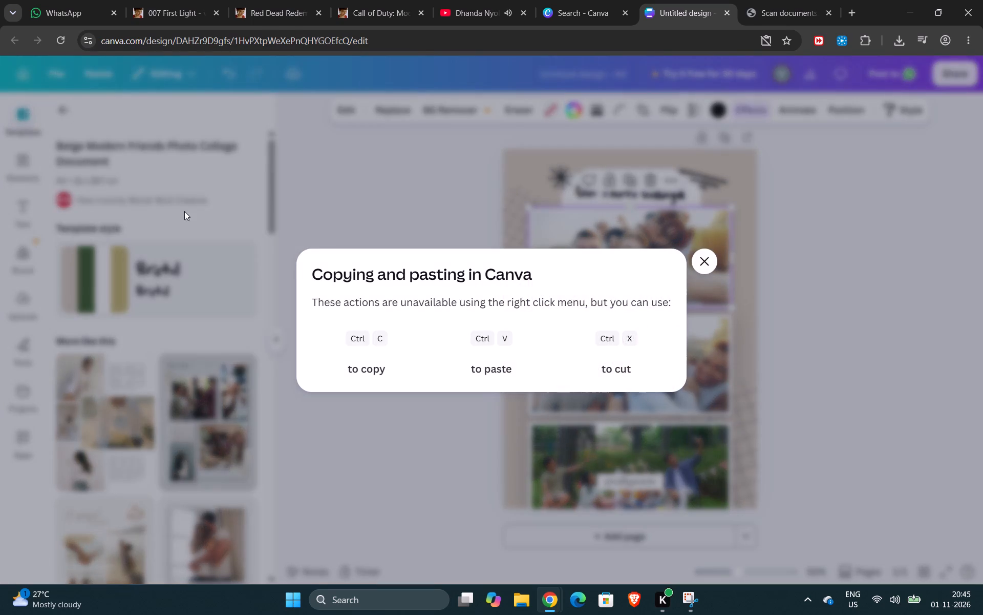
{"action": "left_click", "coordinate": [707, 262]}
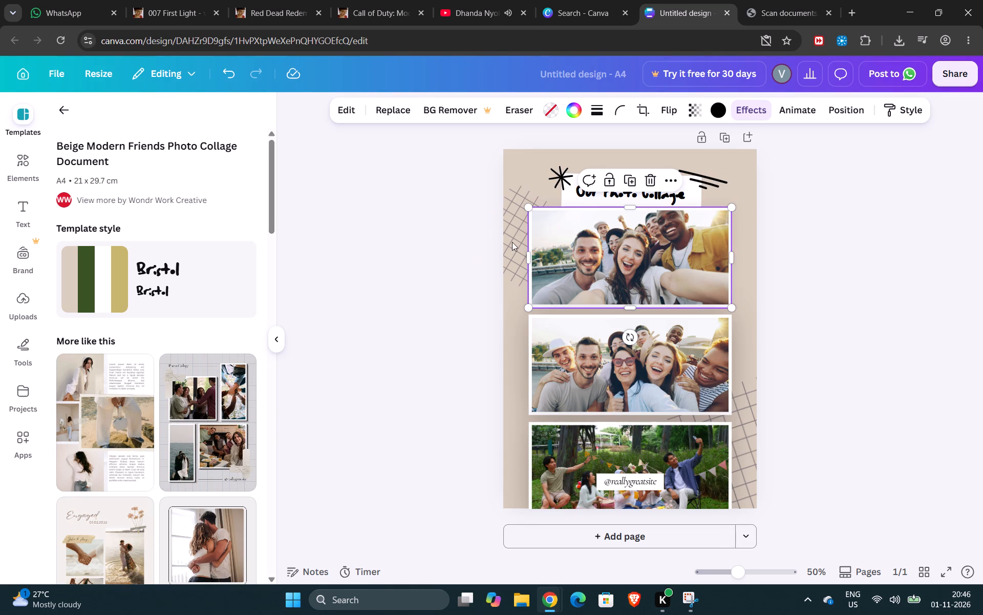
Undo the "Our Photo Collage" template applied to the A4 page.
{"action": "left_click", "coordinate": [59, 109]}
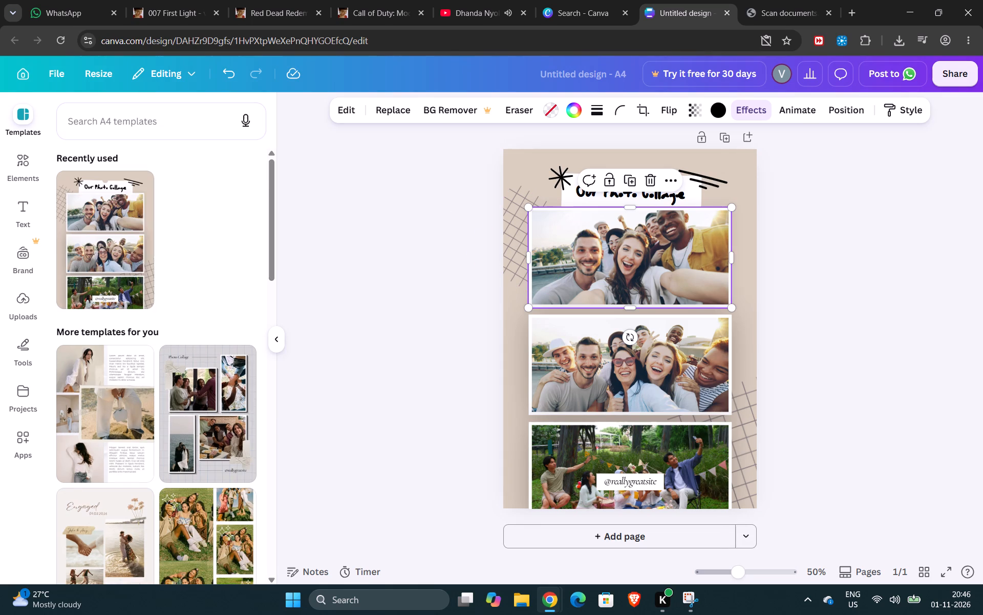
{"action": "left_click", "coordinate": [15, 37]}
{"action": "key", "text": "ctrl+z"}
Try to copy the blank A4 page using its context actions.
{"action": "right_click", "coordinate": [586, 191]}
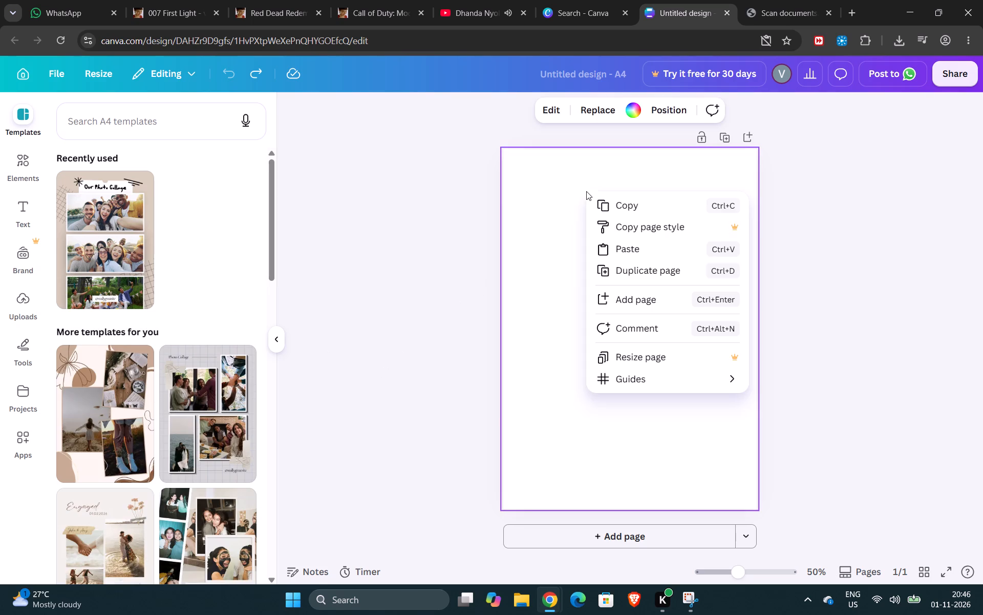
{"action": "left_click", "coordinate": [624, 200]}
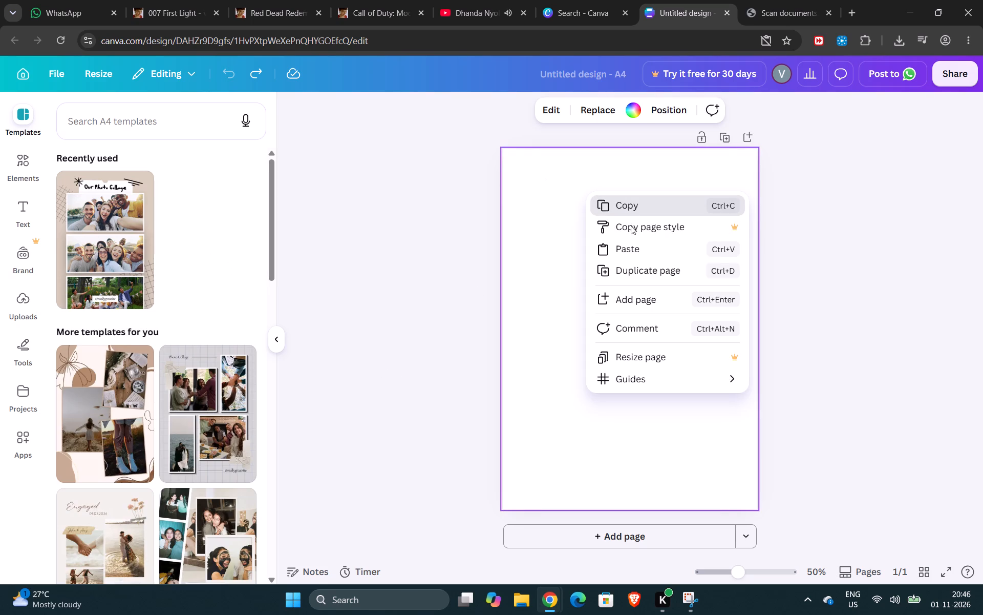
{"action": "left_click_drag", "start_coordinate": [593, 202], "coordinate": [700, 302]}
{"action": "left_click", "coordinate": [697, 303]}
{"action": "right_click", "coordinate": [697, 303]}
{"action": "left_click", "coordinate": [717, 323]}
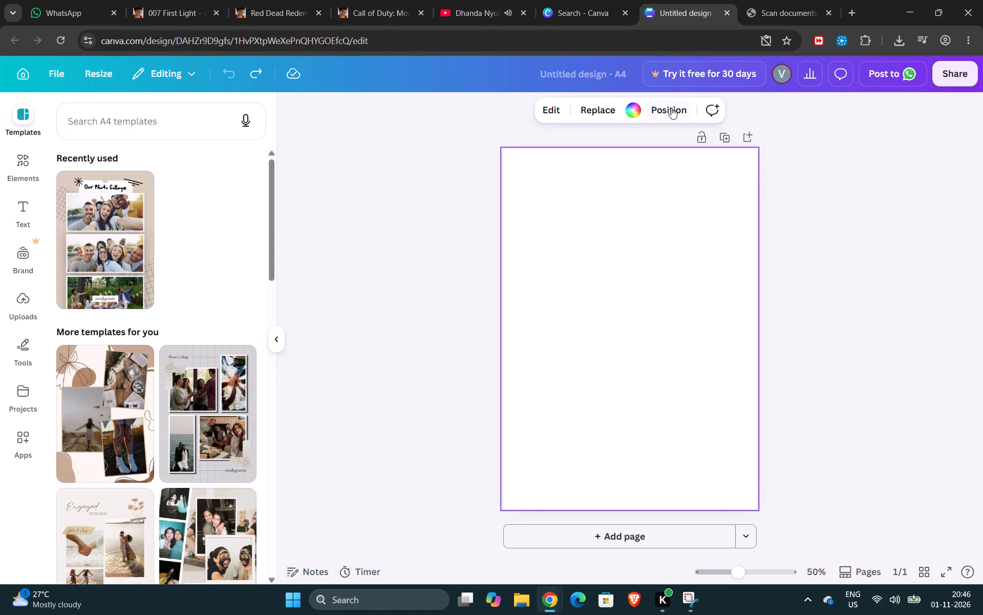
Look through the page editing, text, brand, uploads, drawing and projects options for a way to add the photo.
{"action": "left_click", "coordinate": [548, 113]}
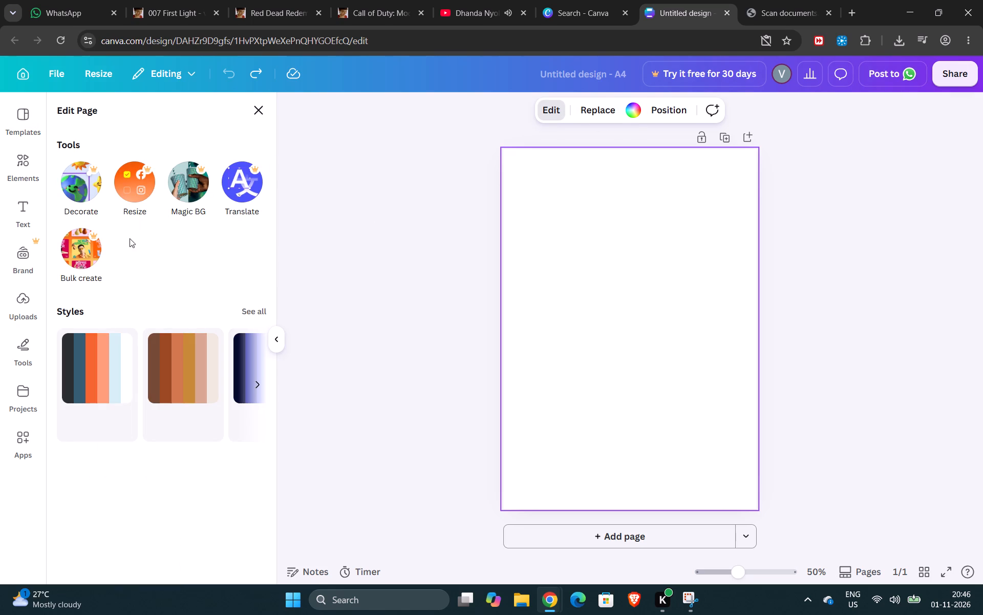
{"action": "left_click", "coordinate": [15, 214]}
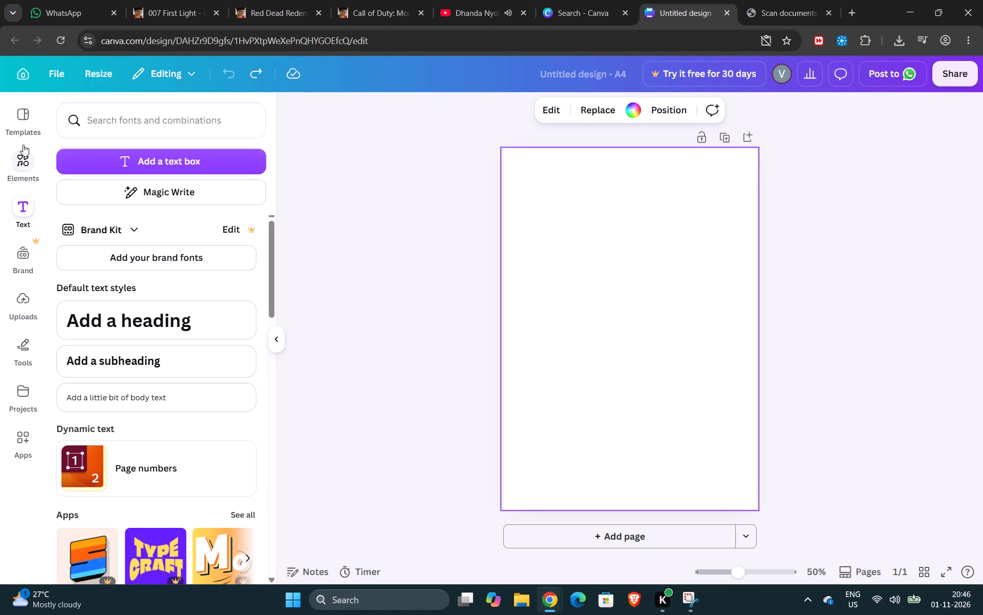
{"action": "left_click", "coordinate": [25, 122]}
{"action": "left_click", "coordinate": [0, 209]}
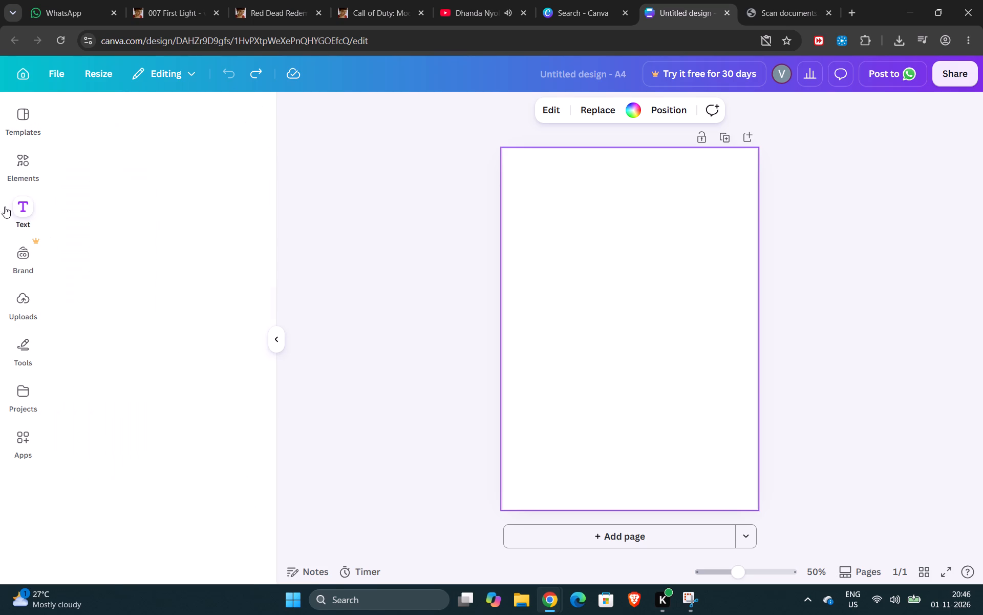
{"action": "left_click", "coordinate": [24, 249]}
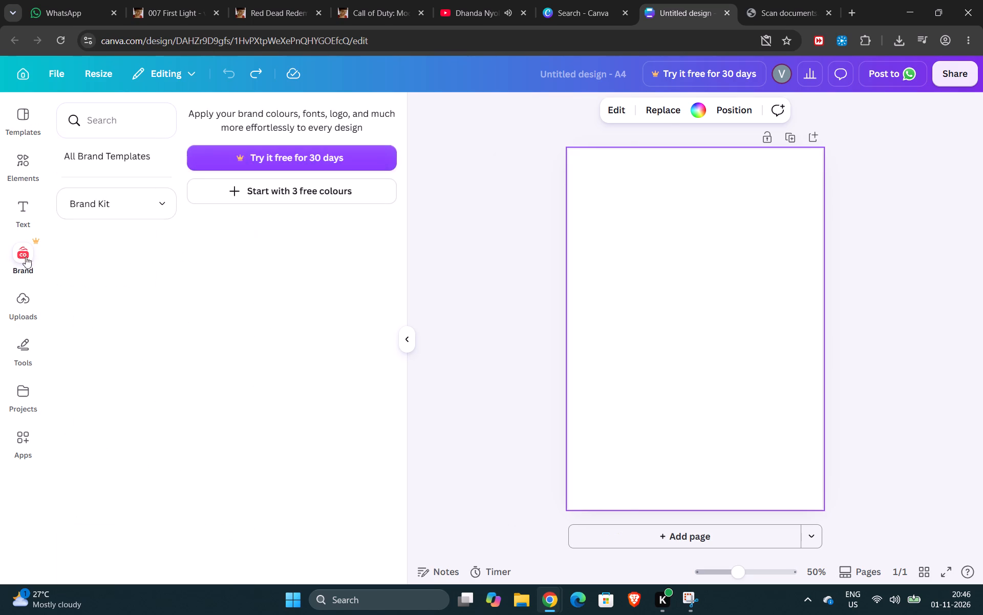
{"action": "left_click", "coordinate": [15, 296]}
{"action": "left_click", "coordinate": [20, 334]}
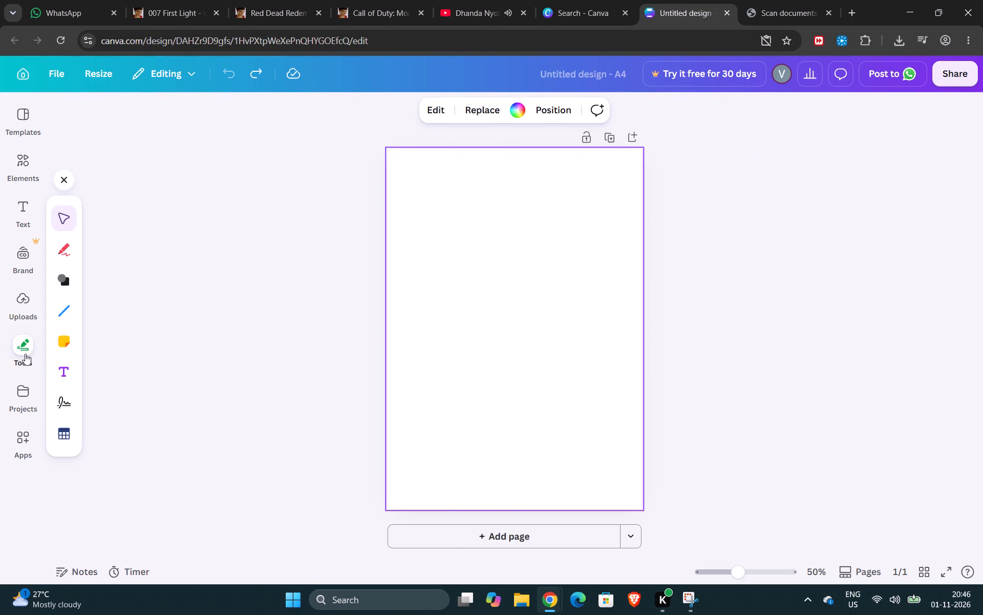
{"action": "left_click", "coordinate": [26, 389]}
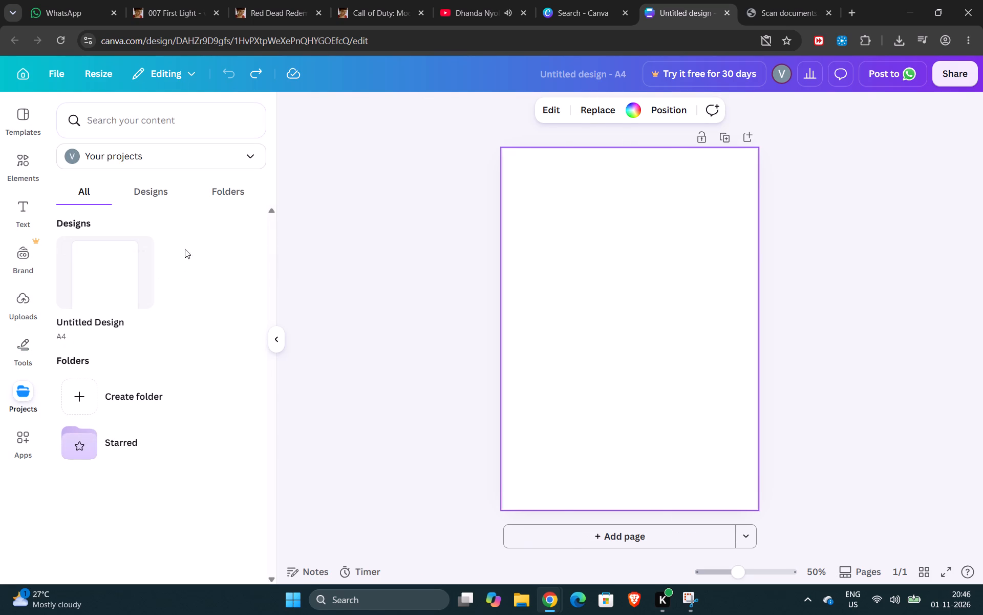
{"action": "left_click", "coordinate": [553, 222]}
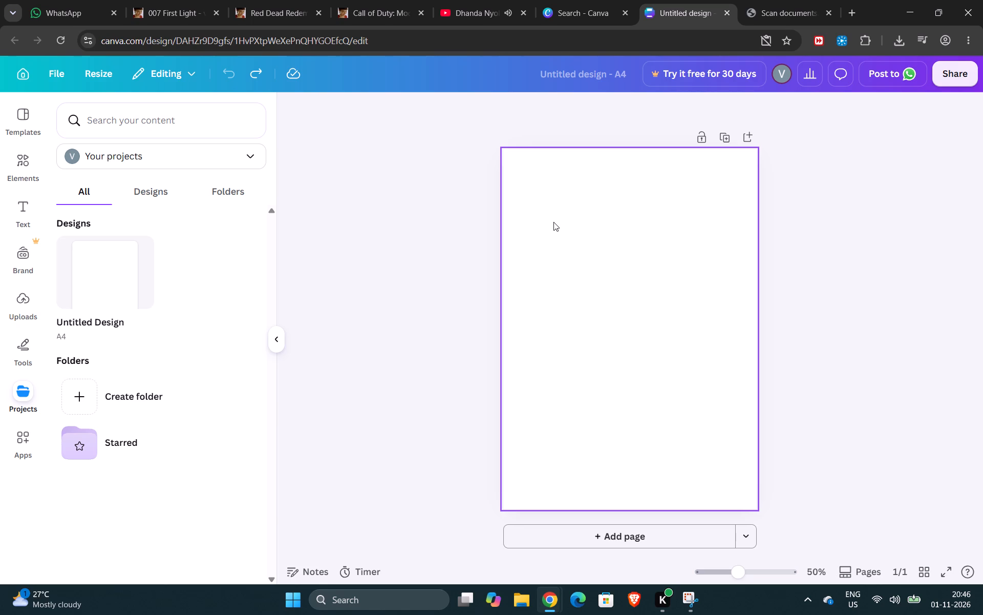
{"action": "left_click", "coordinate": [279, 341]}
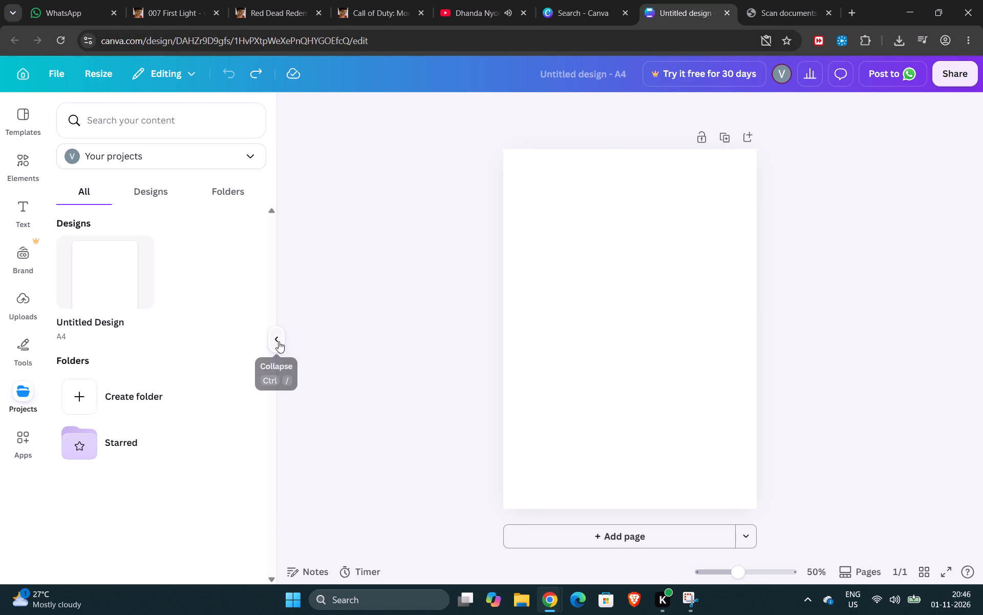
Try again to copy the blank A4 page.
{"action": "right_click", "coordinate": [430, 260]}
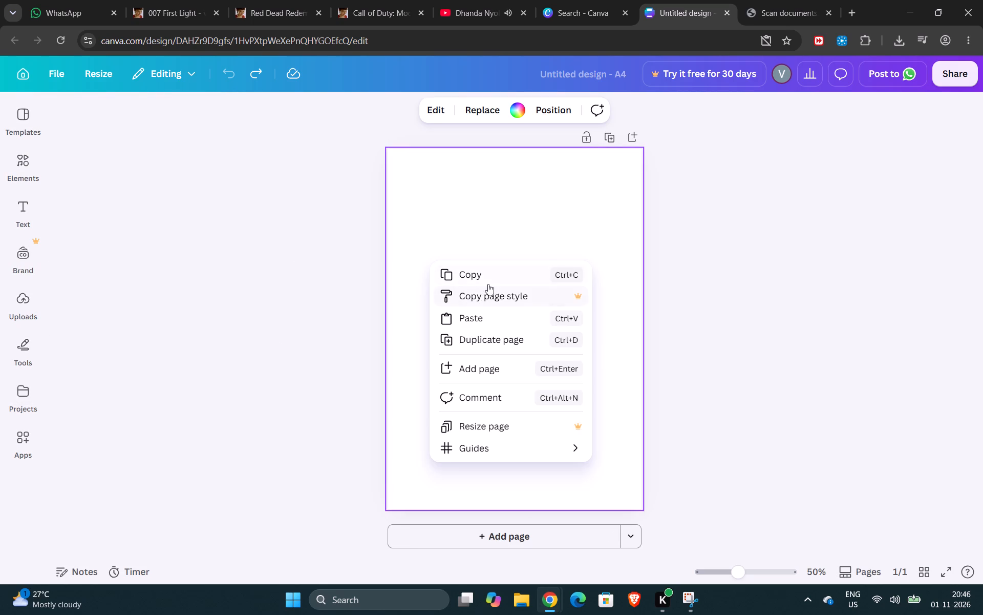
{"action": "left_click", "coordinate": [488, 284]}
Switch to the scan PDF, set its zoom to 50% and turn on the text annotation tool.
{"action": "left_click", "coordinate": [766, 0]}
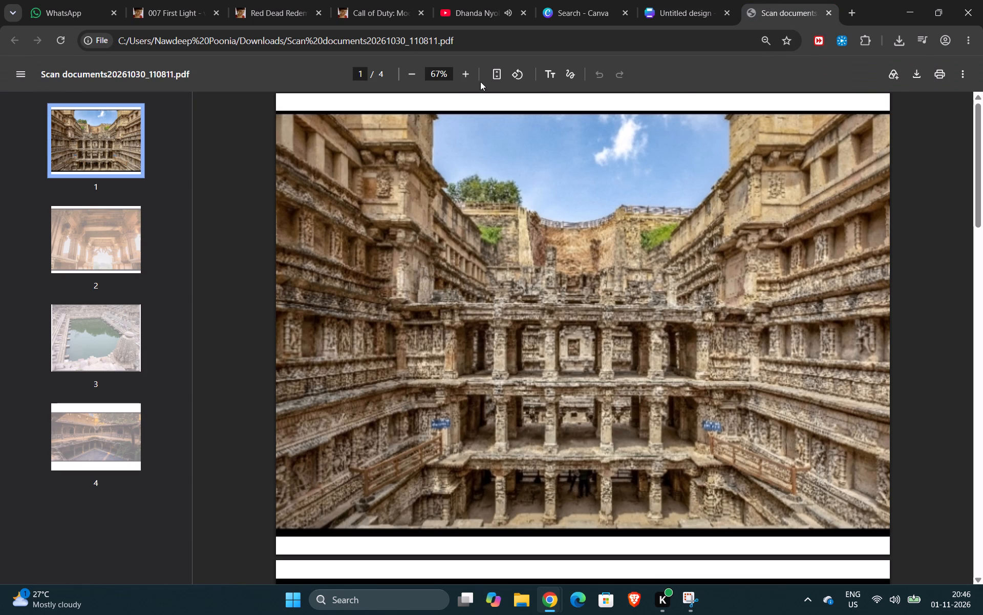
{"action": "left_click", "coordinate": [461, 74]}
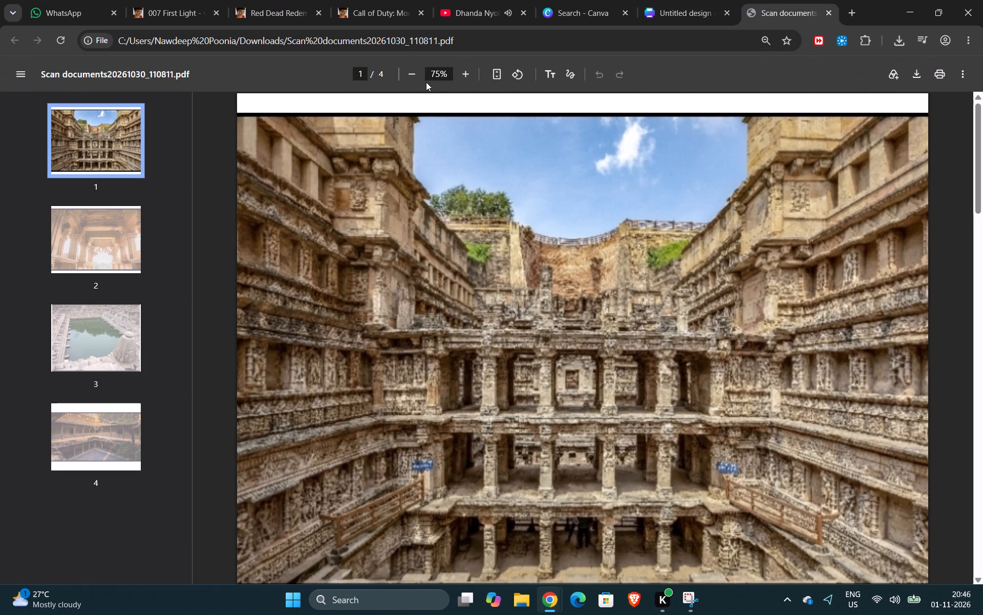
{"action": "double_click", "coordinate": [417, 77]}
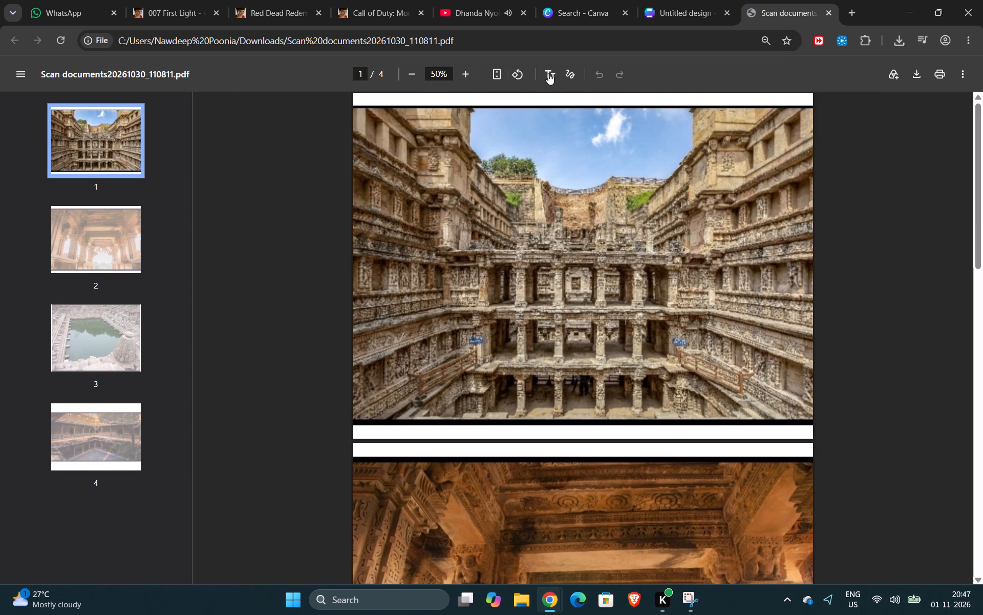
{"action": "left_click", "coordinate": [557, 74]}
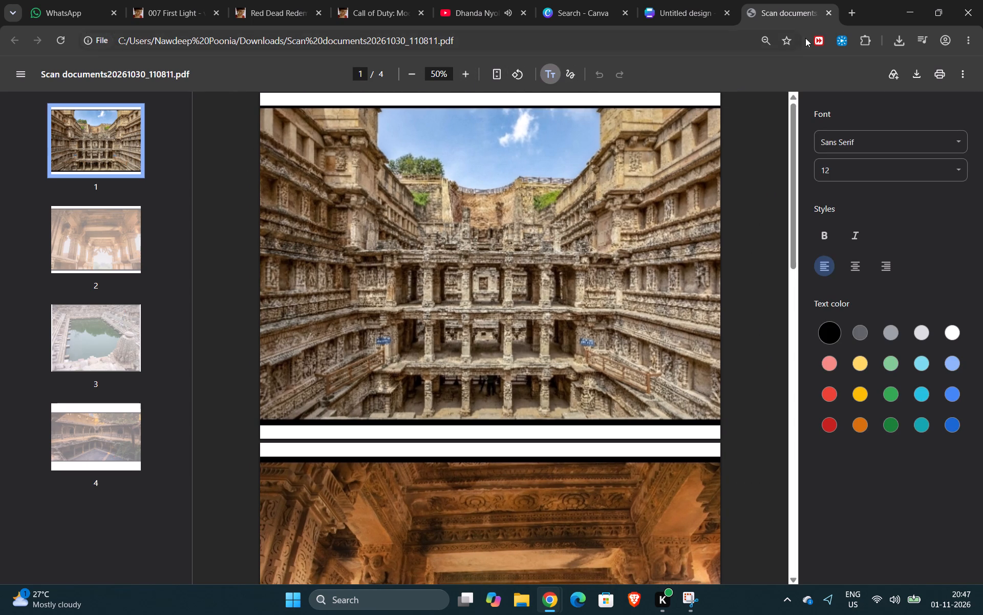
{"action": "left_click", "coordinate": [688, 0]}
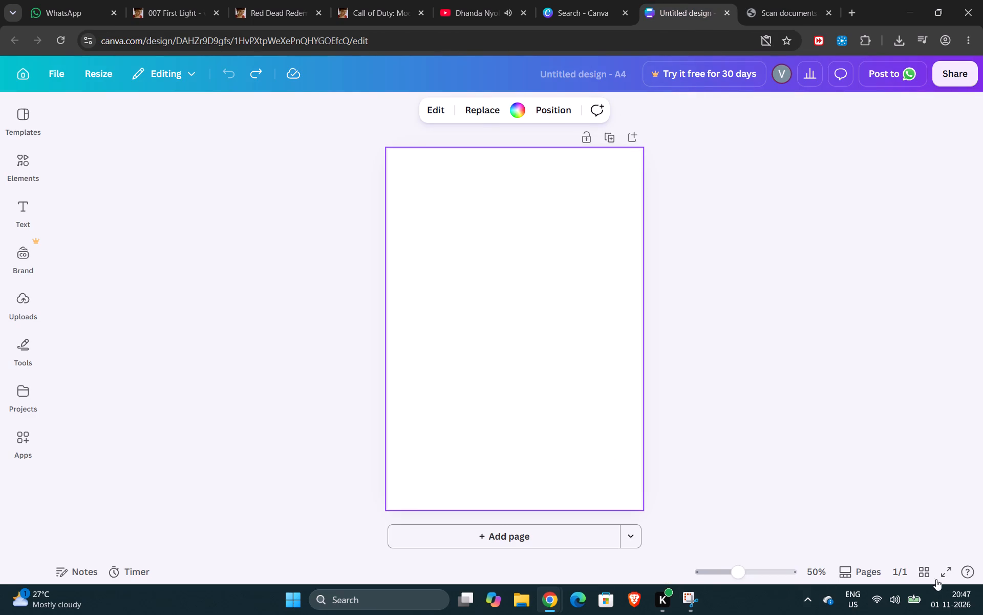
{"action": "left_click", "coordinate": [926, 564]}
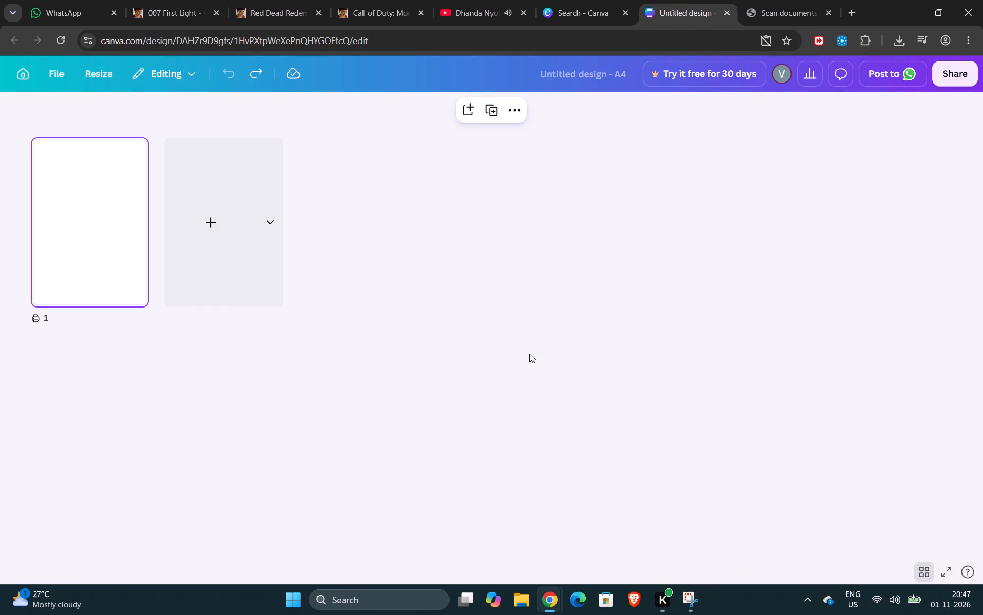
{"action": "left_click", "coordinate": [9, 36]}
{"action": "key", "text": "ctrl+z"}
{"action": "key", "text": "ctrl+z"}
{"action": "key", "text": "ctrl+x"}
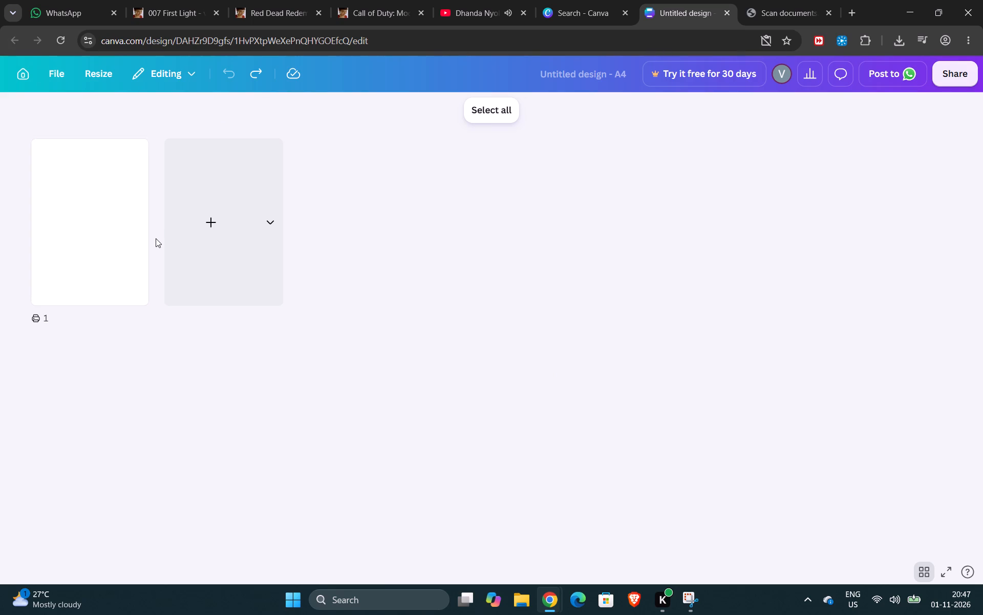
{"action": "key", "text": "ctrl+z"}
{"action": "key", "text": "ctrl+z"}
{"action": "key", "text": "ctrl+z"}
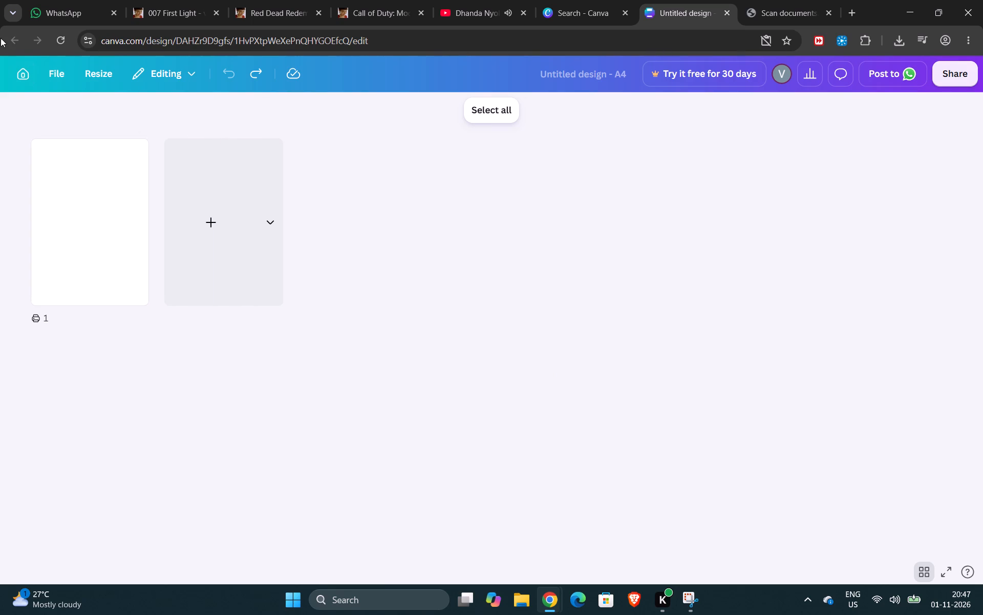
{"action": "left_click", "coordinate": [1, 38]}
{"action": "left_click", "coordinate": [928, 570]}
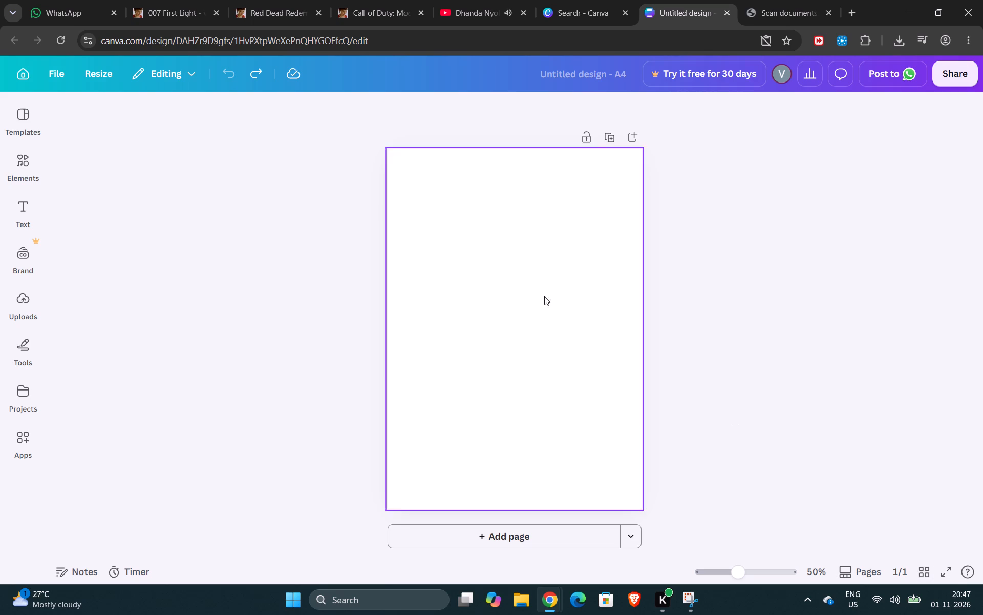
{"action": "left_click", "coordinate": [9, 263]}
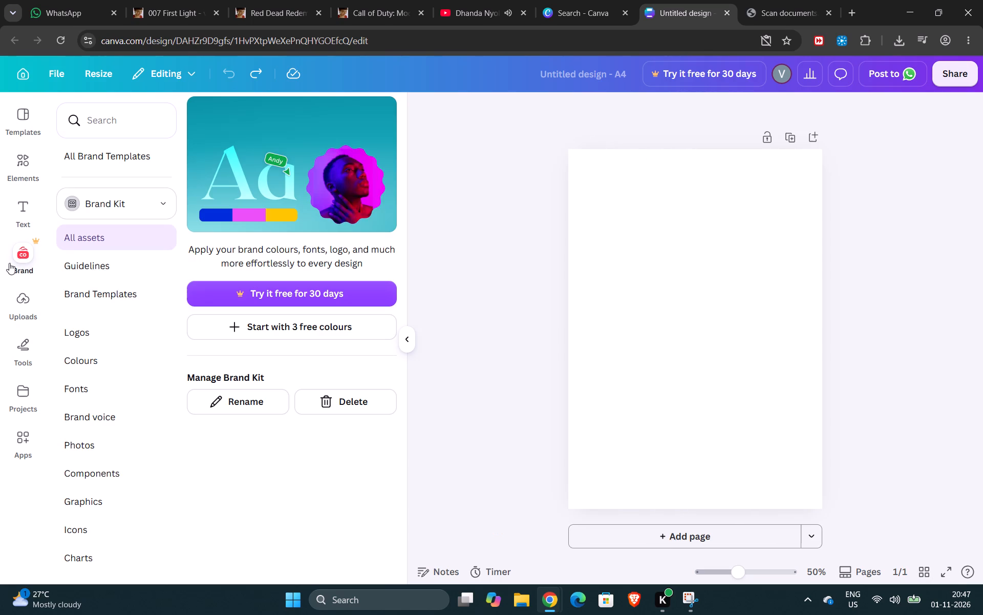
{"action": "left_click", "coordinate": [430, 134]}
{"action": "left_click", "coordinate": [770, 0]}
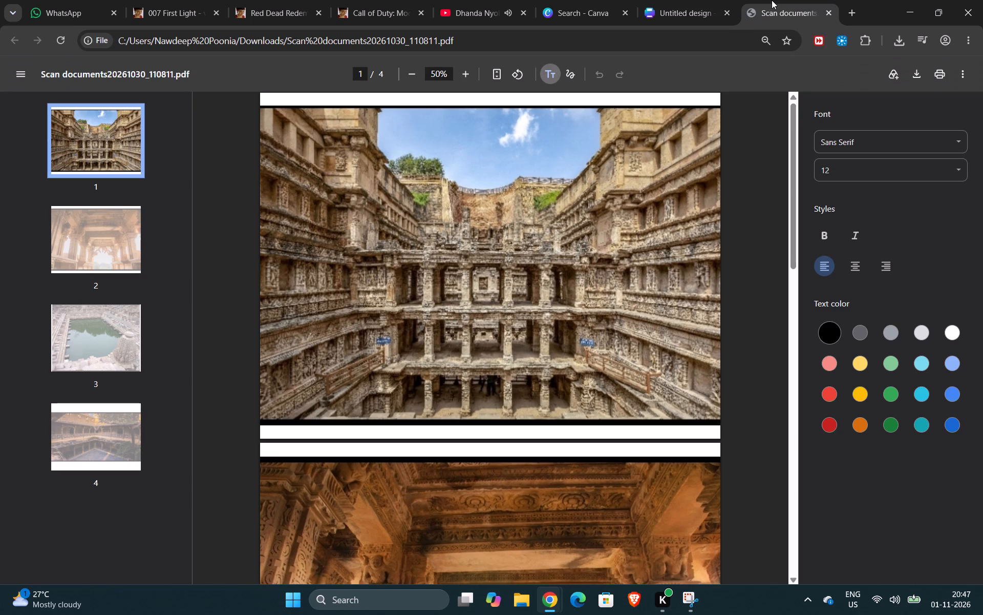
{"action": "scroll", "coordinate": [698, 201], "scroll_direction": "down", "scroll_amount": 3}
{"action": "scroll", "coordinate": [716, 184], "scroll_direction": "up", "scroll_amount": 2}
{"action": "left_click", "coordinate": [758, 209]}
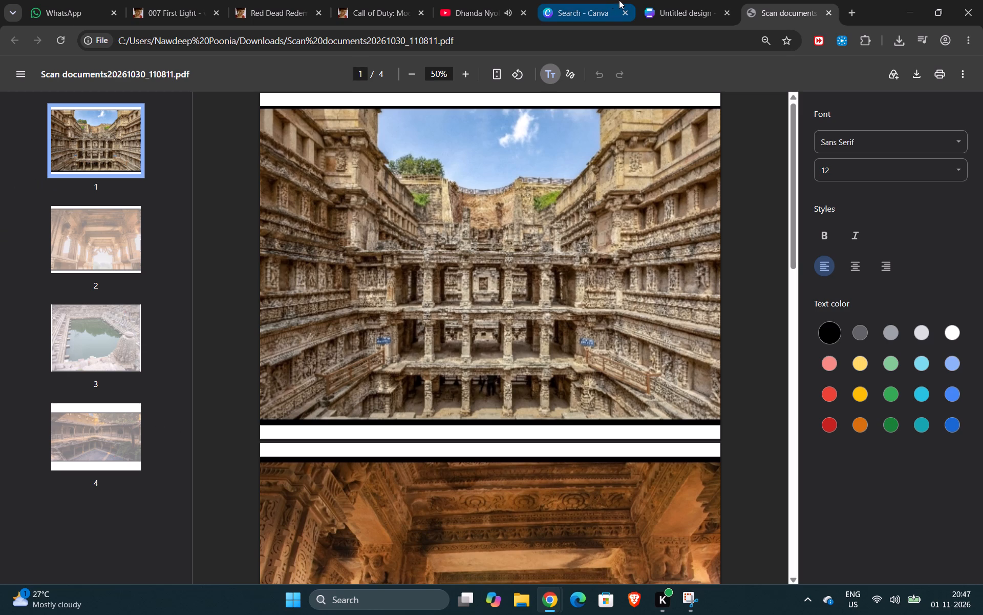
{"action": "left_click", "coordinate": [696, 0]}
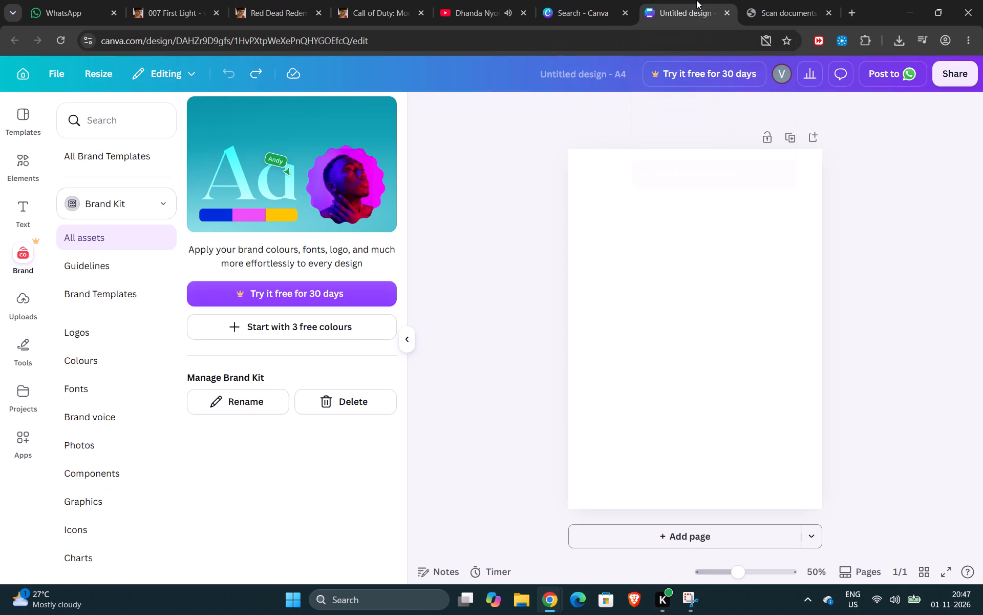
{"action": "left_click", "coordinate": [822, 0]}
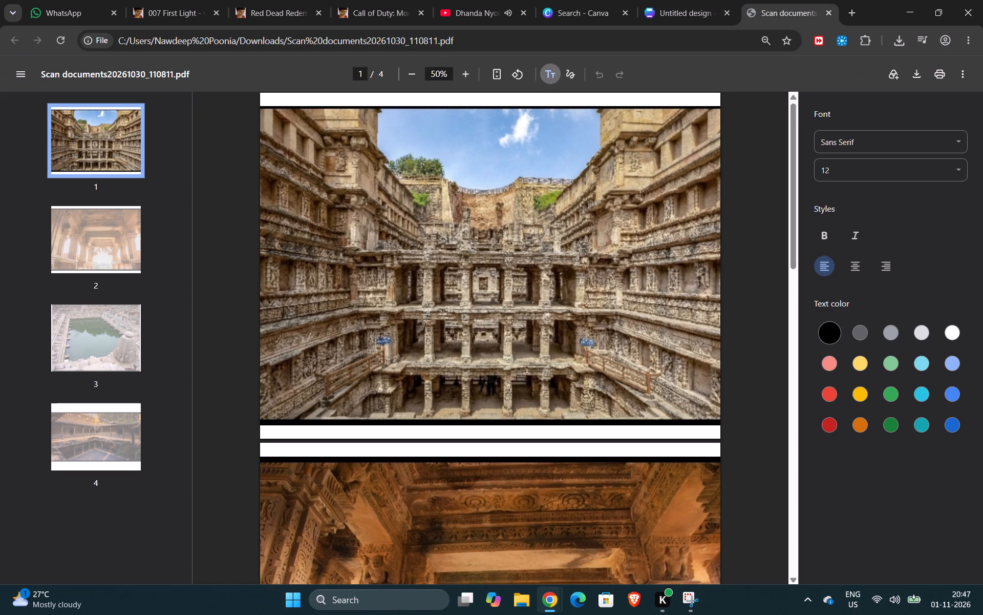
Check the context actions on the page 1 and page 2 photos of the scan PDF for a way to copy them.
{"action": "right_click", "coordinate": [707, 196]}
{"action": "left_click", "coordinate": [610, 266]}
{"action": "right_click", "coordinate": [610, 266]}
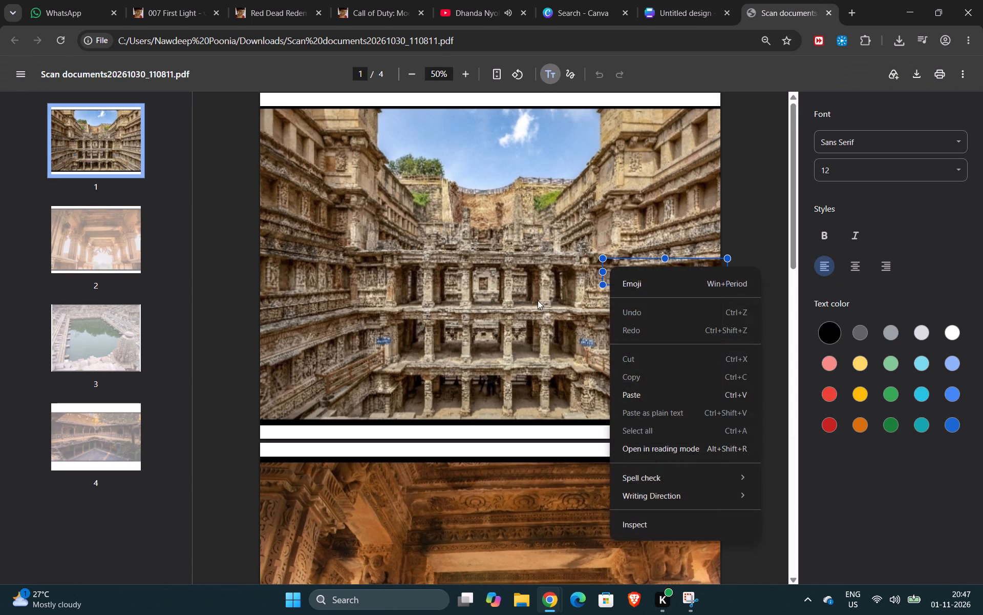
{"action": "left_click", "coordinate": [521, 309]}
{"action": "right_click", "coordinate": [520, 310]}
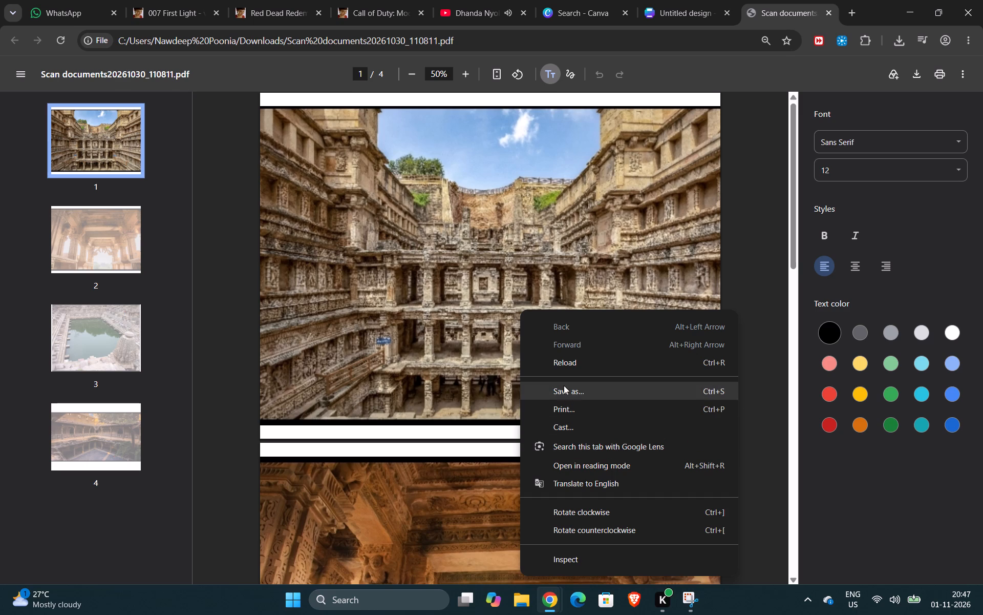
{"action": "left_click", "coordinate": [781, 407]}
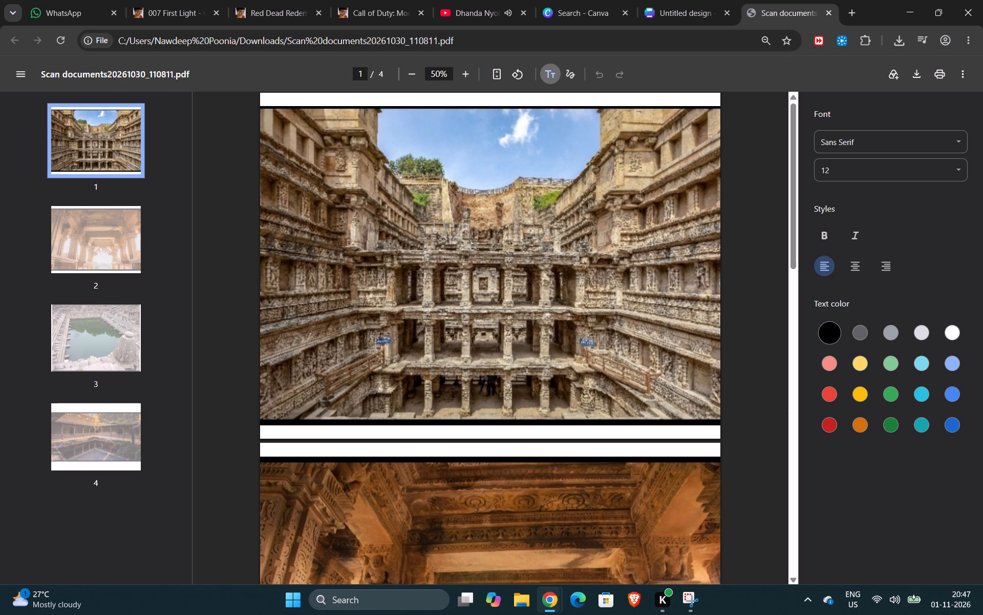
{"action": "right_click", "coordinate": [520, 259]}
{"action": "left_click", "coordinate": [734, 213]}
{"action": "left_click", "coordinate": [147, 240]}
{"action": "left_click", "coordinate": [111, 249]}
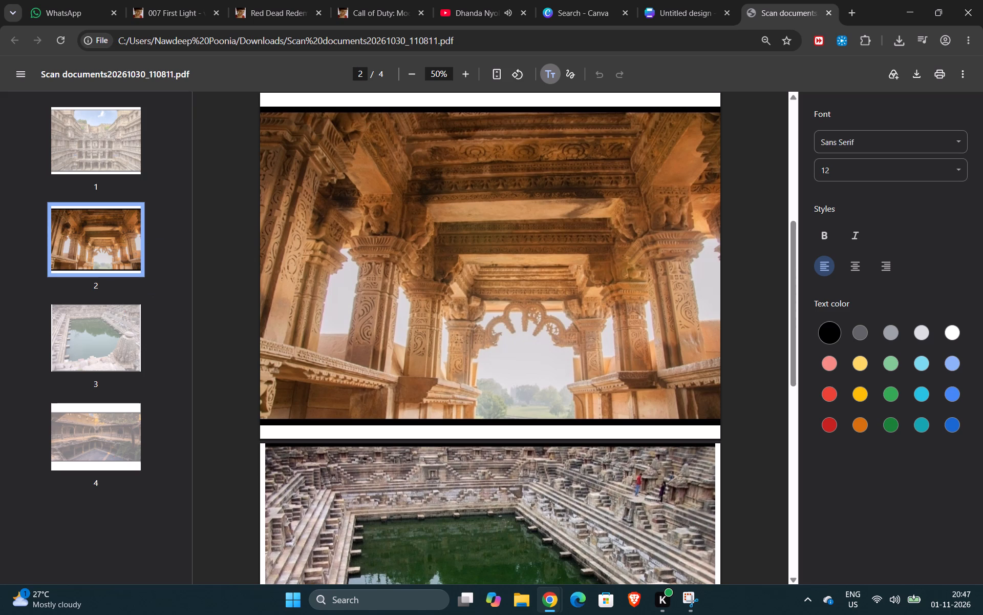
{"action": "right_click", "coordinate": [528, 174]}
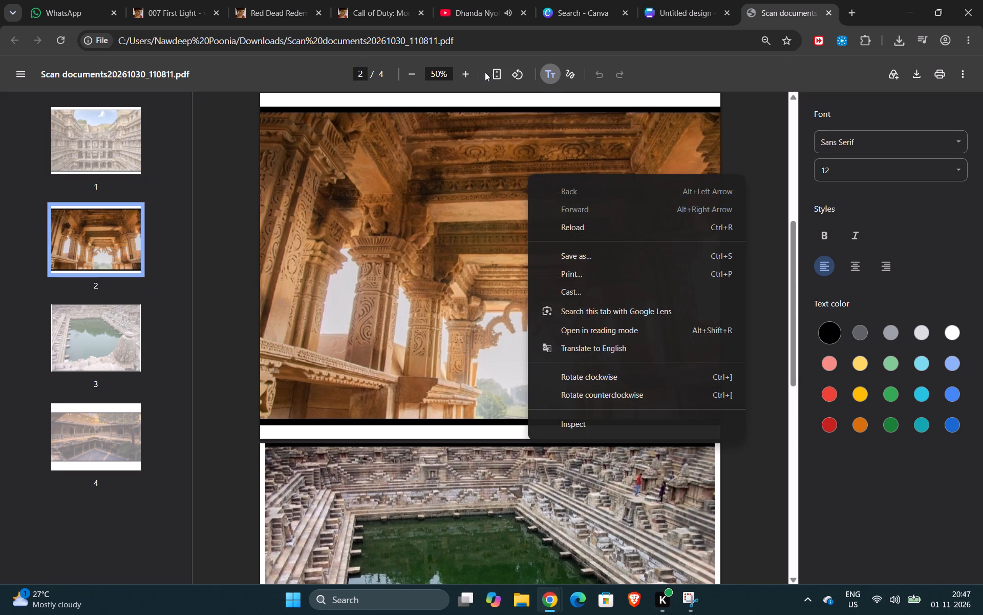
Switch the scan PDF to two page view.
{"action": "left_click", "coordinate": [959, 76]}
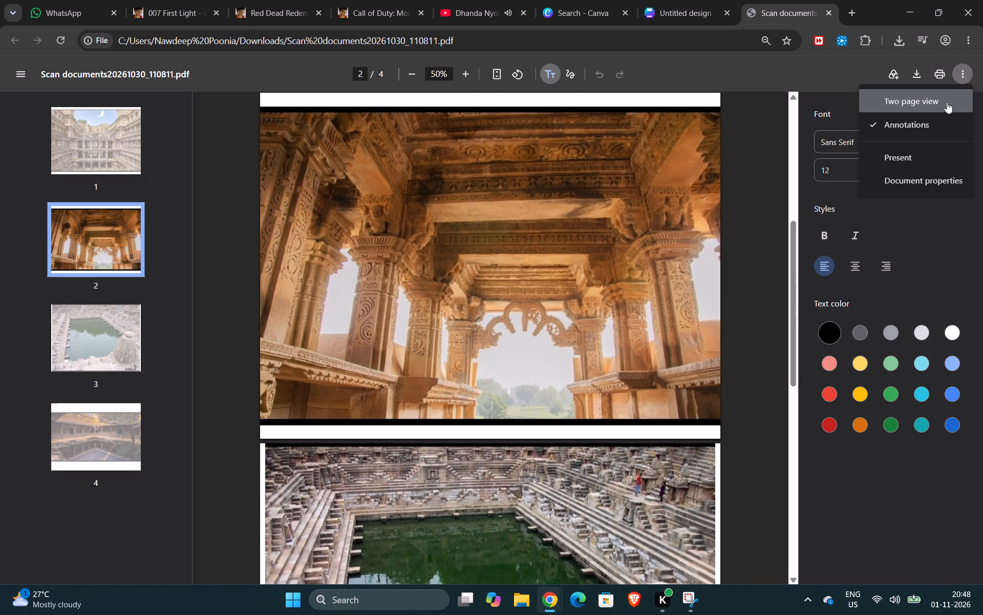
{"action": "left_click", "coordinate": [947, 102]}
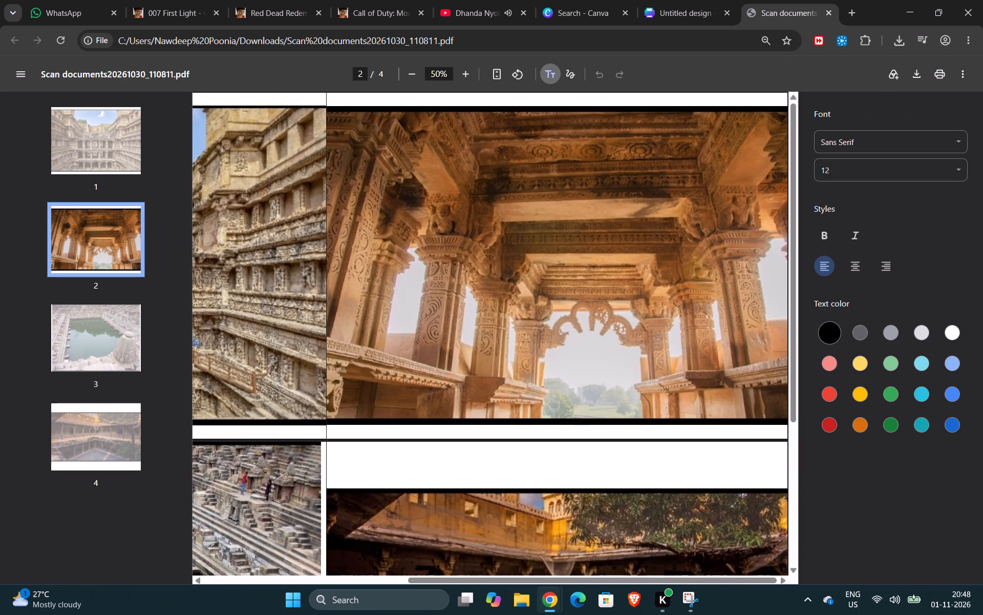
{"action": "scroll", "coordinate": [433, 244], "scroll_direction": "down", "scroll_amount": 1}
{"action": "left_click_drag", "start_coordinate": [330, 302], "coordinate": [464, 318]}
{"action": "left_click", "coordinate": [434, 250]}
{"action": "left_click_drag", "start_coordinate": [435, 581], "coordinate": [360, 578]}
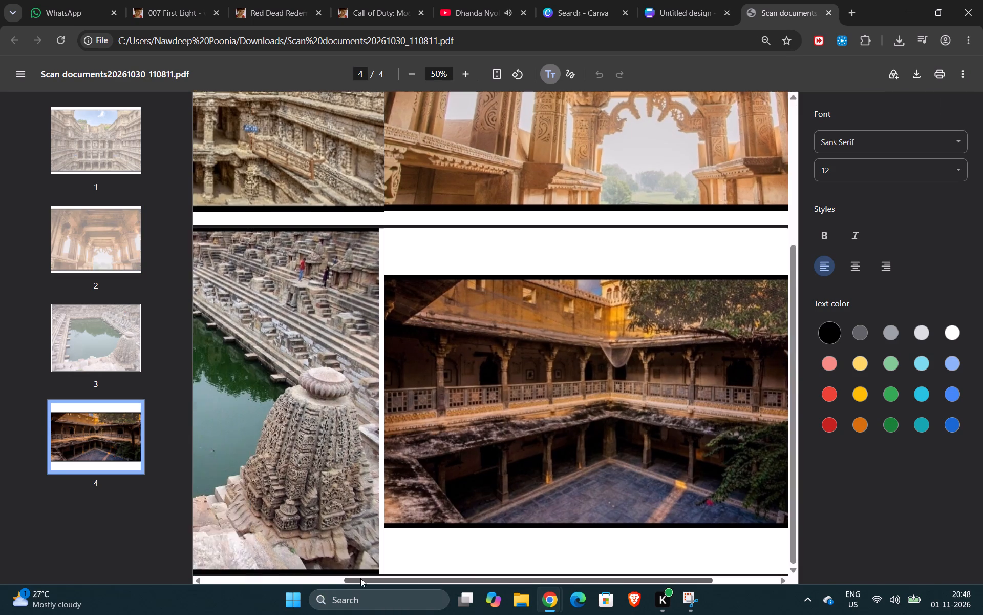
{"action": "left_click_drag", "start_coordinate": [360, 578], "coordinate": [453, 598]}
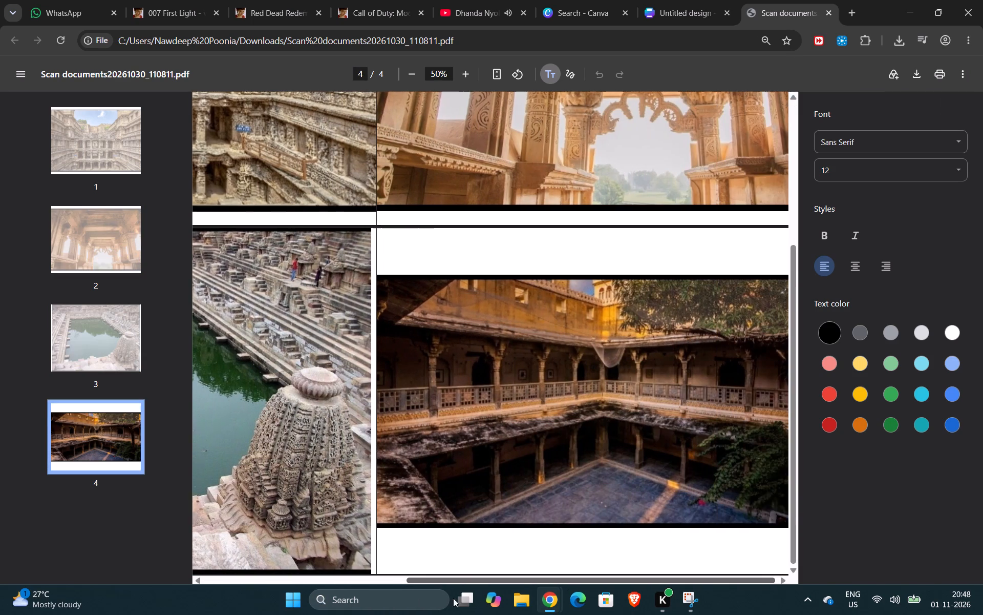
{"action": "left_click_drag", "start_coordinate": [453, 598], "coordinate": [568, 614]}
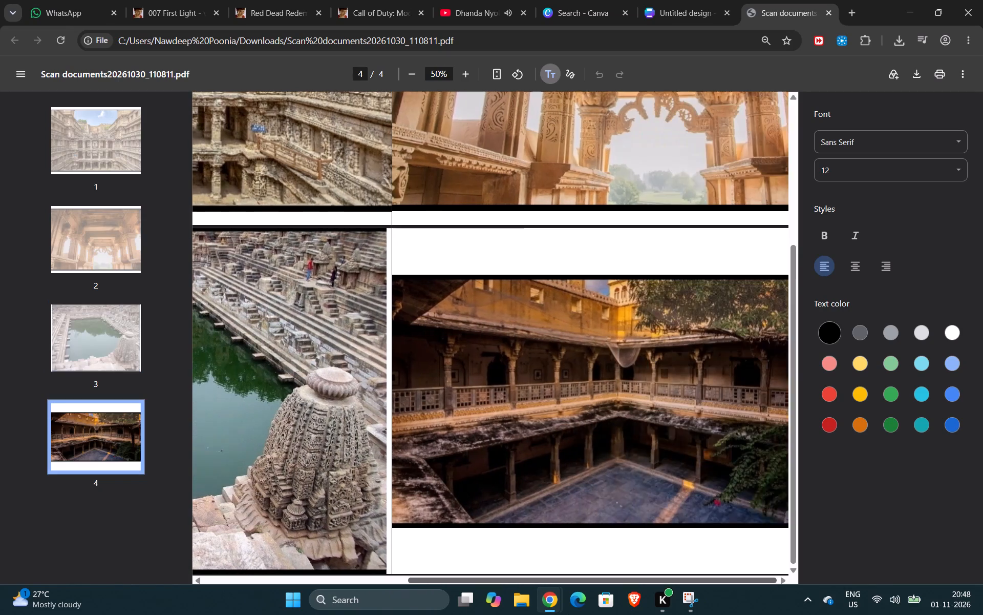
{"action": "left_click_drag", "start_coordinate": [568, 614], "coordinate": [569, 614]}
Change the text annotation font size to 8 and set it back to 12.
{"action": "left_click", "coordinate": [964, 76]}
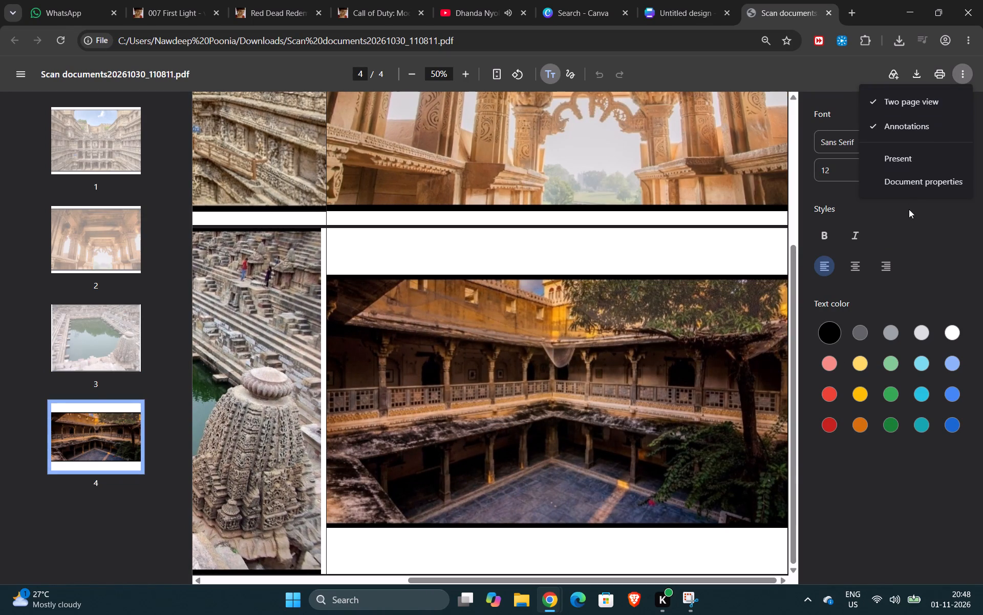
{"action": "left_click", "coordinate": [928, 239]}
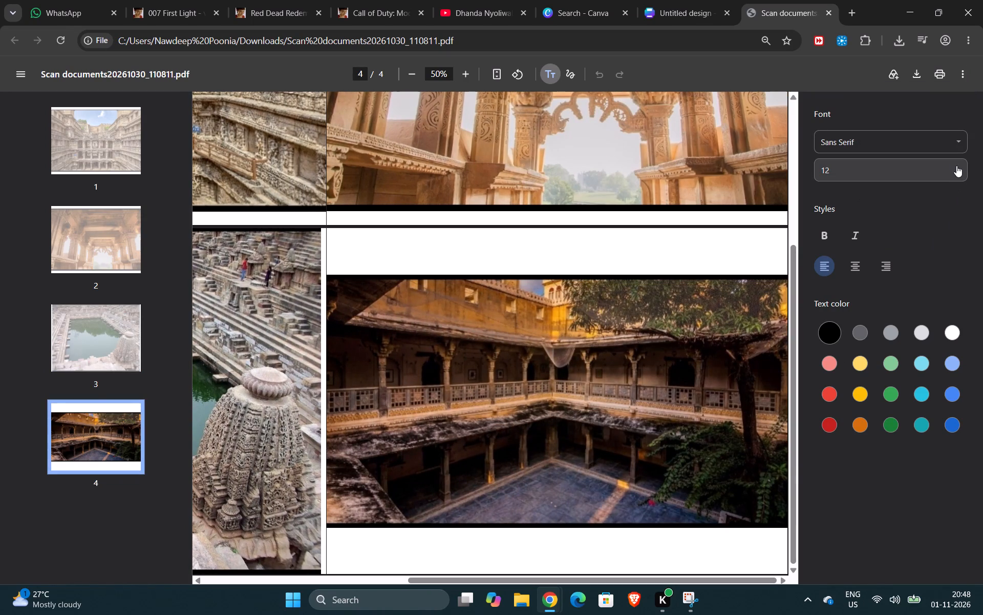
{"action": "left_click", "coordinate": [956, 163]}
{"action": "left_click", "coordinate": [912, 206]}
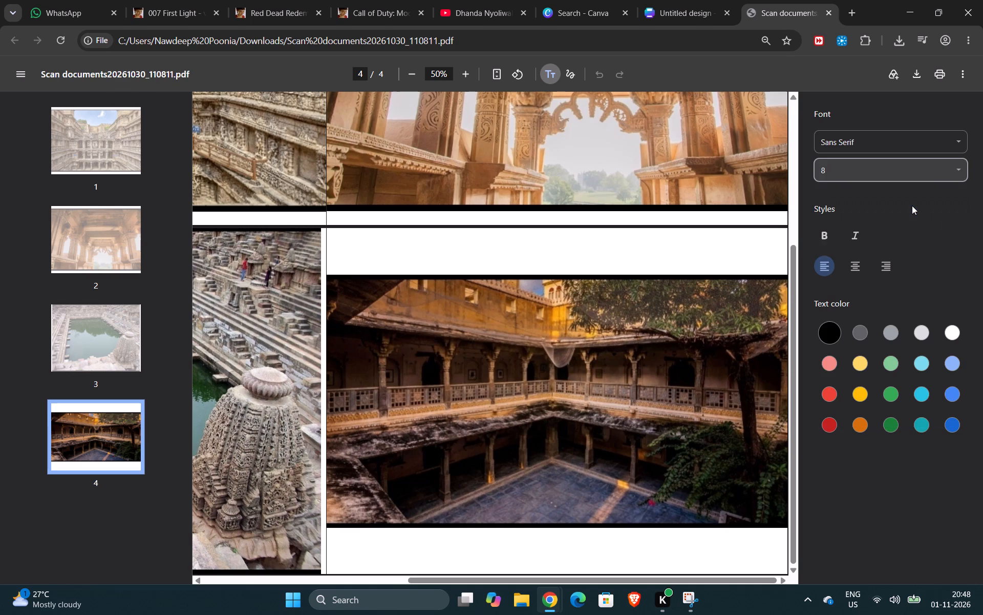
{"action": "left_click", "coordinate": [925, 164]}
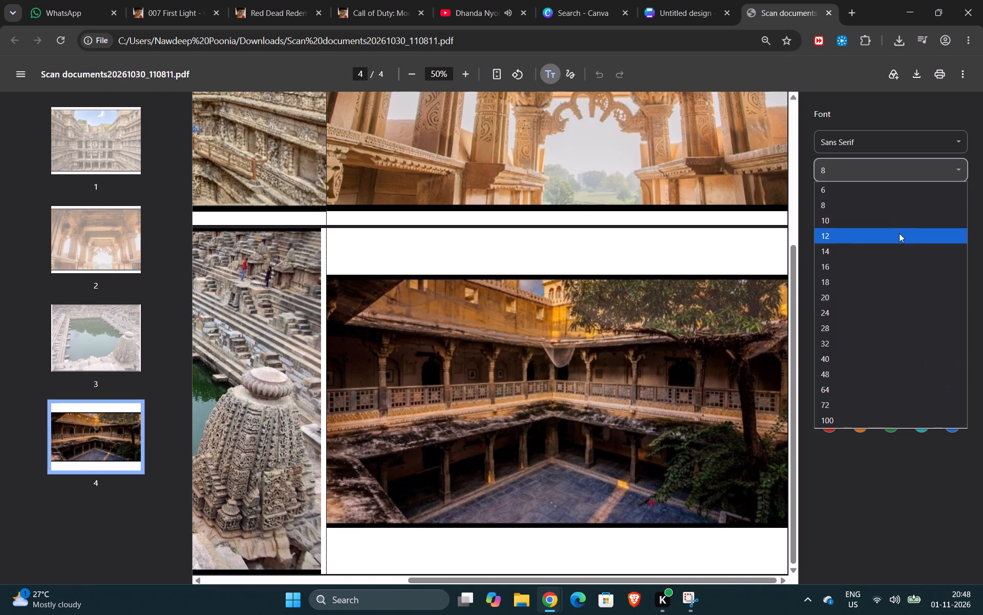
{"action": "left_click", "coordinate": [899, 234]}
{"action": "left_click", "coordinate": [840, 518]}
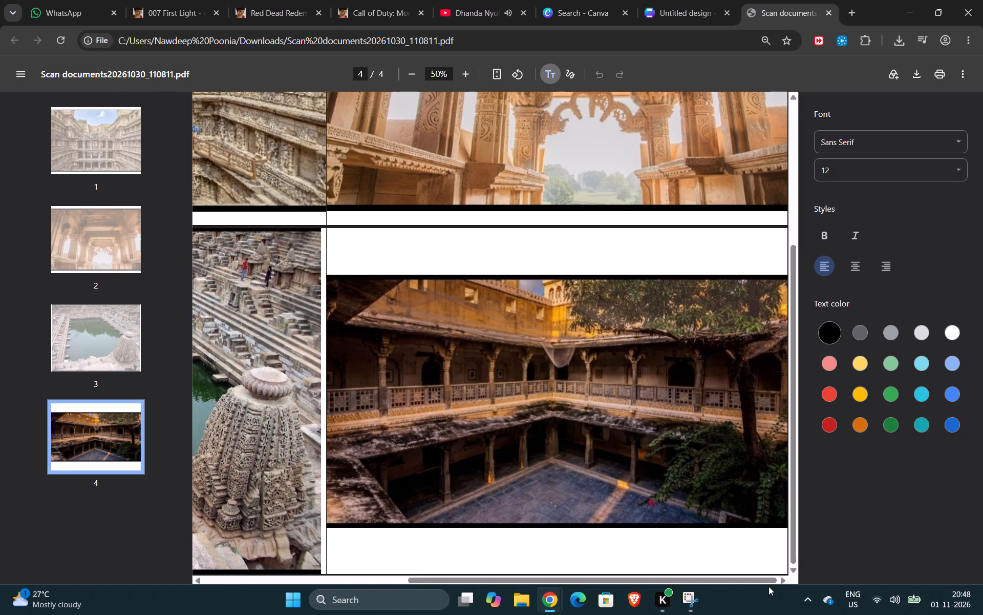
Bring the full green-pond stepwell photo on page 3 of the scan PDF into view.
{"action": "left_click_drag", "start_coordinate": [722, 576], "coordinate": [498, 540]}
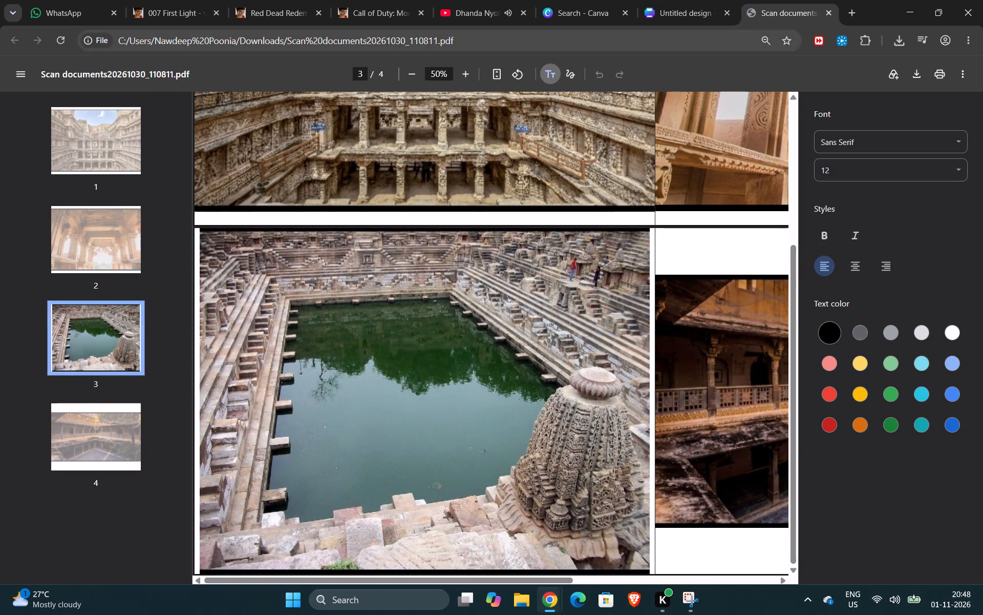
{"action": "left_click", "coordinate": [588, 10]}
{"action": "left_click", "coordinate": [667, 0]}
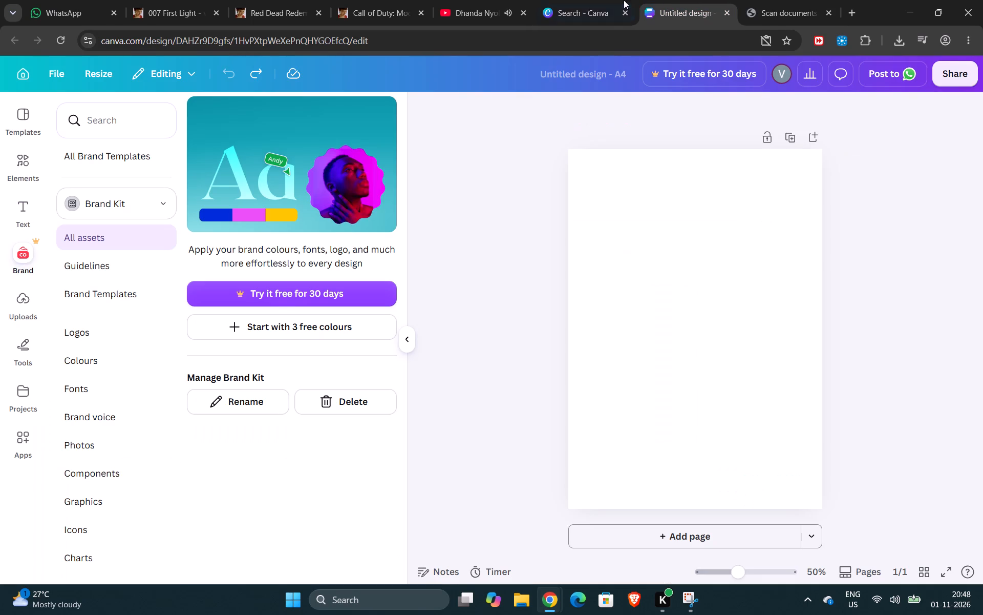
{"action": "left_click", "coordinate": [599, 0]}
{"action": "left_click", "coordinate": [755, 0]}
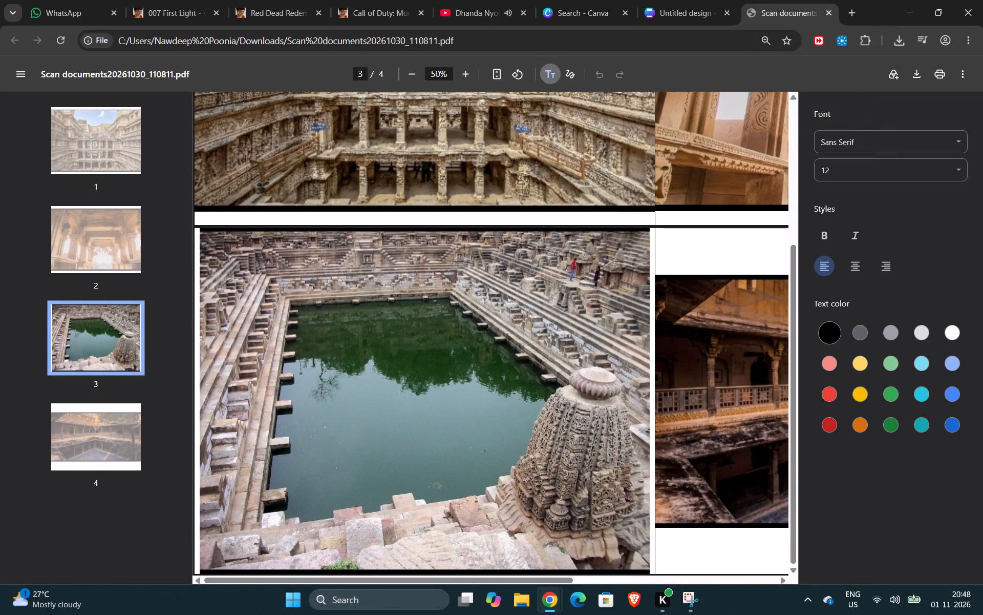
Check the context actions on the page 1 stepwell photo of the scan PDF, including the cast option.
{"action": "left_click_drag", "start_coordinate": [792, 305], "coordinate": [784, 271]}
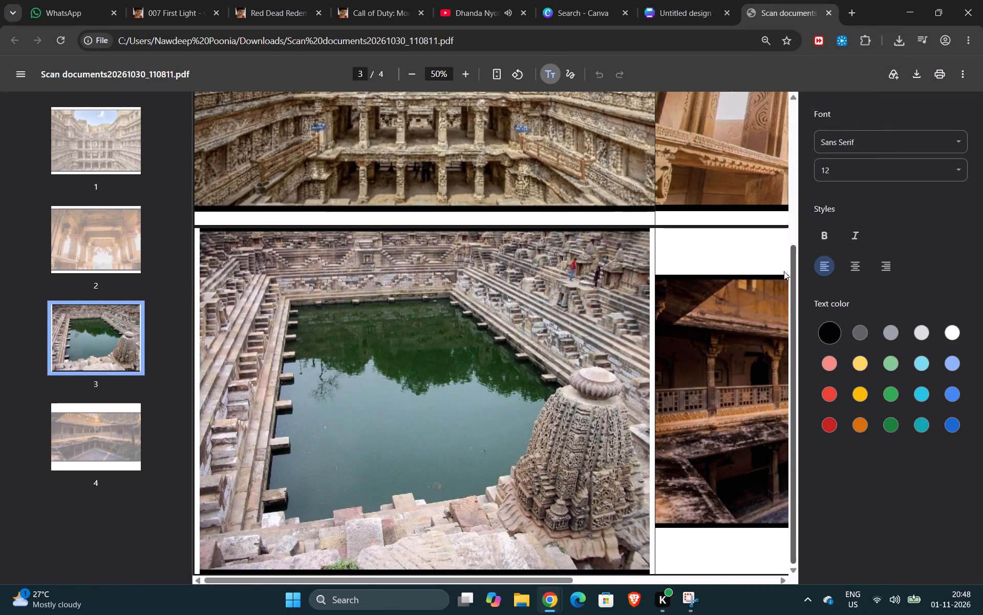
{"action": "left_click_drag", "start_coordinate": [784, 271], "coordinate": [797, 156]}
{"action": "left_click_drag", "start_coordinate": [637, 209], "coordinate": [542, 211]}
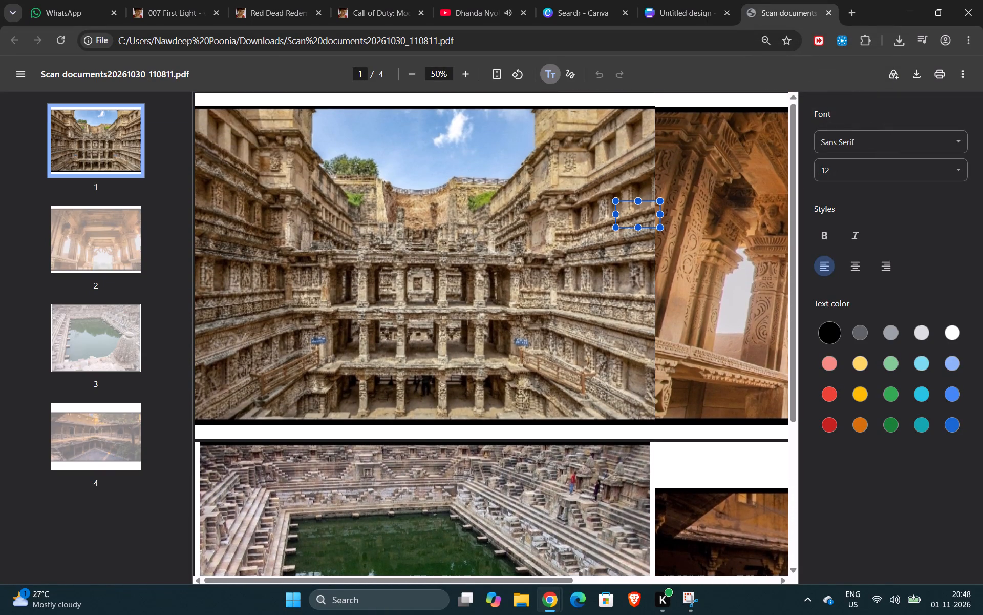
{"action": "left_click", "coordinate": [589, 316]}
{"action": "right_click", "coordinate": [602, 293]}
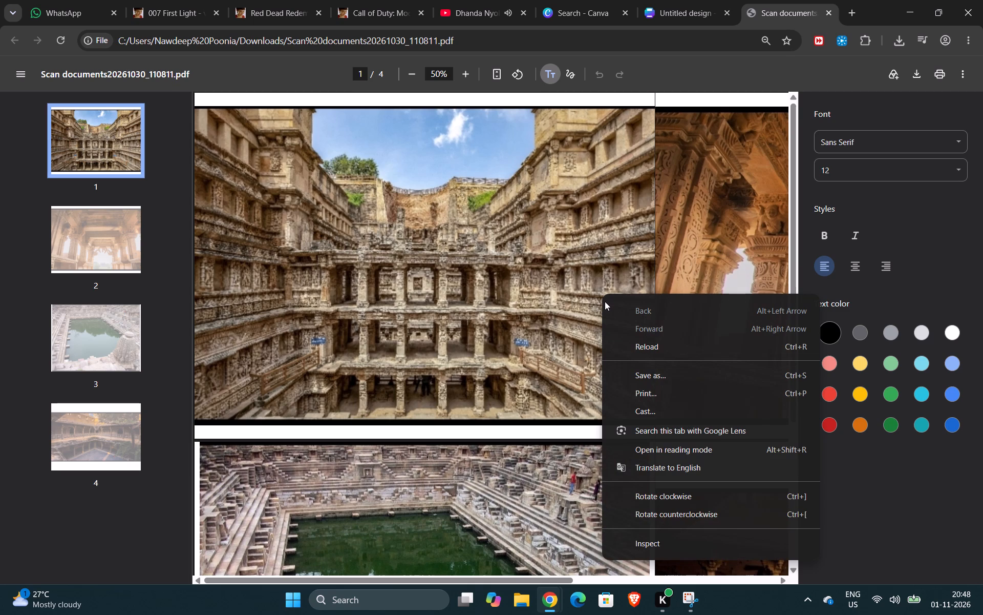
{"action": "left_click", "coordinate": [646, 416]}
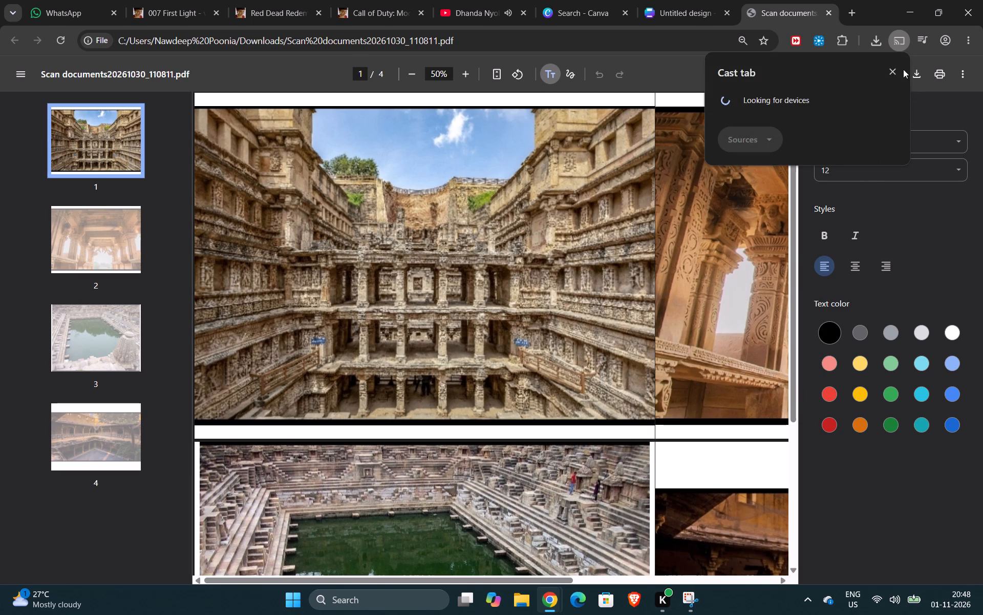
{"action": "left_click", "coordinate": [886, 76]}
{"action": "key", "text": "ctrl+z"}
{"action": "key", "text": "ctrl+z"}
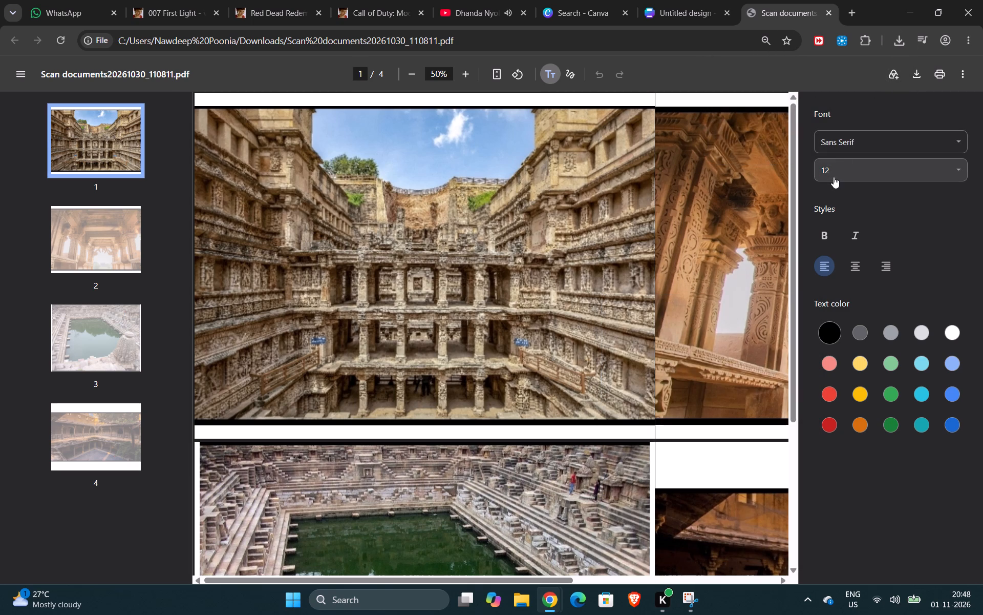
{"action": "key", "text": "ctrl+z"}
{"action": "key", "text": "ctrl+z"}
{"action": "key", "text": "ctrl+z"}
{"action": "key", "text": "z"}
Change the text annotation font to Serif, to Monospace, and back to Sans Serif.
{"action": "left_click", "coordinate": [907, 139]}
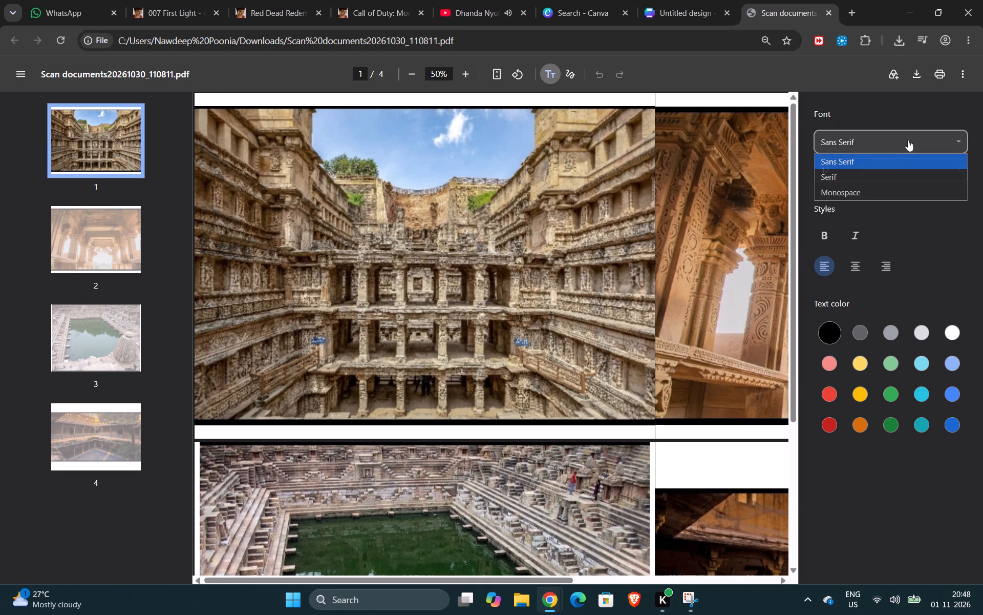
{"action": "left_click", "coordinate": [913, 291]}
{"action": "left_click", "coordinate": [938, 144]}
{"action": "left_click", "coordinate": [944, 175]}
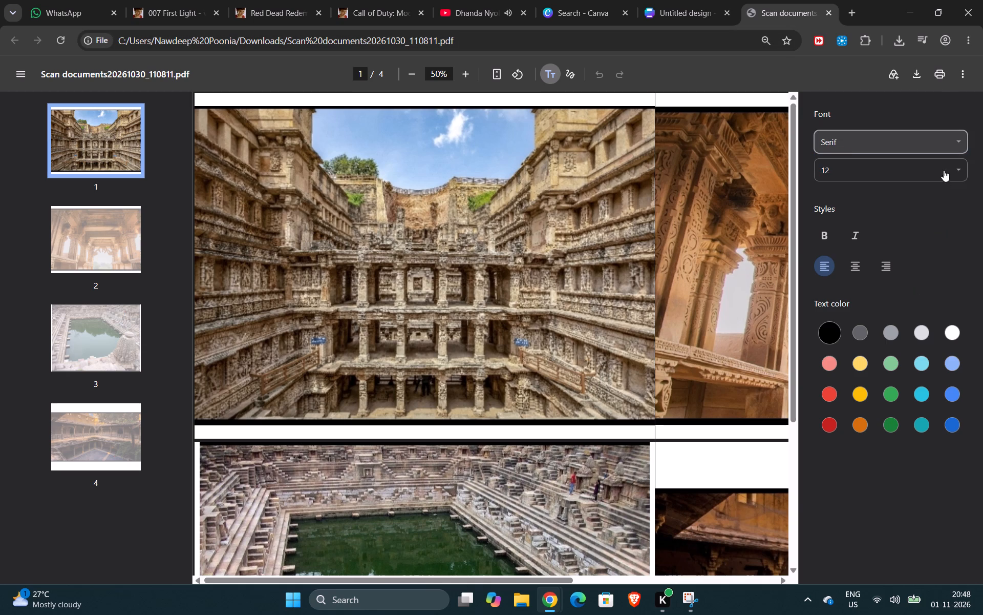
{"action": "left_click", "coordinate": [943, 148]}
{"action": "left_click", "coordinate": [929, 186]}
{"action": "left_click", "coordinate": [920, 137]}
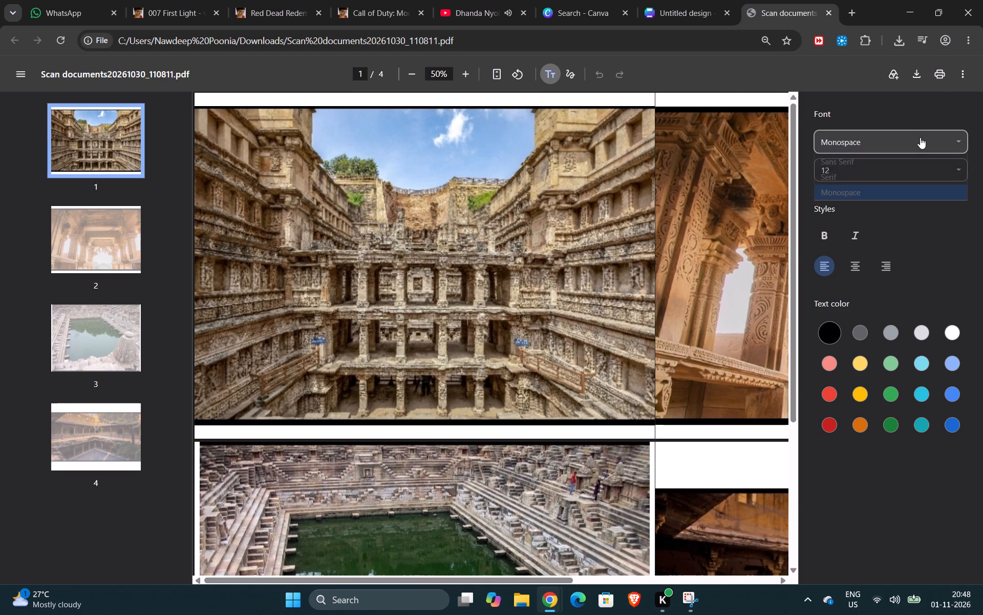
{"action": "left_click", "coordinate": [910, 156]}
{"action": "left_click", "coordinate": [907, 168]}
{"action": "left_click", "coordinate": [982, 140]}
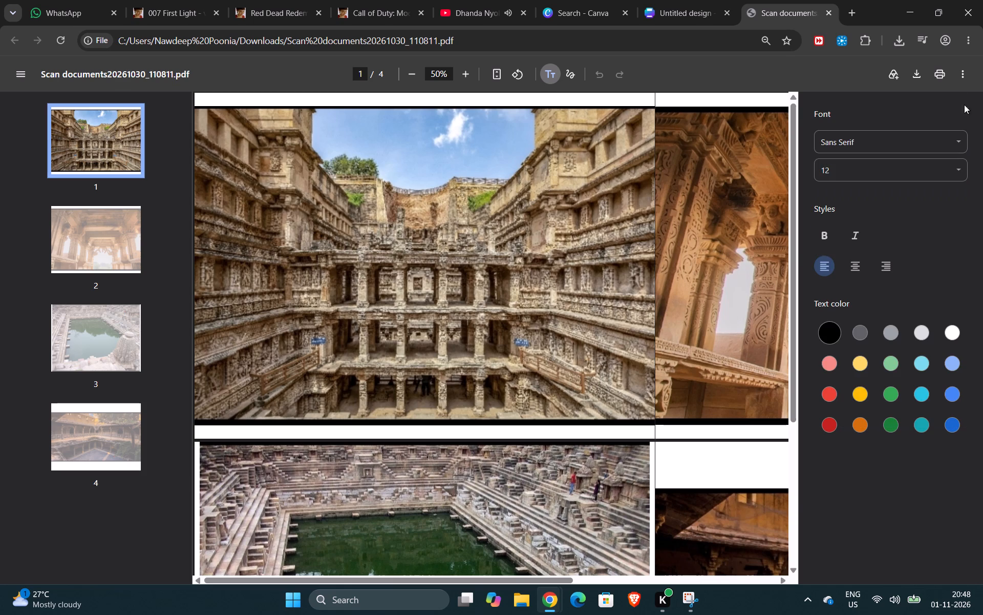
Turn off two page view for the scan PDF.
{"action": "left_click", "coordinate": [967, 74]}
{"action": "left_click", "coordinate": [939, 100]}
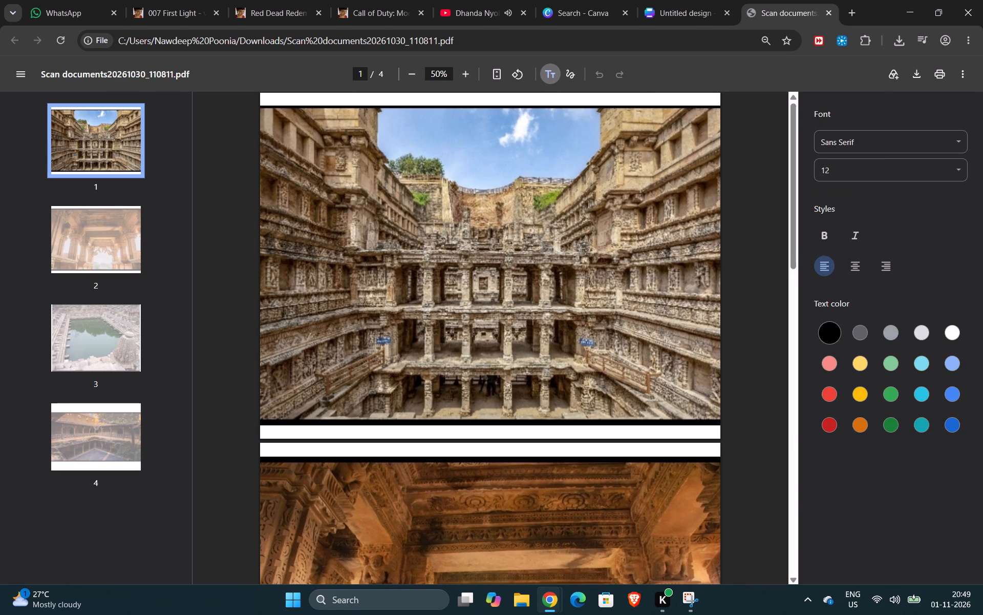
{"action": "scroll", "coordinate": [775, 219], "scroll_direction": "down", "scroll_amount": 5}
{"action": "scroll", "coordinate": [766, 228], "scroll_direction": "up", "scroll_amount": 4}
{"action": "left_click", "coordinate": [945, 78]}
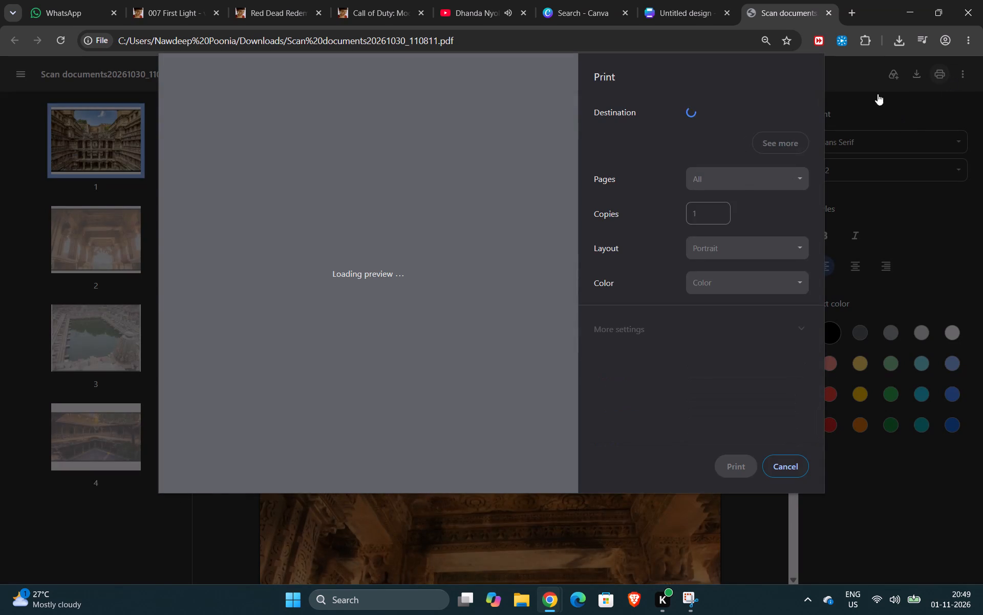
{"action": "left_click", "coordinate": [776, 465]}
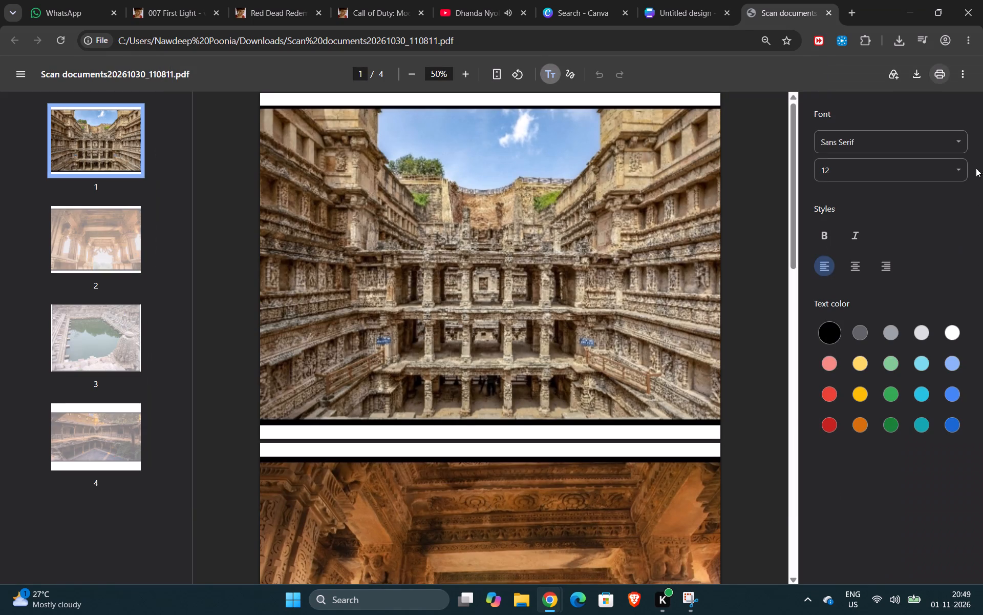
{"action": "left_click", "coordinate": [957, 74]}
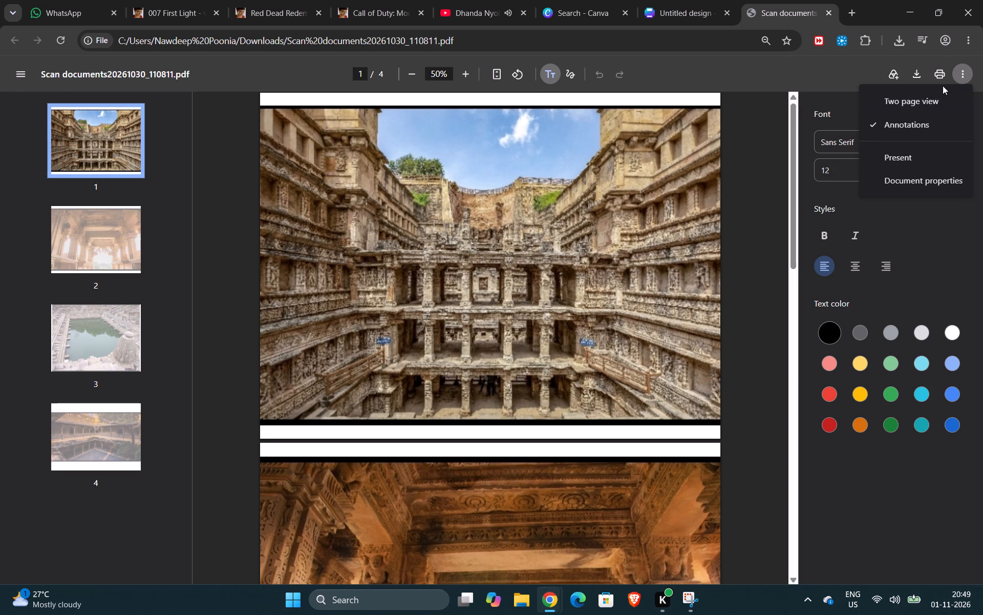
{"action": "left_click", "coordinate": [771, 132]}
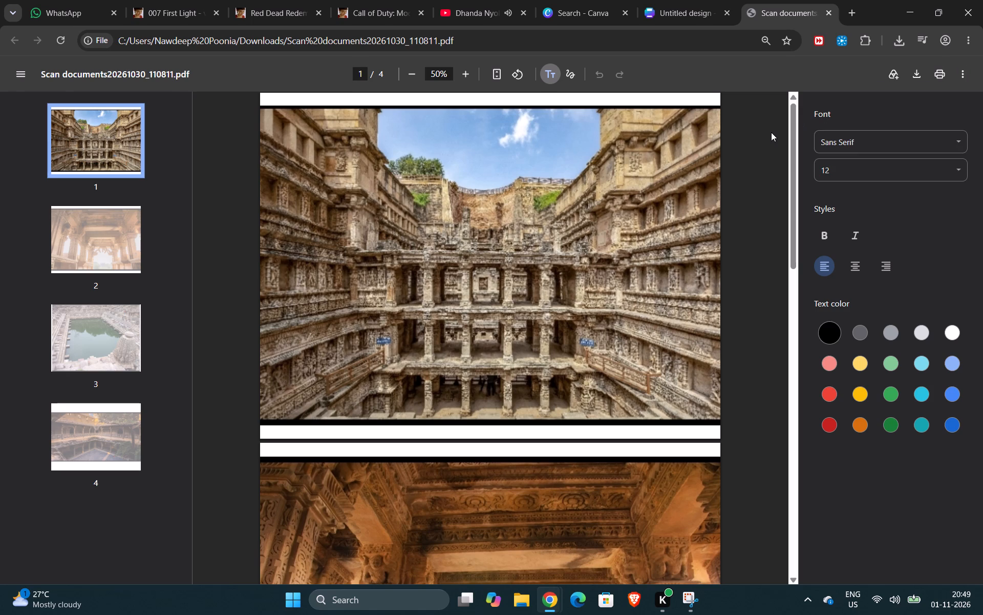
Look through the scan PDF's pages up to the courtyard photo on page 4.
{"action": "left_click_drag", "start_coordinate": [87, 109], "coordinate": [75, 177]}
{"action": "left_click", "coordinate": [79, 227]}
{"action": "left_click", "coordinate": [116, 321]}
{"action": "left_click", "coordinate": [110, 397]}
{"action": "left_click", "coordinate": [109, 399]}
{"action": "left_click", "coordinate": [104, 449]}
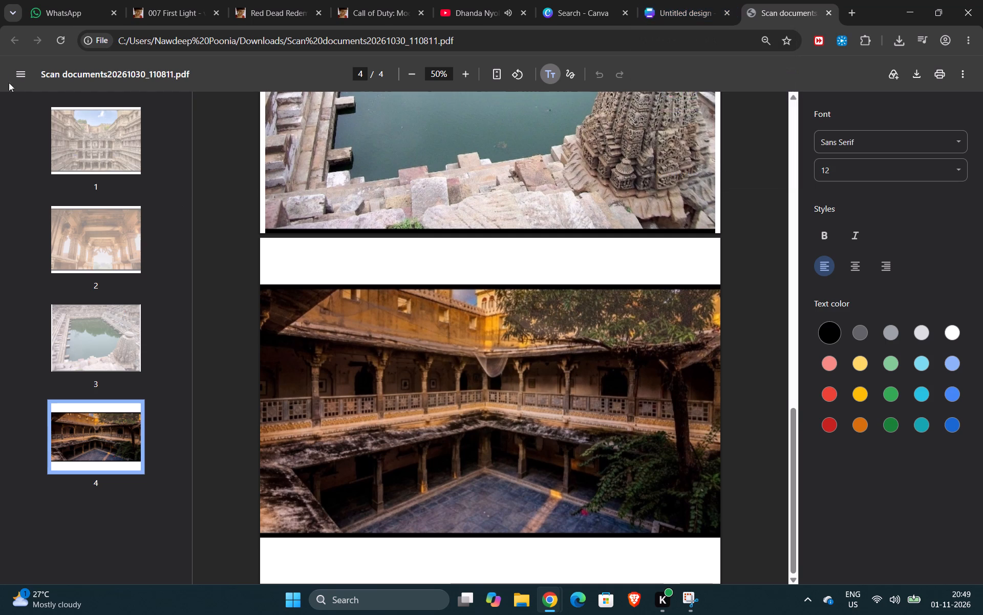
Switch to the untitled A4 design in Canva.
{"action": "left_click", "coordinate": [663, 0]}
{"action": "left_click", "coordinate": [626, 0]}
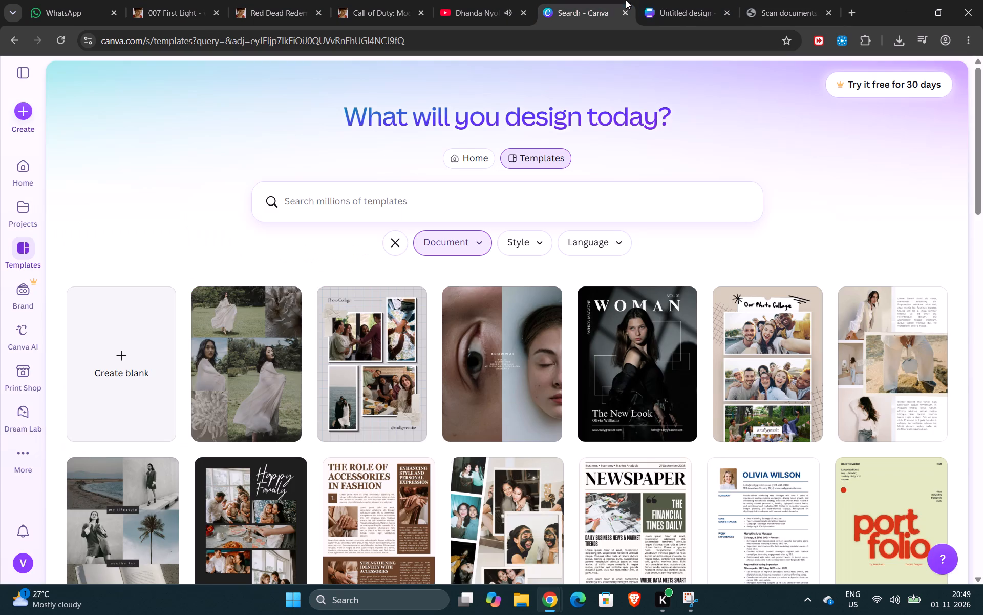
{"action": "left_click", "coordinate": [474, 7]}
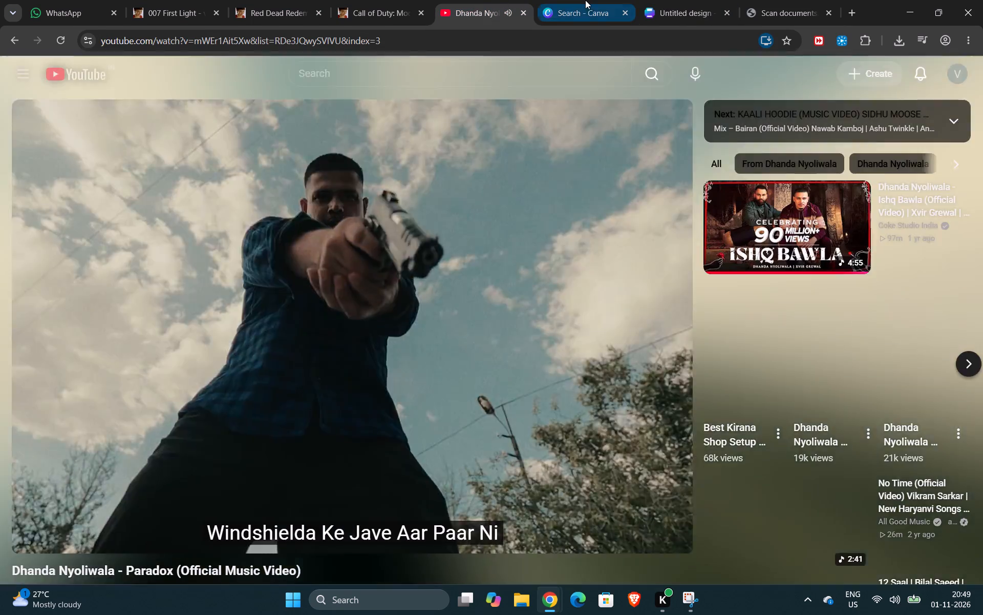
{"action": "left_click", "coordinate": [784, 0]}
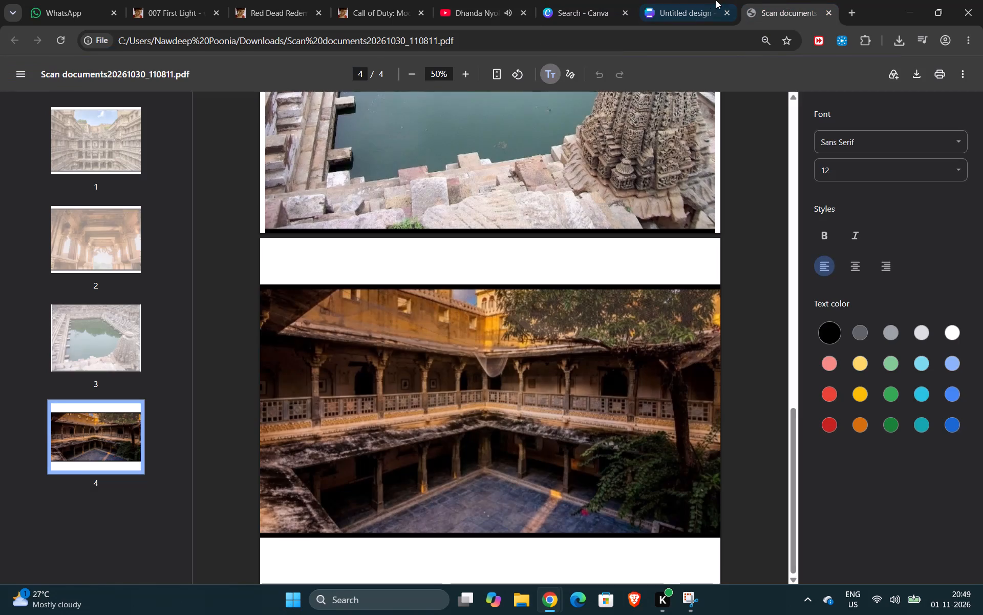
{"action": "left_click", "coordinate": [710, 0]}
{"action": "left_click", "coordinate": [622, 4]}
{"action": "left_click", "coordinate": [666, 0]}
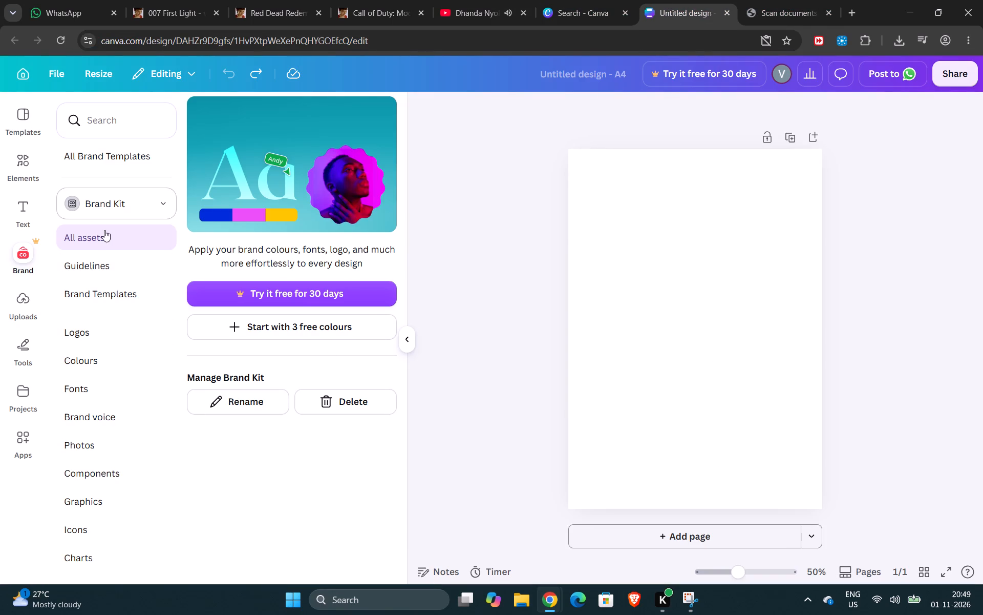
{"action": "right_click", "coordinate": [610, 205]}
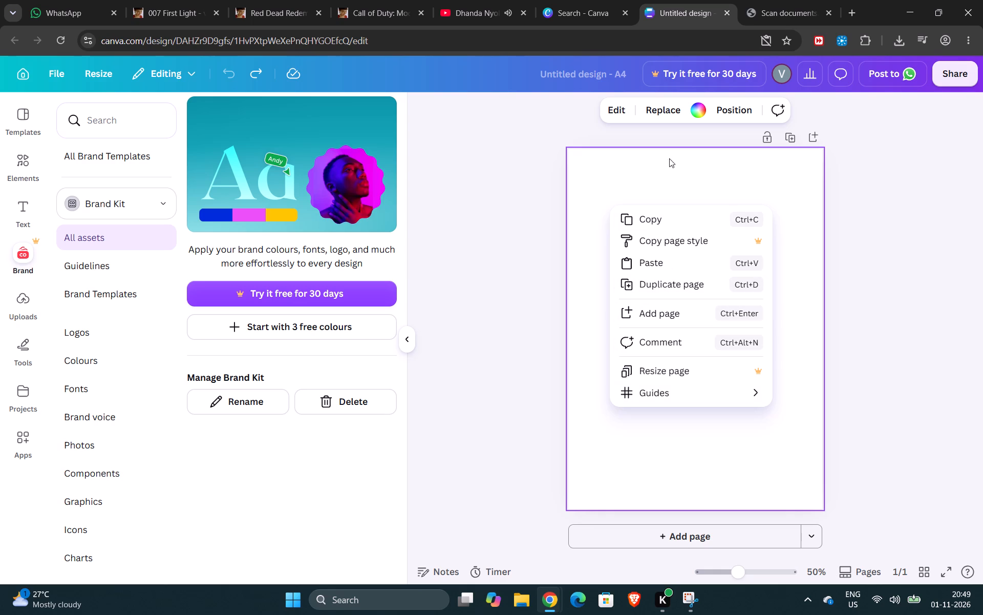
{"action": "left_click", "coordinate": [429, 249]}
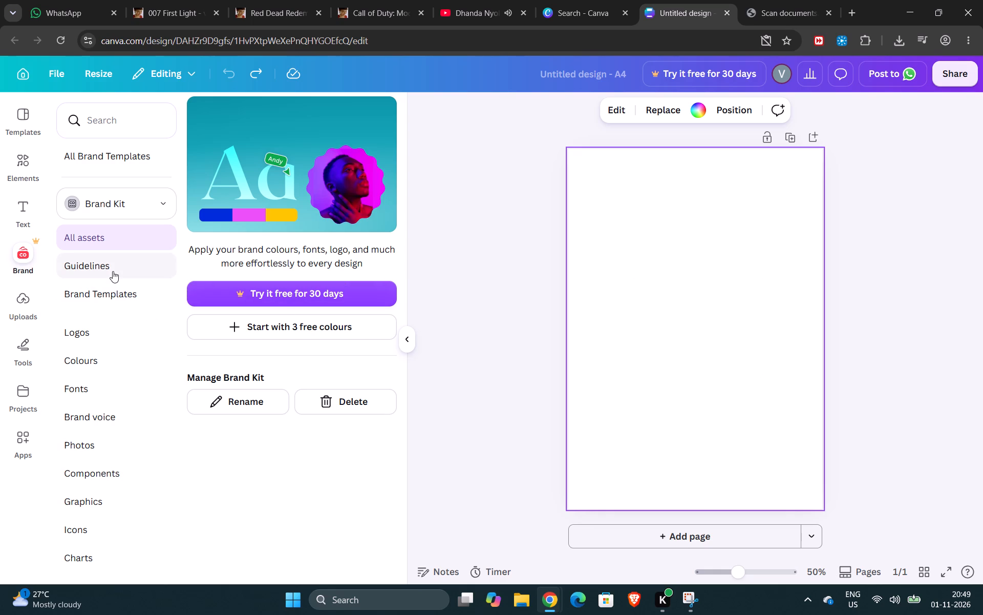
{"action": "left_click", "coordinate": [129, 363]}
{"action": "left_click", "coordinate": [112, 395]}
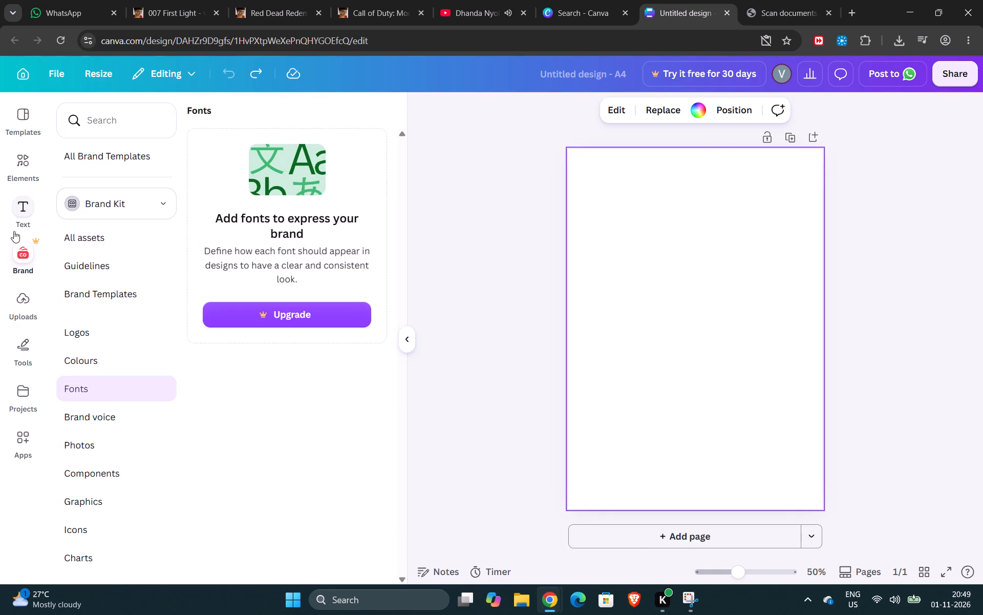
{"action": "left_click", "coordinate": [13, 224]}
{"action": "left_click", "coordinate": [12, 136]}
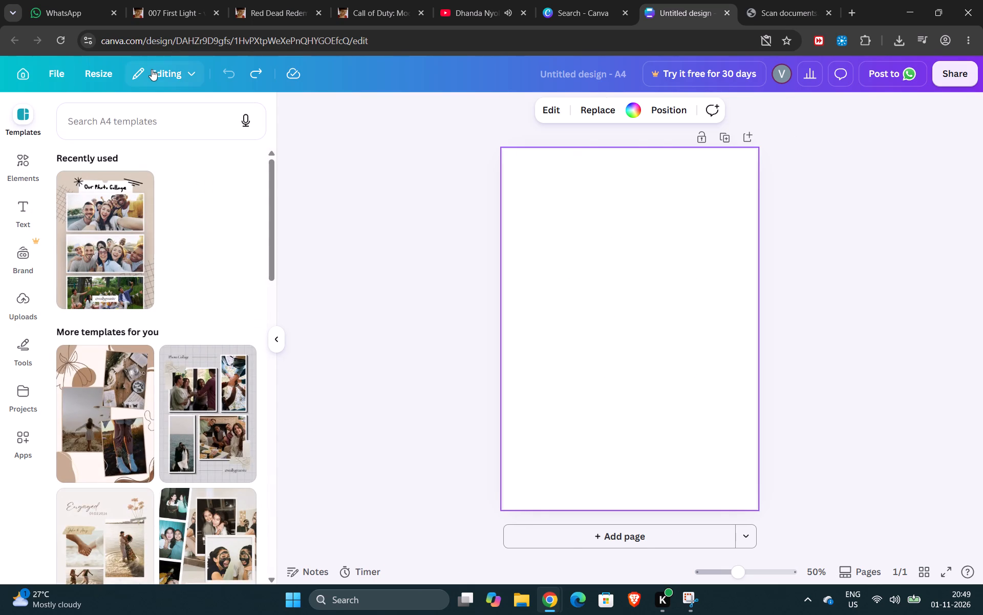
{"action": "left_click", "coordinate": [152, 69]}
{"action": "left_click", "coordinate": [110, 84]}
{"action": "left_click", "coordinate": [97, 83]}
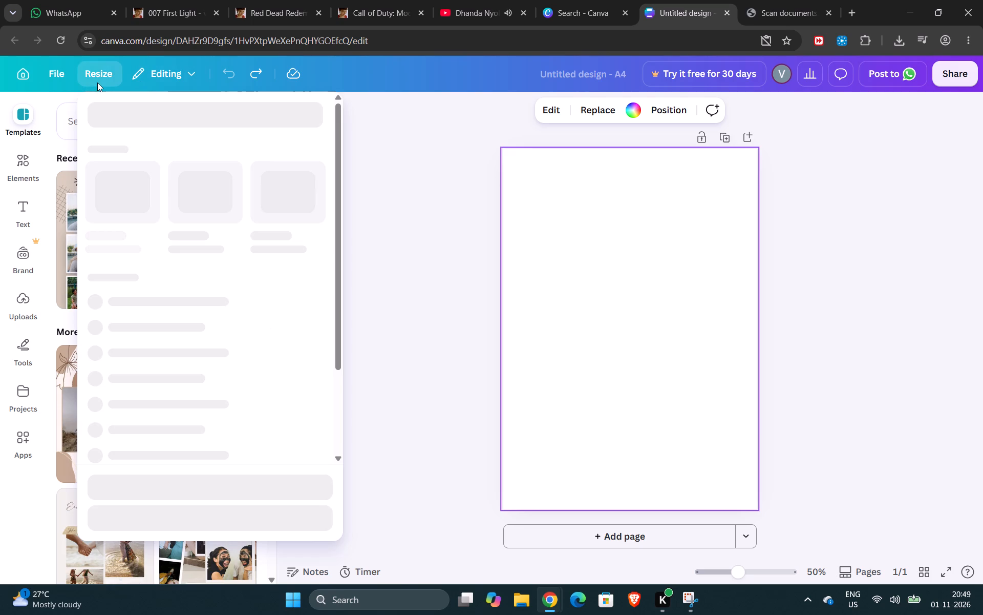
{"action": "left_click", "coordinate": [54, 73]}
{"action": "left_click", "coordinate": [54, 73]}
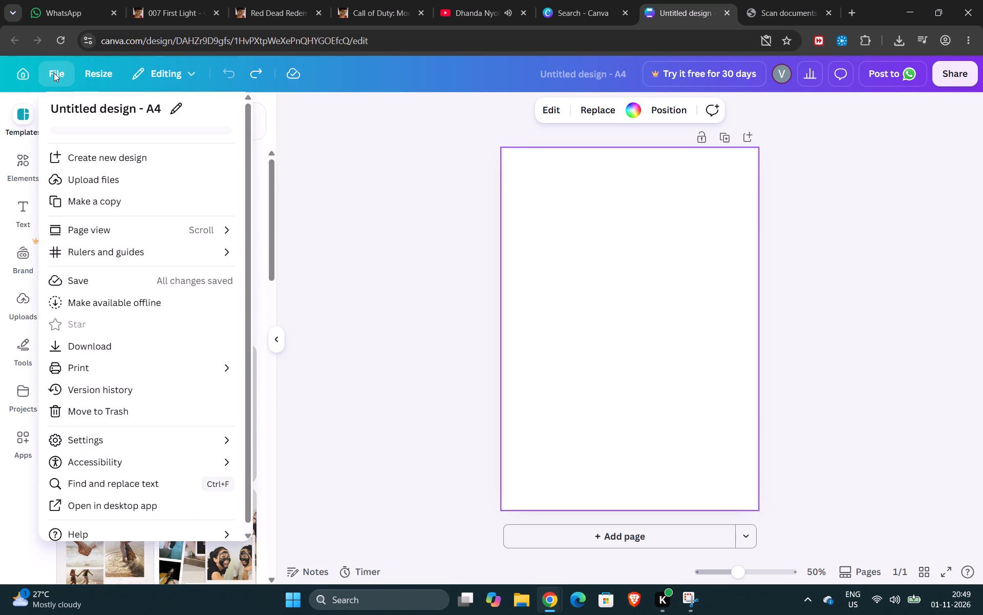
{"action": "left_click", "coordinate": [132, 184]}
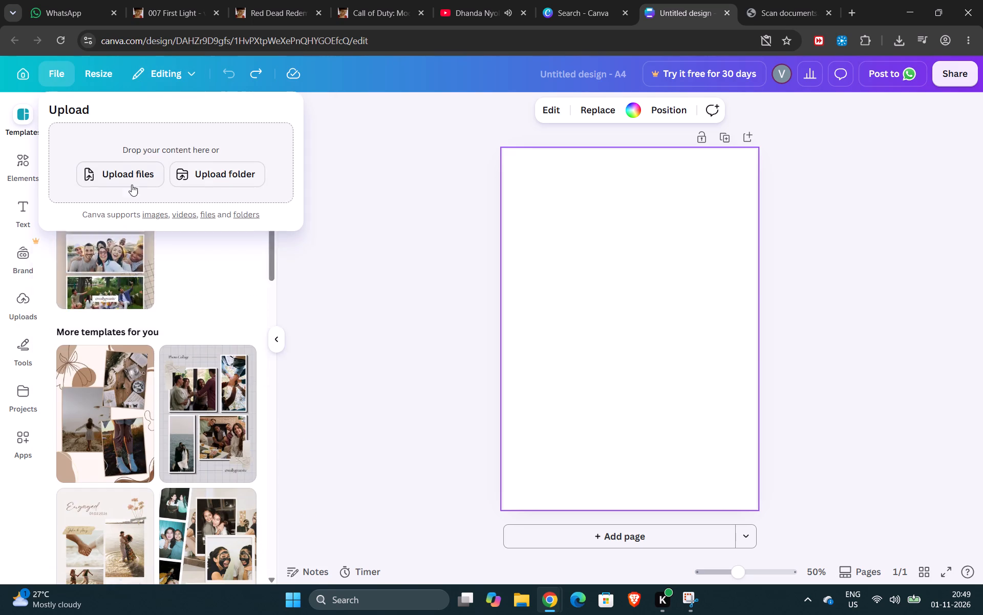
{"action": "left_click", "coordinate": [105, 248]}
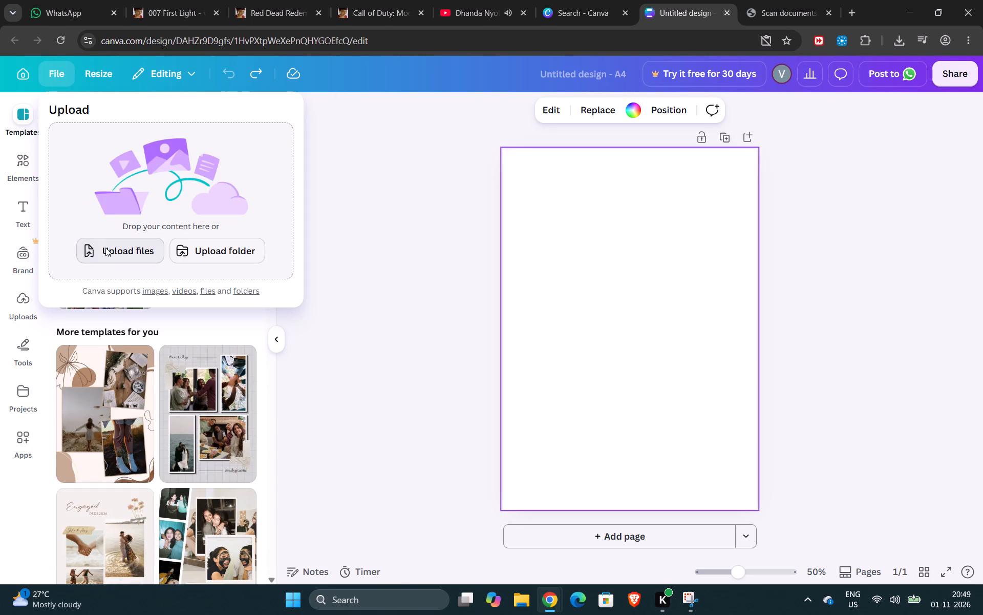
{"action": "scroll", "coordinate": [164, 179], "scroll_direction": "down", "scroll_amount": 2}
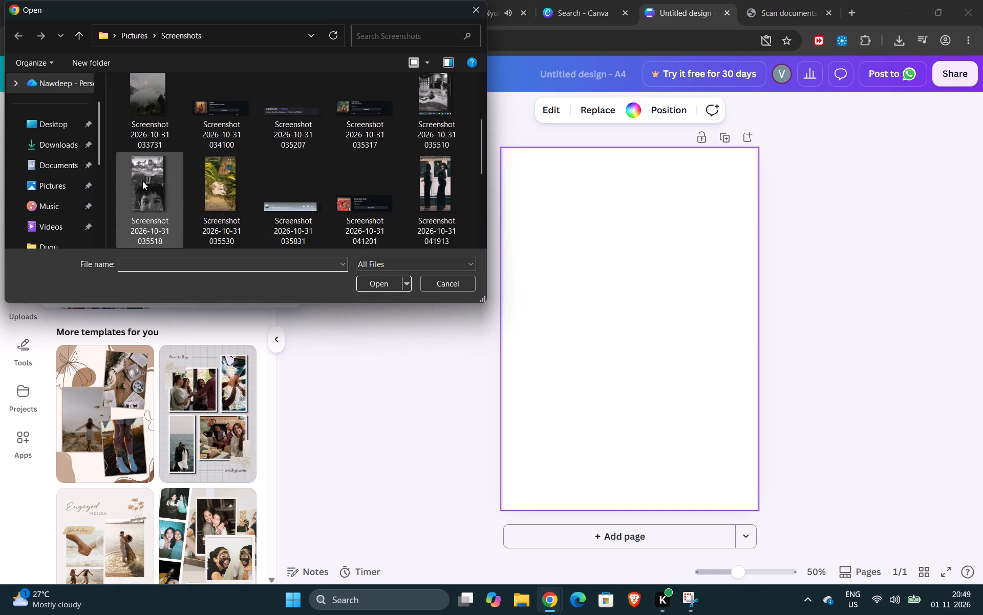
{"action": "scroll", "coordinate": [182, 177], "scroll_direction": "down", "scroll_amount": 2}
{"action": "left_click", "coordinate": [430, 180]}
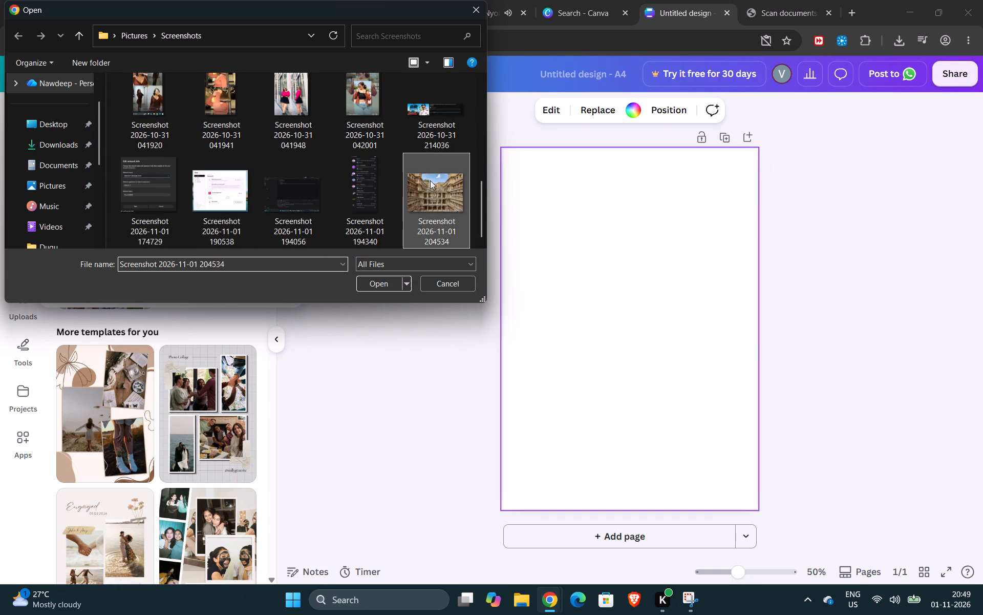
{"action": "left_click", "coordinate": [382, 291]}
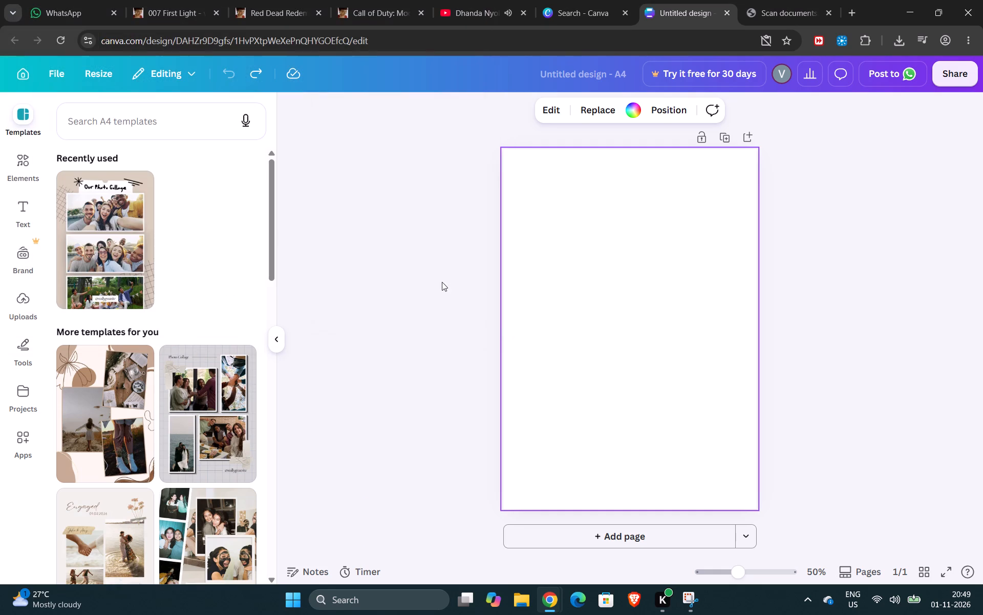
Place the uploaded stepwell photo on the upper part of the blank A4 page.
{"action": "left_click", "coordinate": [553, 260]}
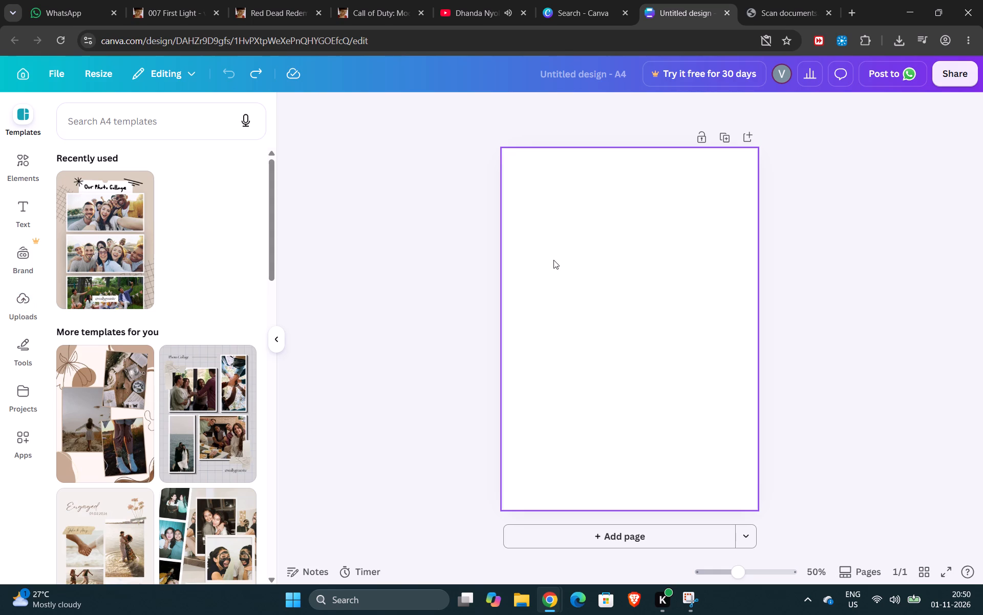
{"action": "scroll", "coordinate": [553, 260], "scroll_direction": "up", "scroll_amount": 1}
{"action": "scroll", "coordinate": [553, 260], "scroll_direction": "down", "scroll_amount": 5}
{"action": "scroll", "coordinate": [537, 262], "scroll_direction": "up", "scroll_amount": 3}
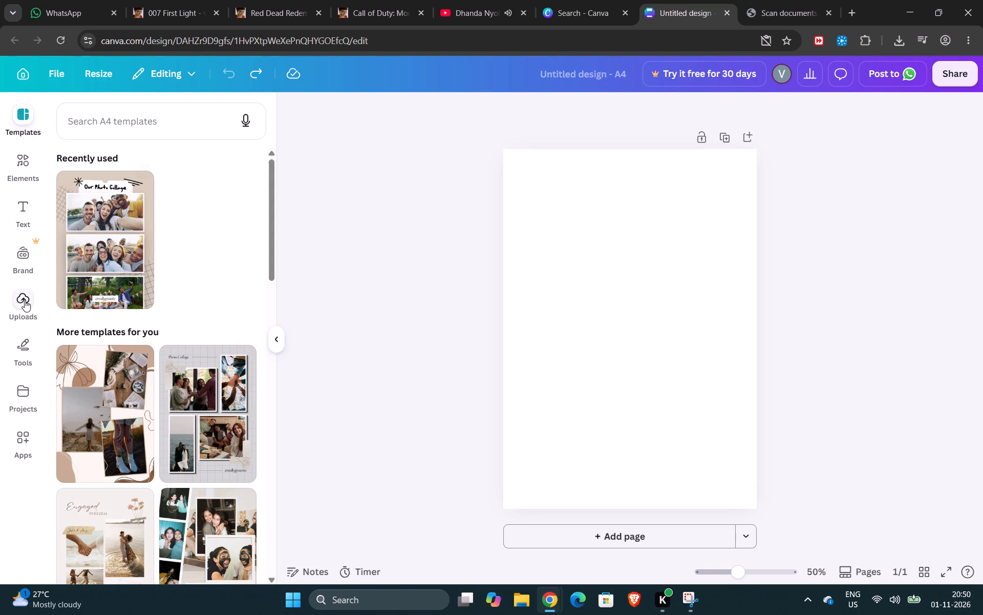
{"action": "left_click", "coordinate": [25, 300]}
{"action": "left_click_drag", "start_coordinate": [98, 361], "coordinate": [519, 277]}
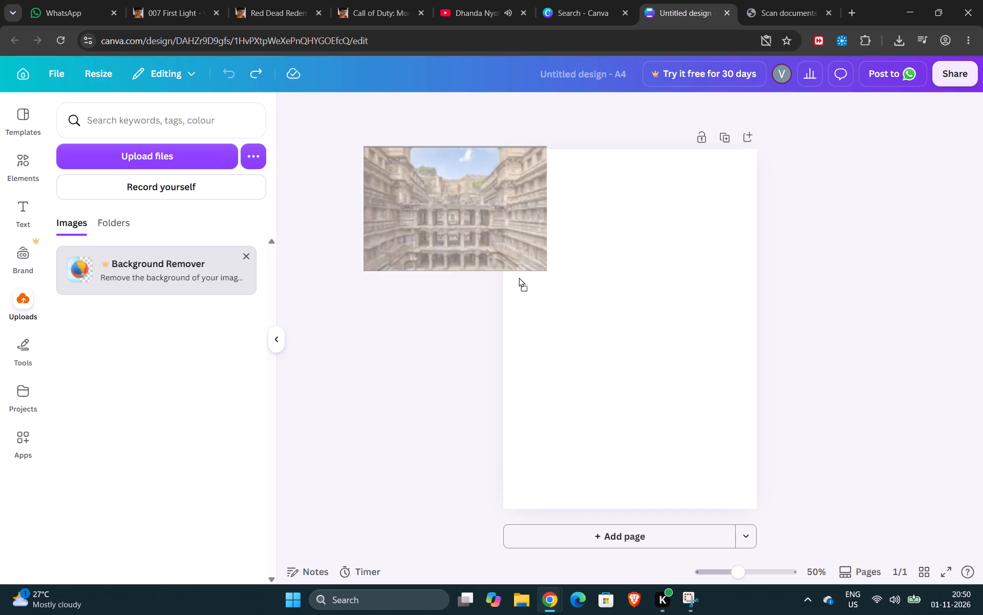
Shrink the stepwell photo to less than half the page width and position it near the A4 page's upper-left corner.
{"action": "left_click_drag", "start_coordinate": [519, 277], "coordinate": [569, 243]}
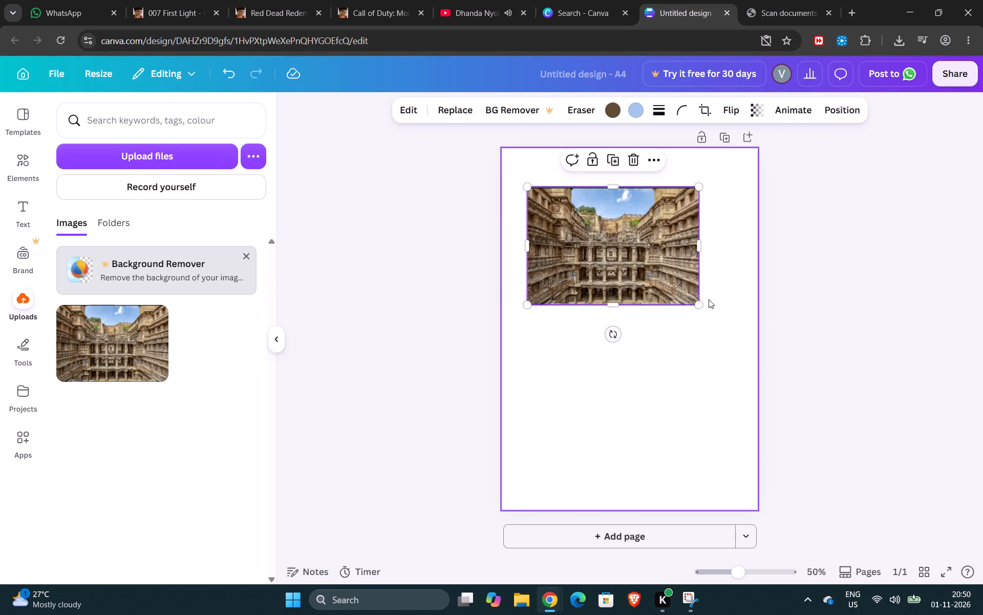
{"action": "left_click_drag", "start_coordinate": [697, 305], "coordinate": [625, 268]}
{"action": "left_click_drag", "start_coordinate": [579, 236], "coordinate": [566, 222]}
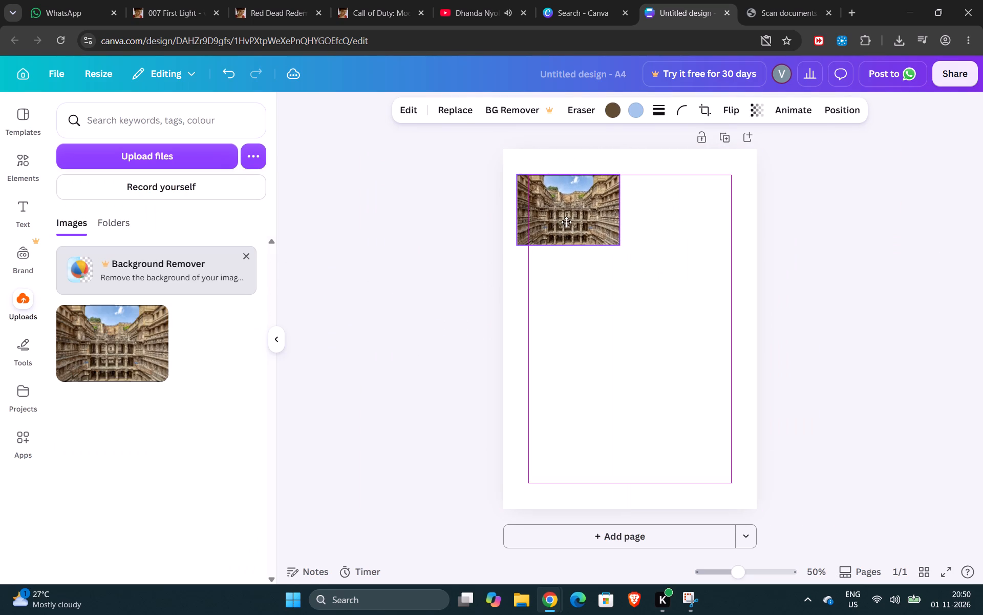
{"action": "left_click_drag", "start_coordinate": [566, 222], "coordinate": [570, 217]}
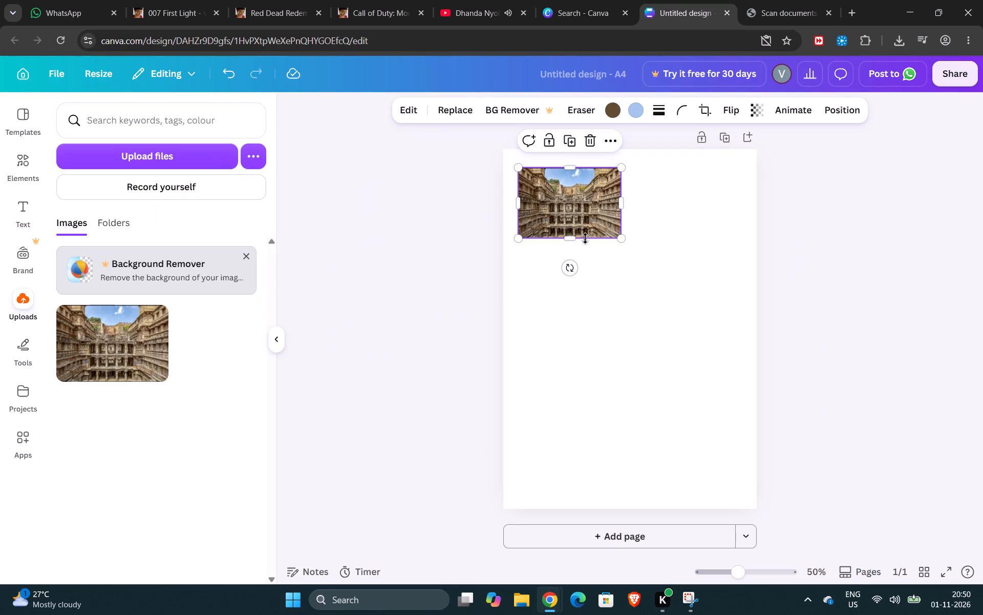
{"action": "left_click_drag", "start_coordinate": [619, 241], "coordinate": [617, 255]}
{"action": "left_click_drag", "start_coordinate": [600, 222], "coordinate": [581, 247]}
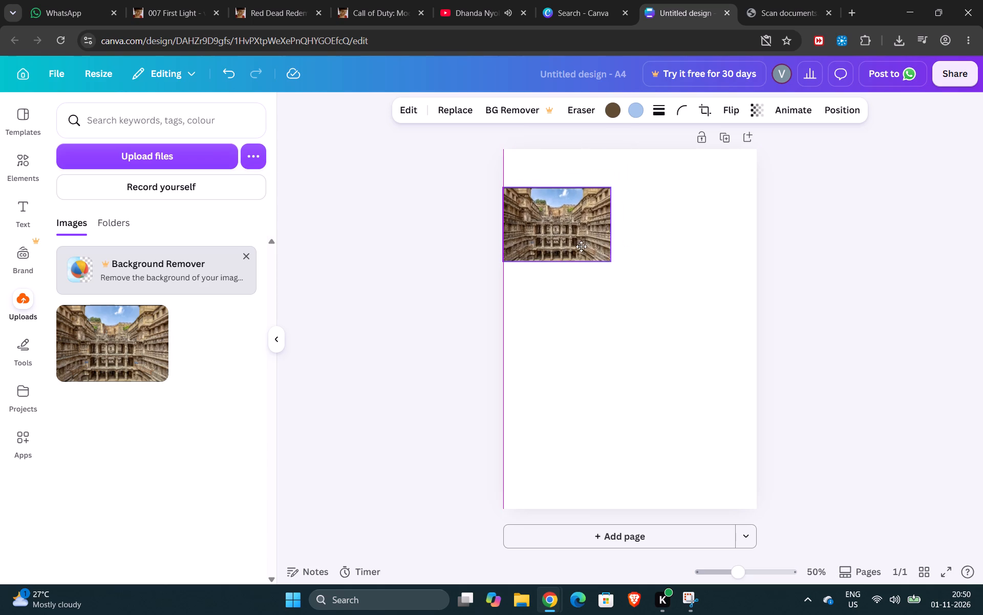
{"action": "left_click_drag", "start_coordinate": [581, 247], "coordinate": [602, 239]}
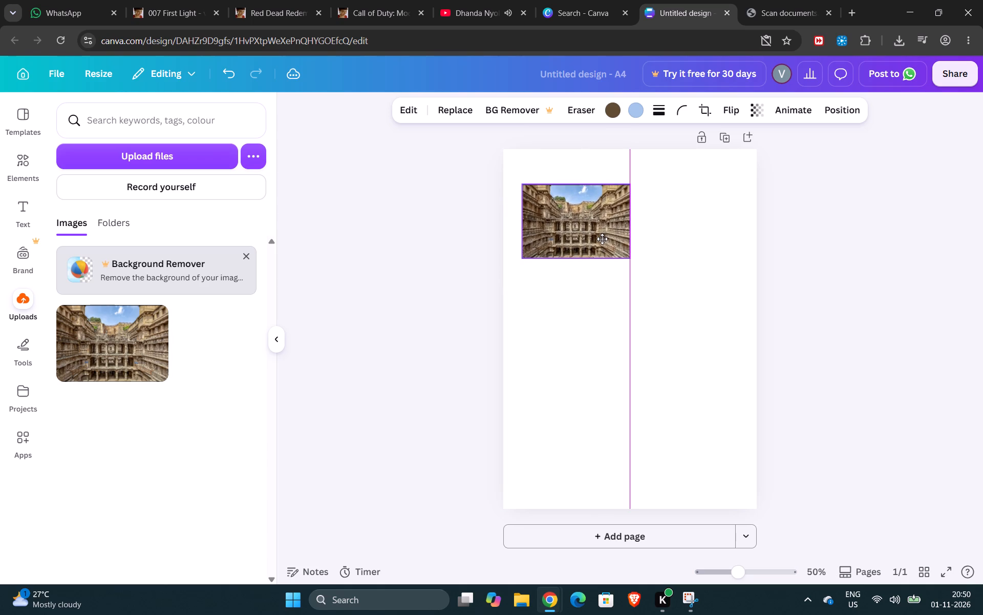
{"action": "left_click_drag", "start_coordinate": [602, 239], "coordinate": [594, 236]}
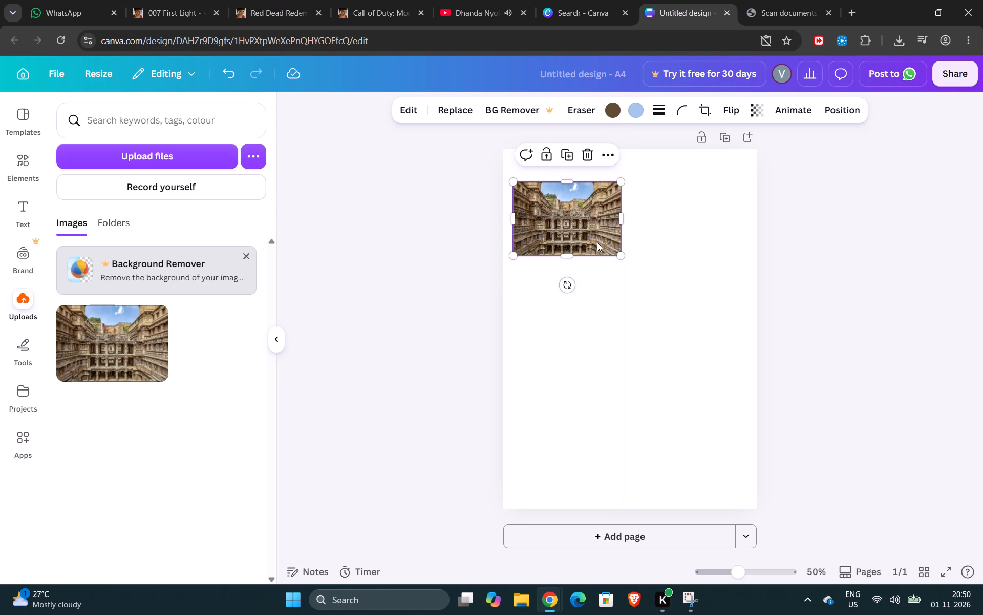
{"action": "left_click_drag", "start_coordinate": [622, 252], "coordinate": [623, 256]}
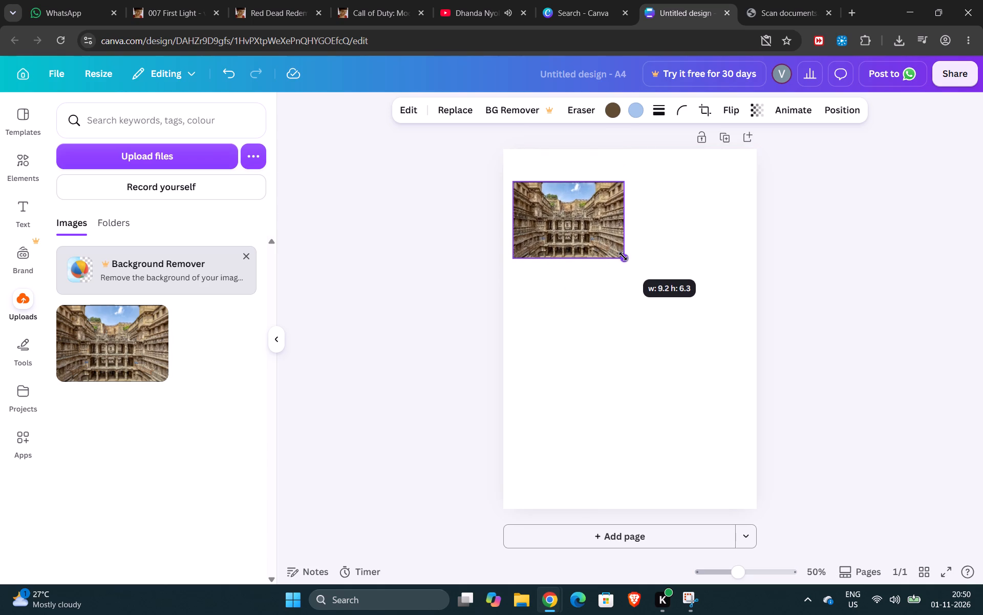
{"action": "left_click_drag", "start_coordinate": [623, 256], "coordinate": [603, 250]}
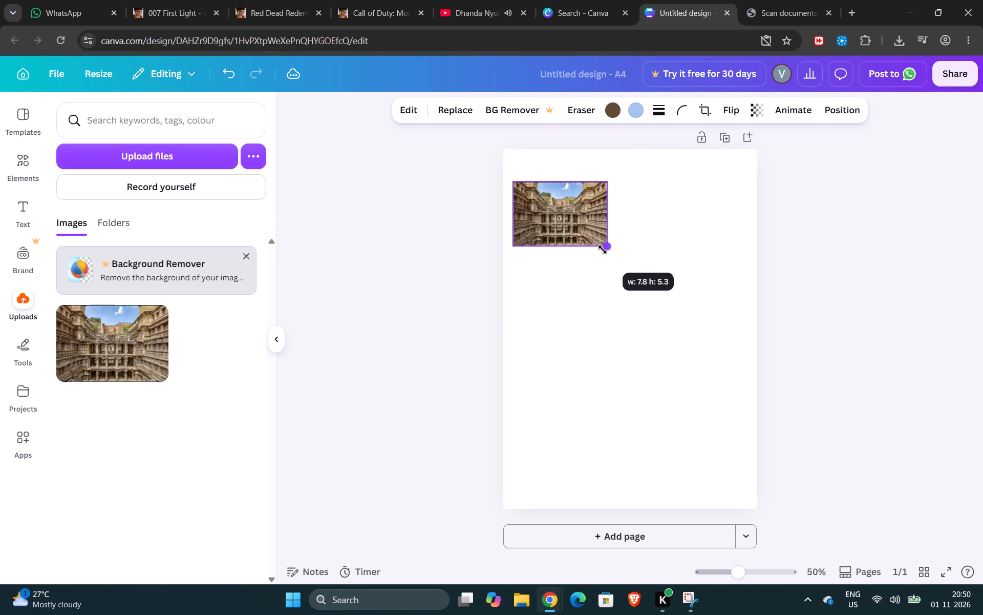
{"action": "left_click_drag", "start_coordinate": [603, 250], "coordinate": [607, 258]}
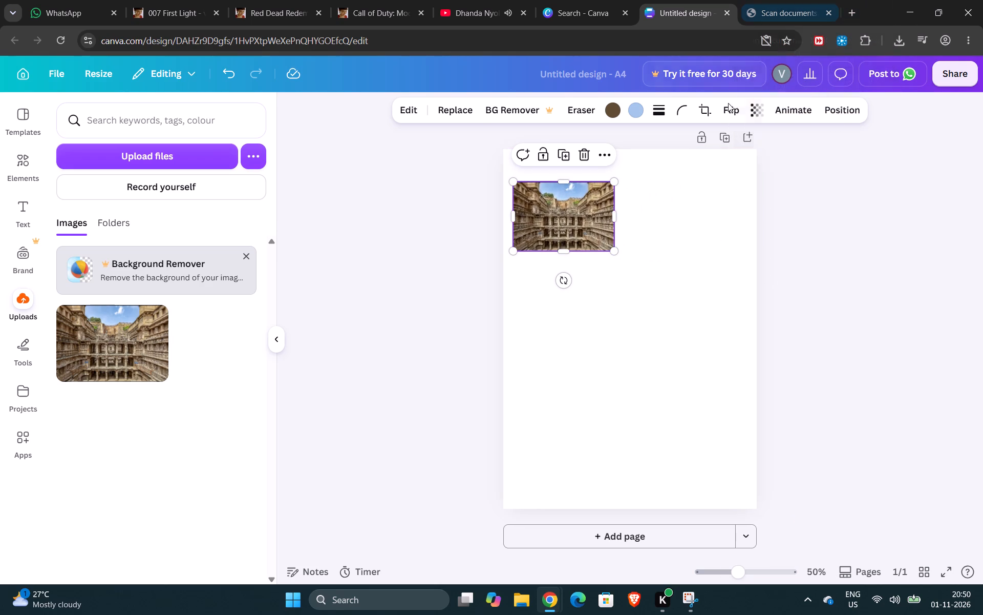
Switch to the scan PDF and go to the pillared hall photo on page 2.
{"action": "left_click", "coordinate": [802, 0]}
{"action": "scroll", "coordinate": [659, 216], "scroll_direction": "up", "scroll_amount": 4}
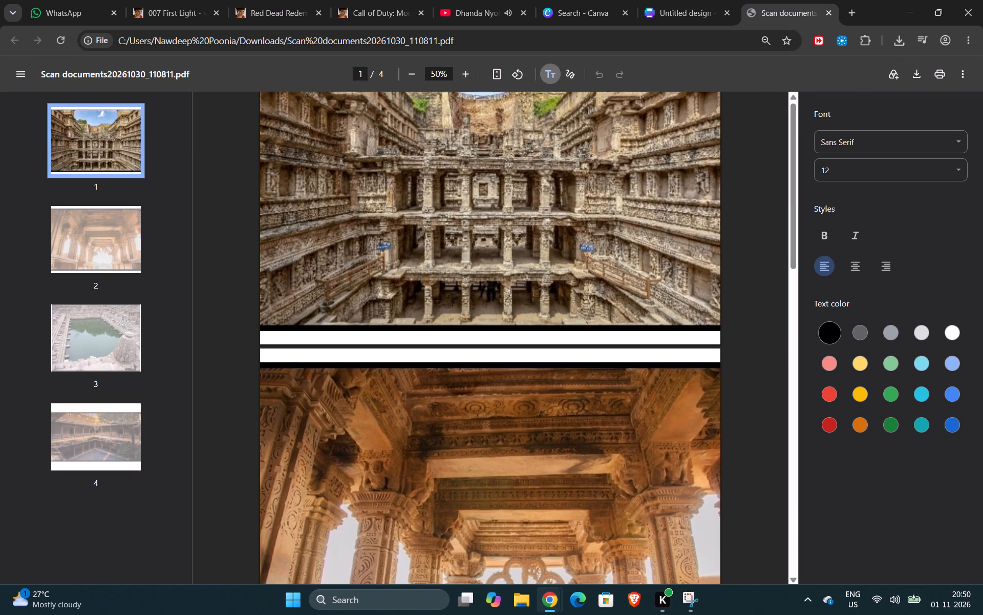
{"action": "scroll", "coordinate": [443, 534], "scroll_direction": "down", "scroll_amount": 1}
{"action": "scroll", "coordinate": [523, 346], "scroll_direction": "up", "scroll_amount": 2}
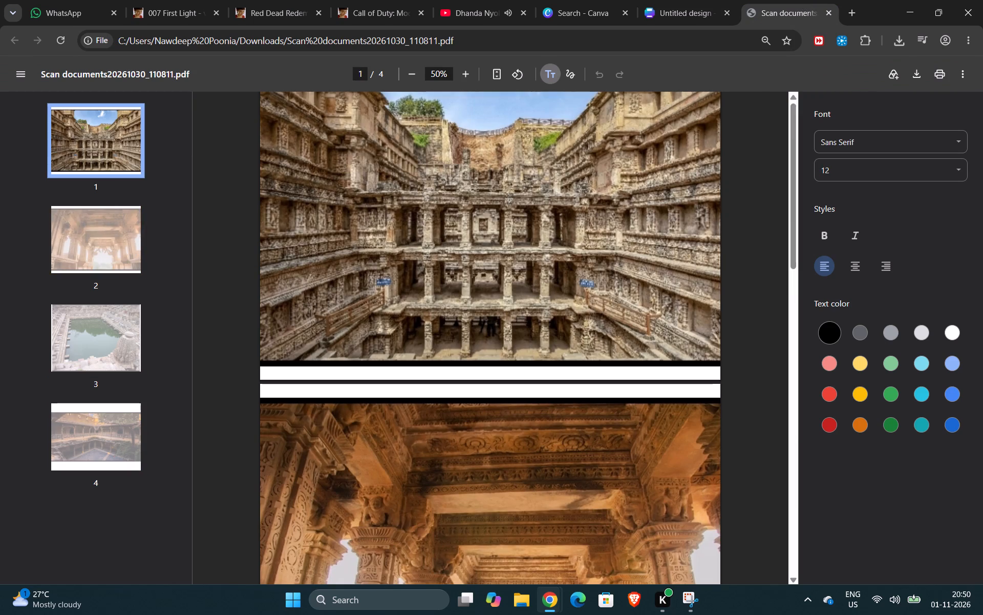
{"action": "key", "text": "Down"}
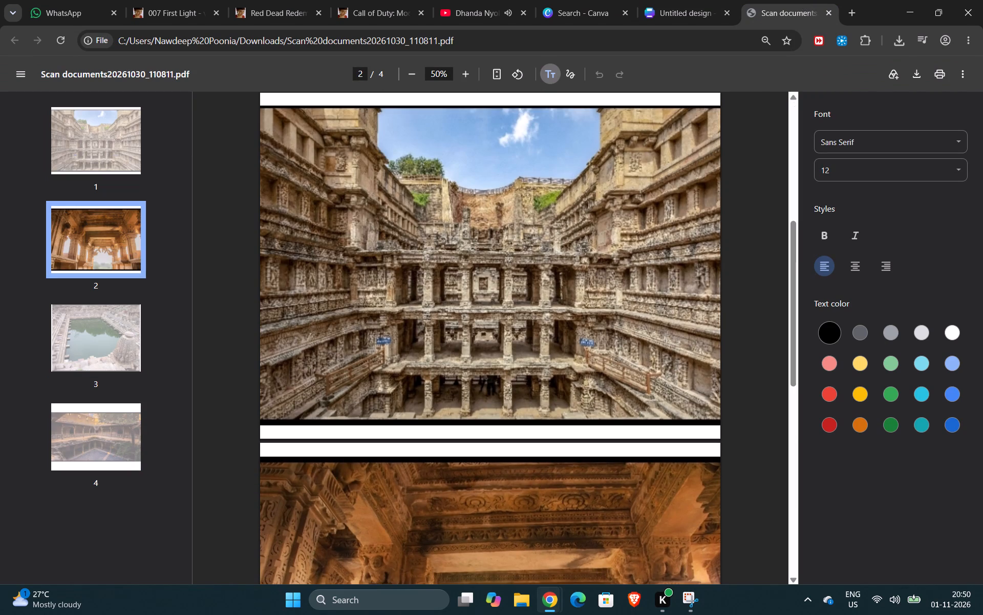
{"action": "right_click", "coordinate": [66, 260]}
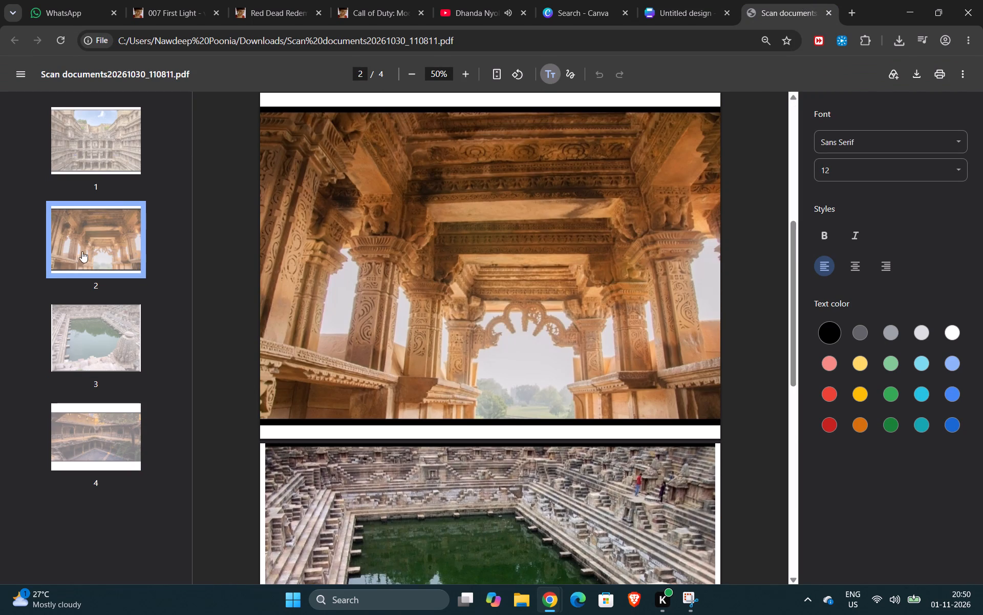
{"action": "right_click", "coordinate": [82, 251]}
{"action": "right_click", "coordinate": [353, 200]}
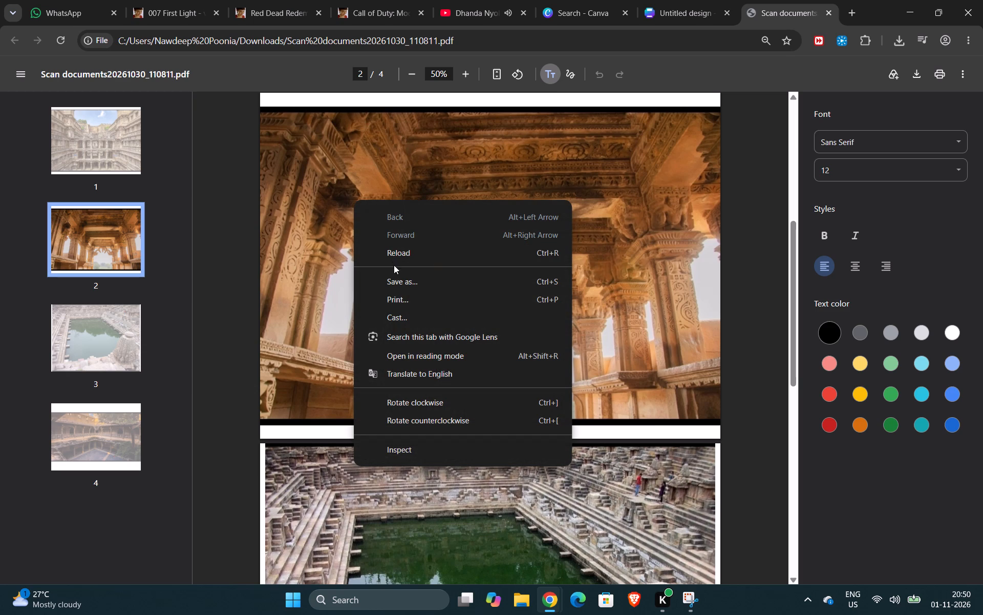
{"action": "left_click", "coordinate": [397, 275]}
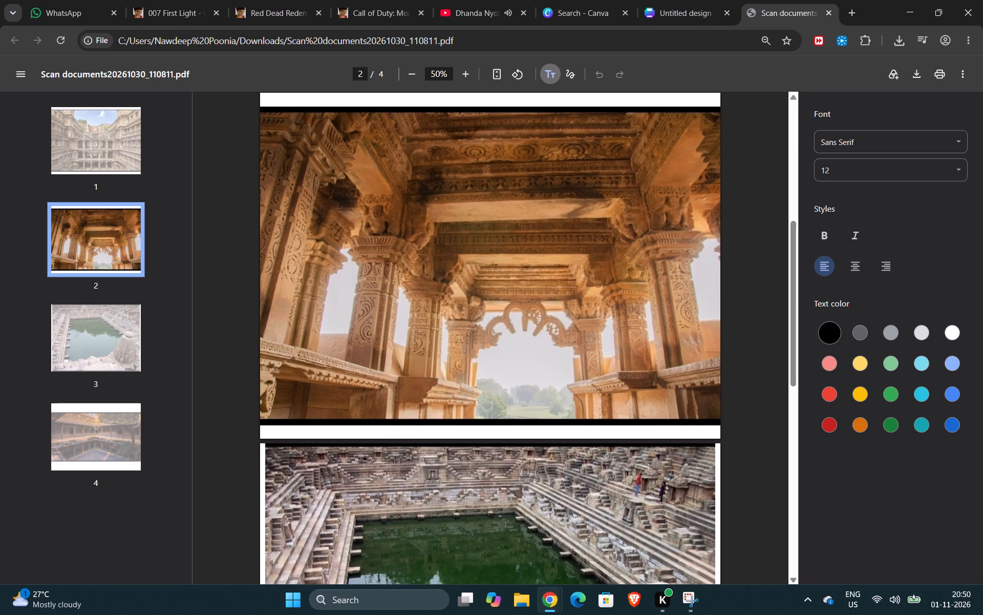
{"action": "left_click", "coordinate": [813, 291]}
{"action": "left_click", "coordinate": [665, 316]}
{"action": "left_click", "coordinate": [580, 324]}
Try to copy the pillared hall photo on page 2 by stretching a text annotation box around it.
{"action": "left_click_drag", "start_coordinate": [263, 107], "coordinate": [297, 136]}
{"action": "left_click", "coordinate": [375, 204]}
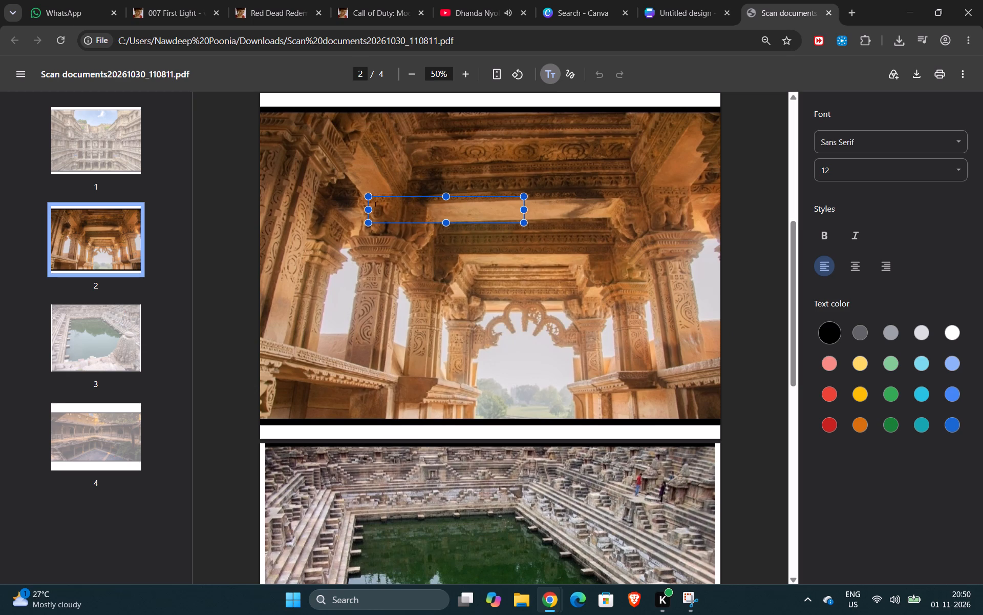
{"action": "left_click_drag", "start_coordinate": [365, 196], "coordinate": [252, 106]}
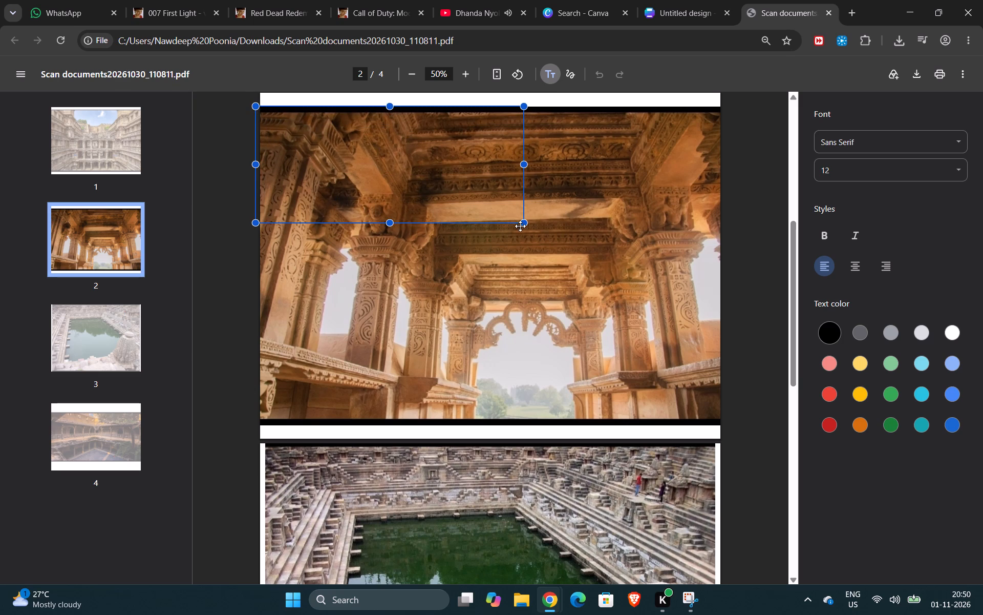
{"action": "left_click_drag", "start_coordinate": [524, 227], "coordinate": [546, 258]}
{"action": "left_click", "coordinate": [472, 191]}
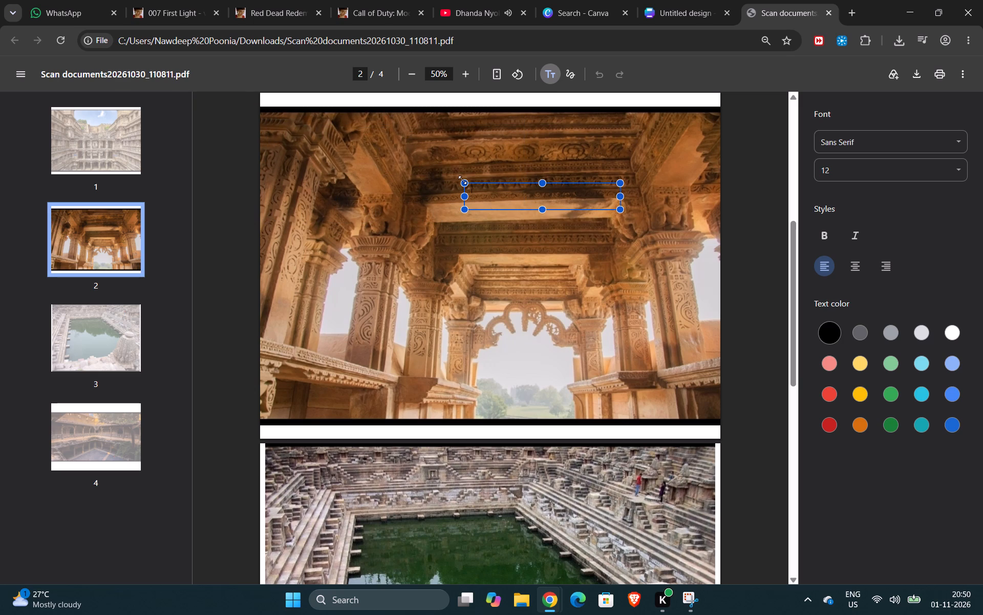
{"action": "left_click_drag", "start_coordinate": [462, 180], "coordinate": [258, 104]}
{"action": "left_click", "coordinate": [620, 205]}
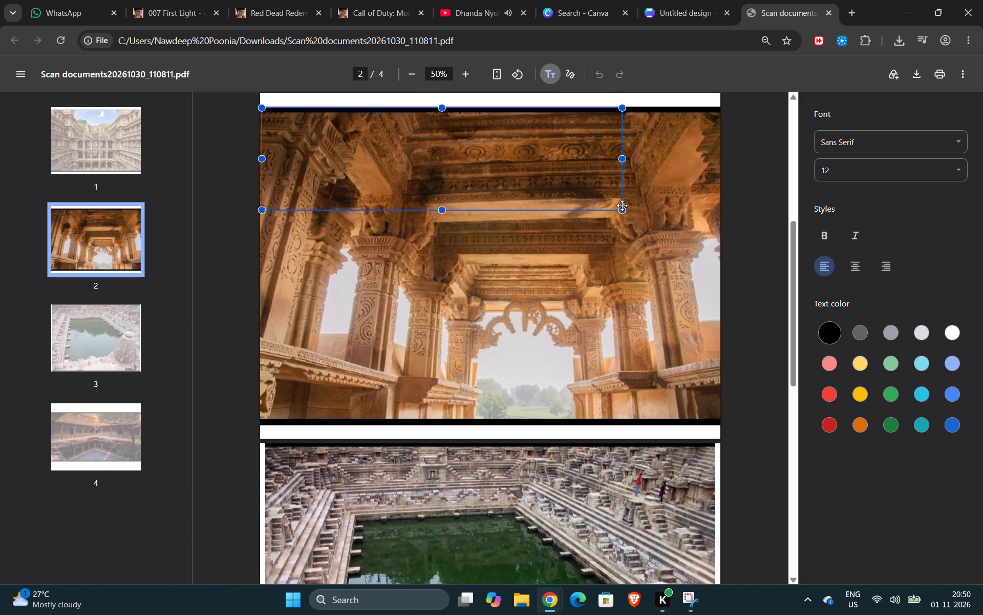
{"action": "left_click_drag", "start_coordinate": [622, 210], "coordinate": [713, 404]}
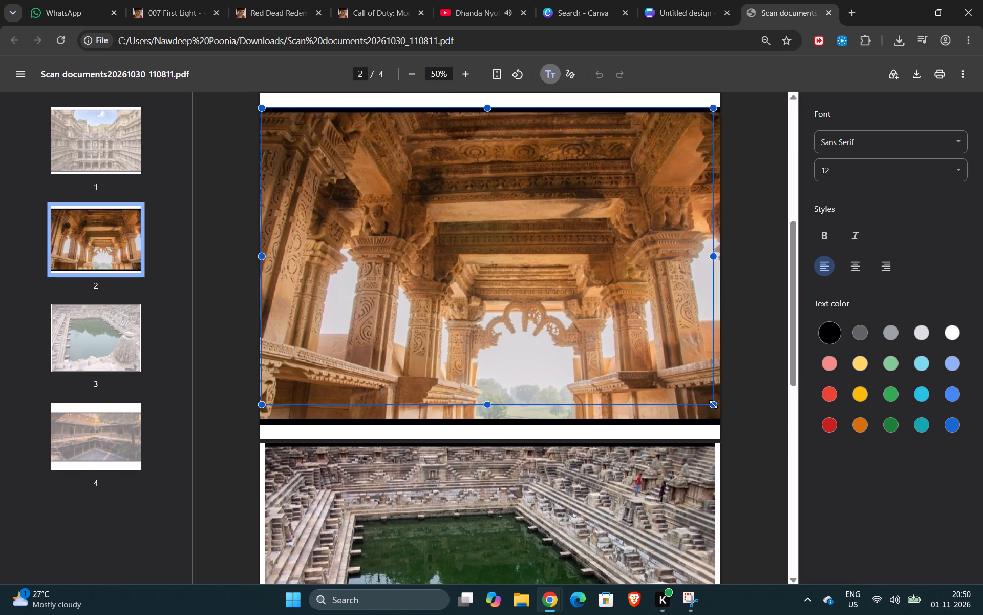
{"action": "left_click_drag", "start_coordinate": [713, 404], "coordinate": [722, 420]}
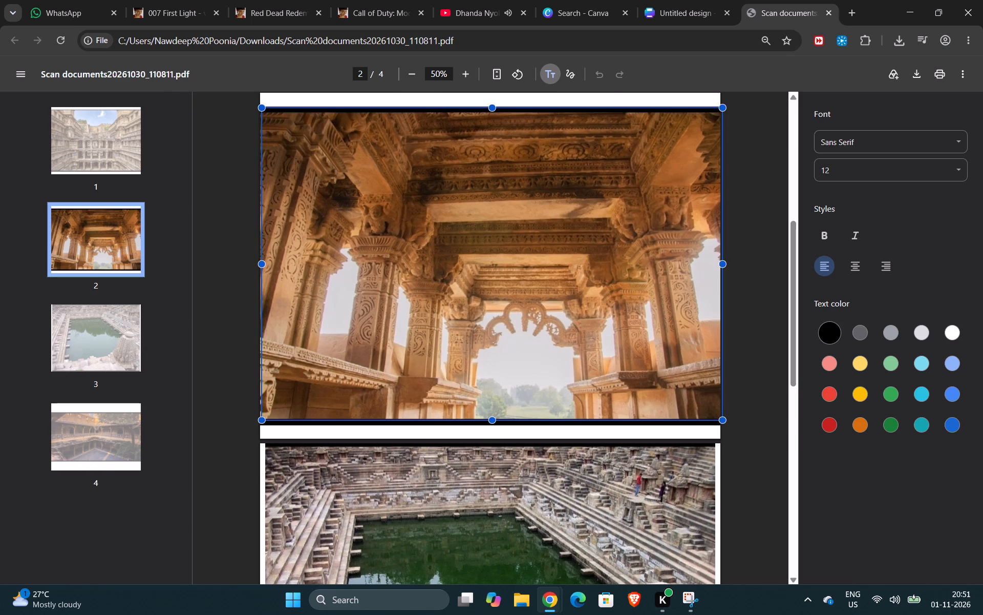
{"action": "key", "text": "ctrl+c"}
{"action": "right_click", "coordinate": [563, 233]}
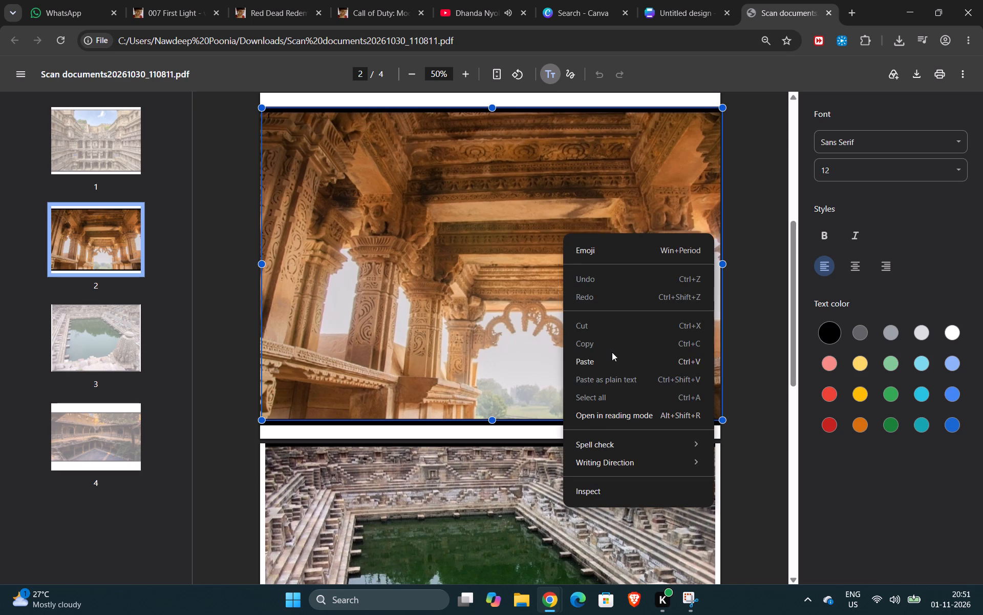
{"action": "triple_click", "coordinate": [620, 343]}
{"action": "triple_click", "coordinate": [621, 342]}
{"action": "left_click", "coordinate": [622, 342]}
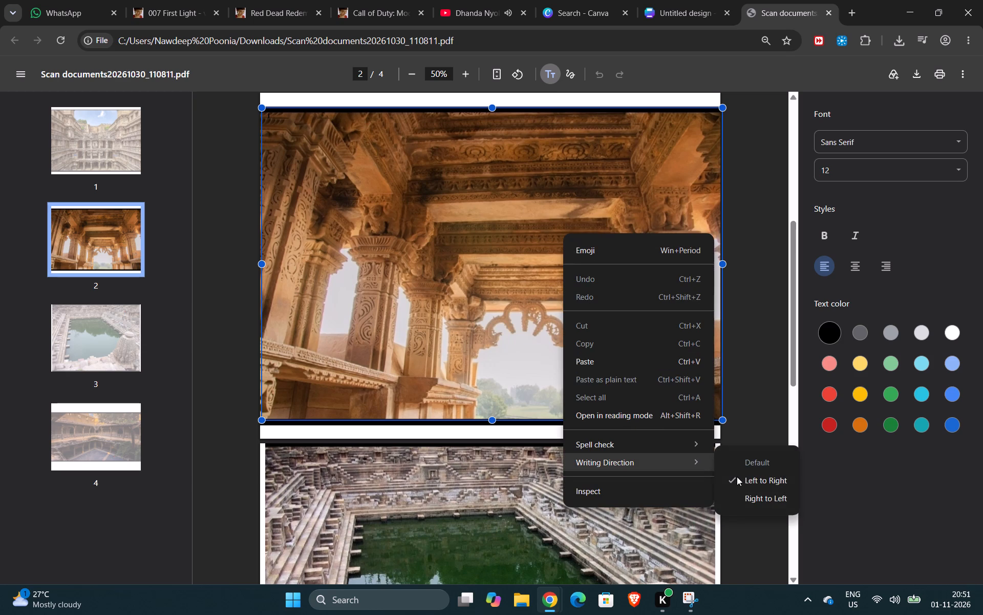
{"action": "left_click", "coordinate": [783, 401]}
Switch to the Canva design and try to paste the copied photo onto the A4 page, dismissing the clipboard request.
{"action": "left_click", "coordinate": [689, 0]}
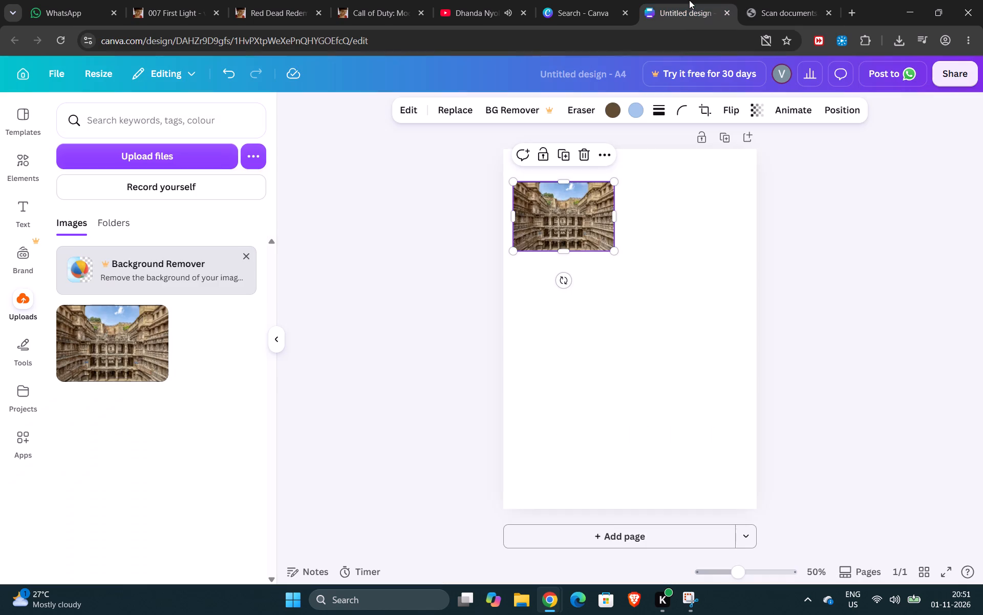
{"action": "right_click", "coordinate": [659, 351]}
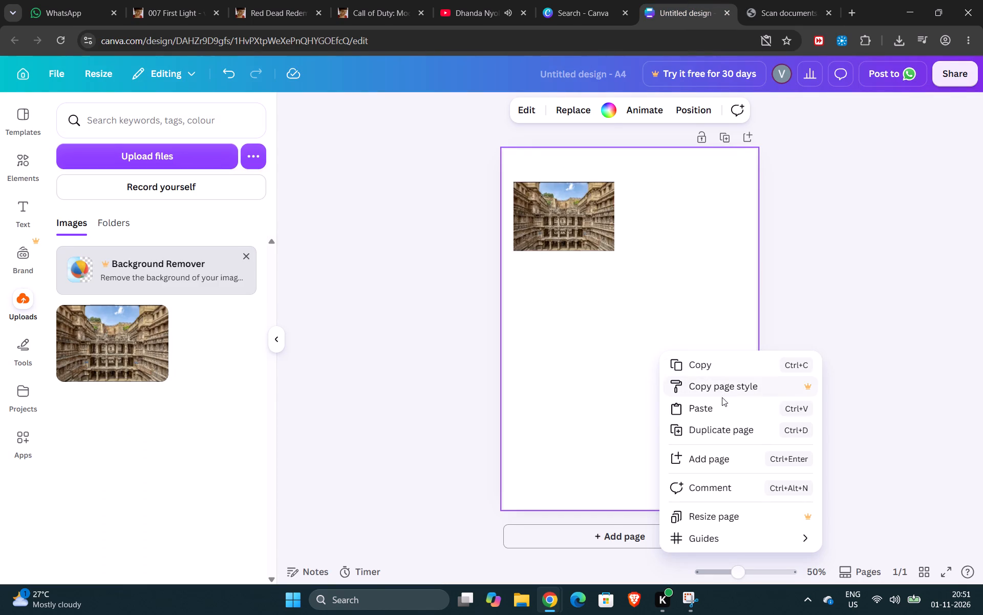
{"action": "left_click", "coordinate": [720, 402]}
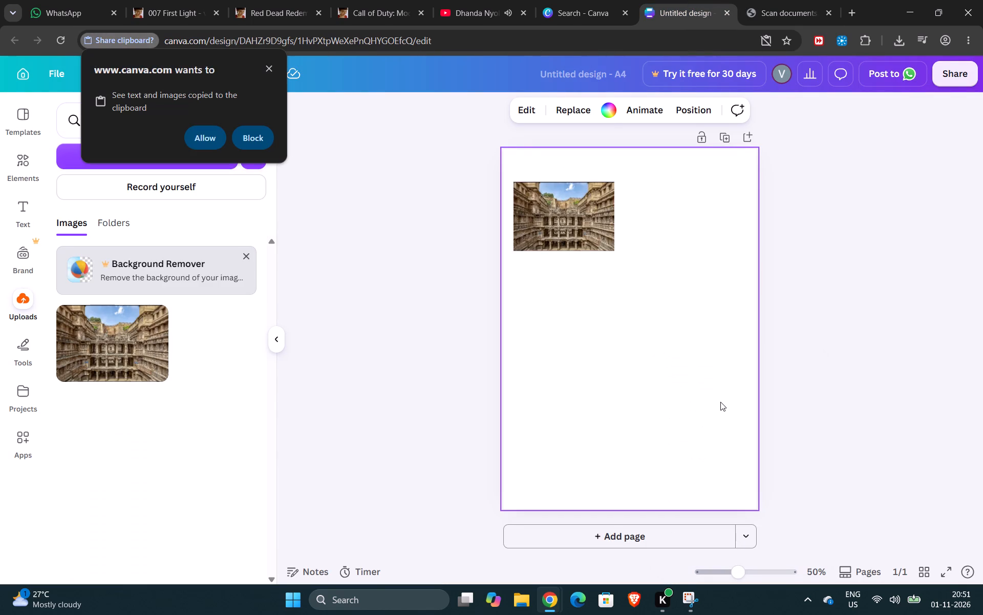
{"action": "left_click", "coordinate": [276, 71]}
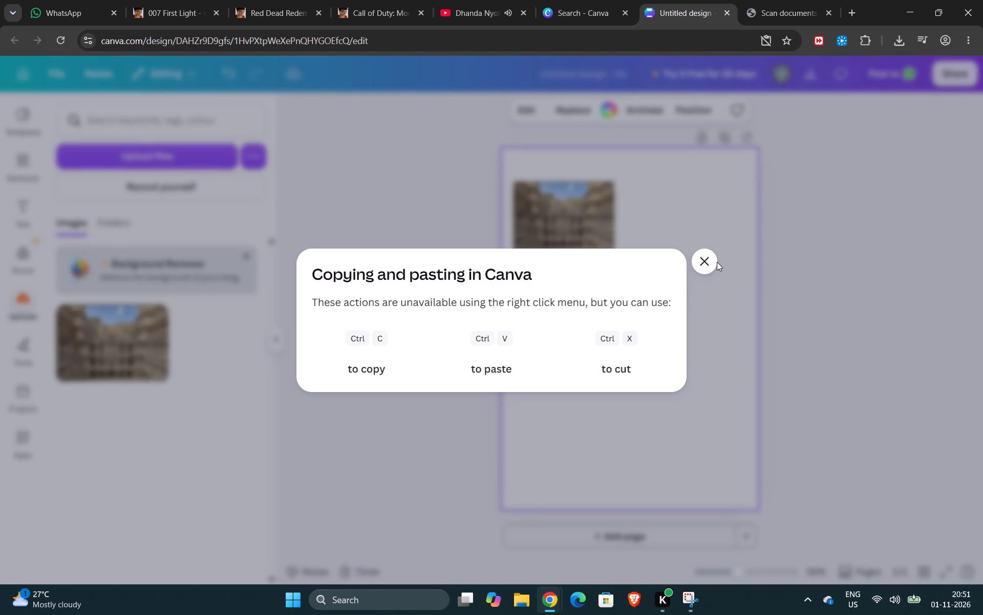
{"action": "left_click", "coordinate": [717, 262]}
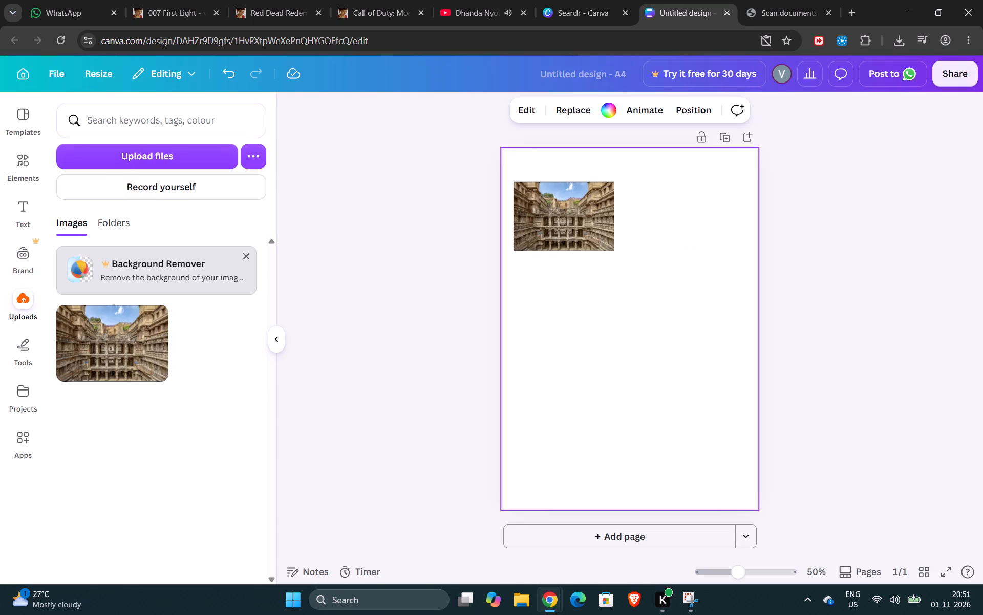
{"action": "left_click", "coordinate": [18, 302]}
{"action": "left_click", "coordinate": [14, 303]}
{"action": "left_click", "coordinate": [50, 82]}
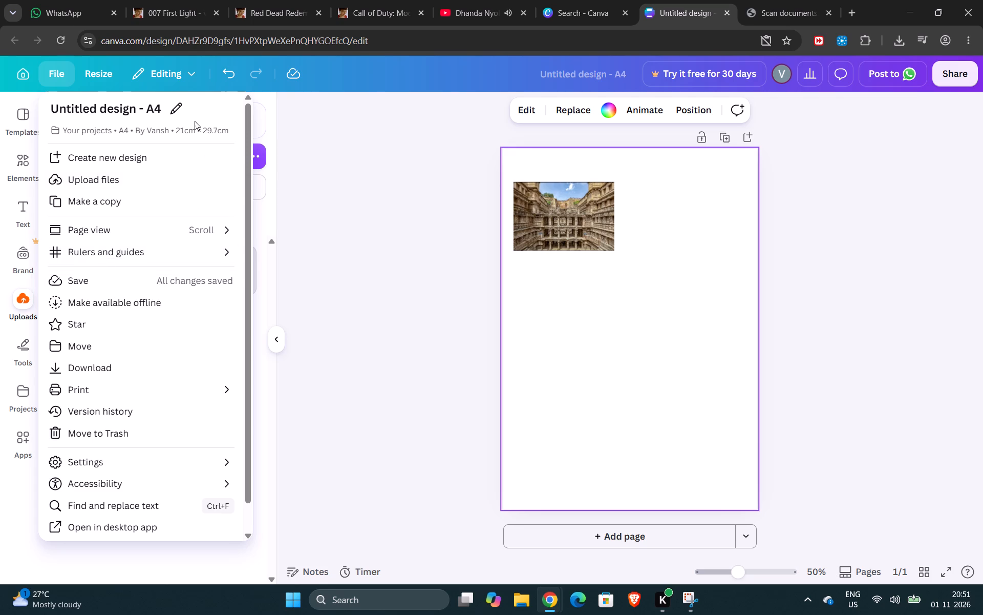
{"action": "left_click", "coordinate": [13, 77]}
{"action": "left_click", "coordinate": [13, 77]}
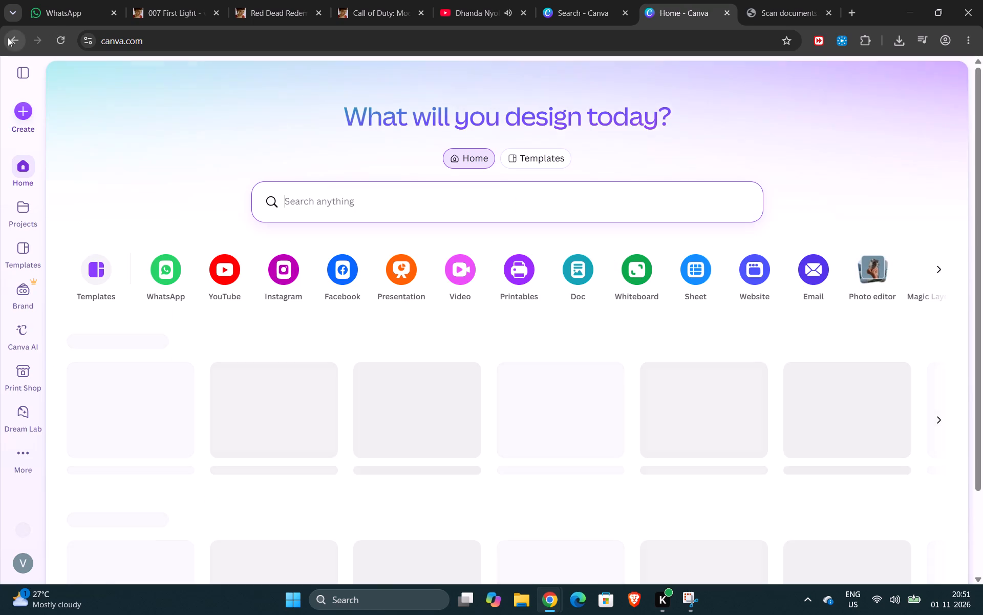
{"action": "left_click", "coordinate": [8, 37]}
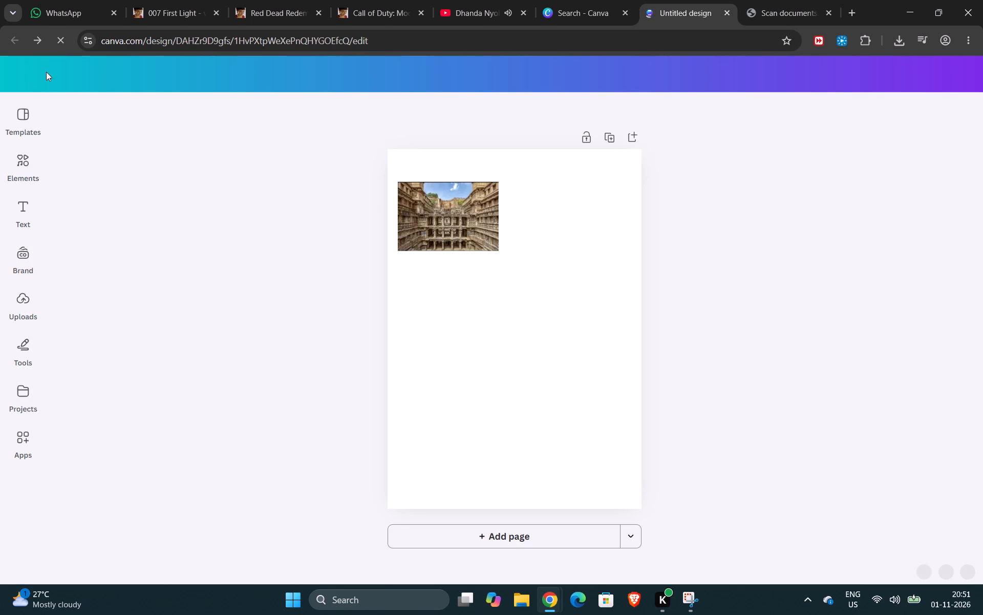
Switch to the scan PDF and capture a rectangular screenshot of the whole pillared hall photo on page 2 with Snipping Tool.
{"action": "left_click", "coordinate": [63, 74]}
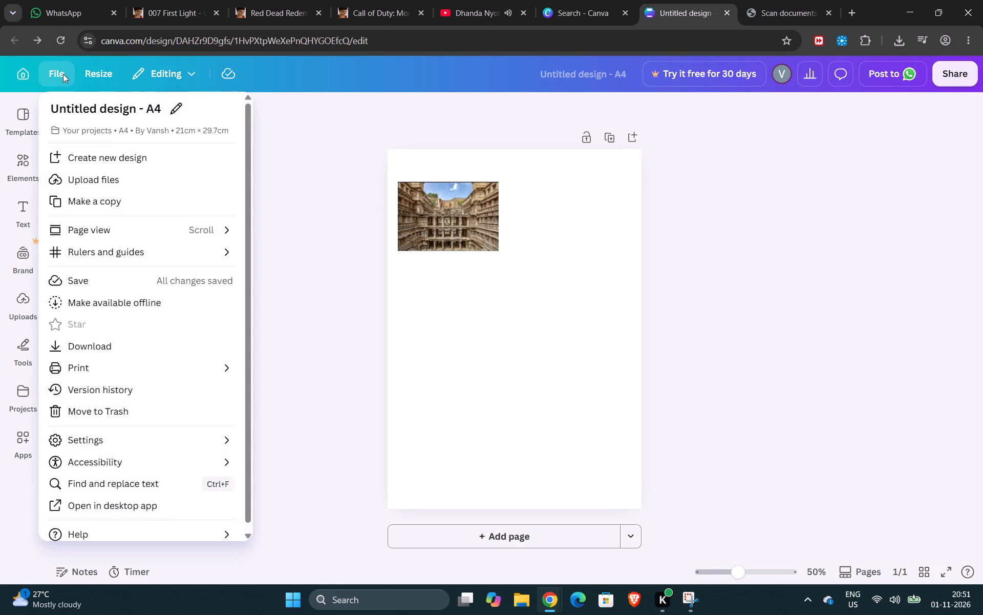
{"action": "left_click", "coordinate": [826, 0]}
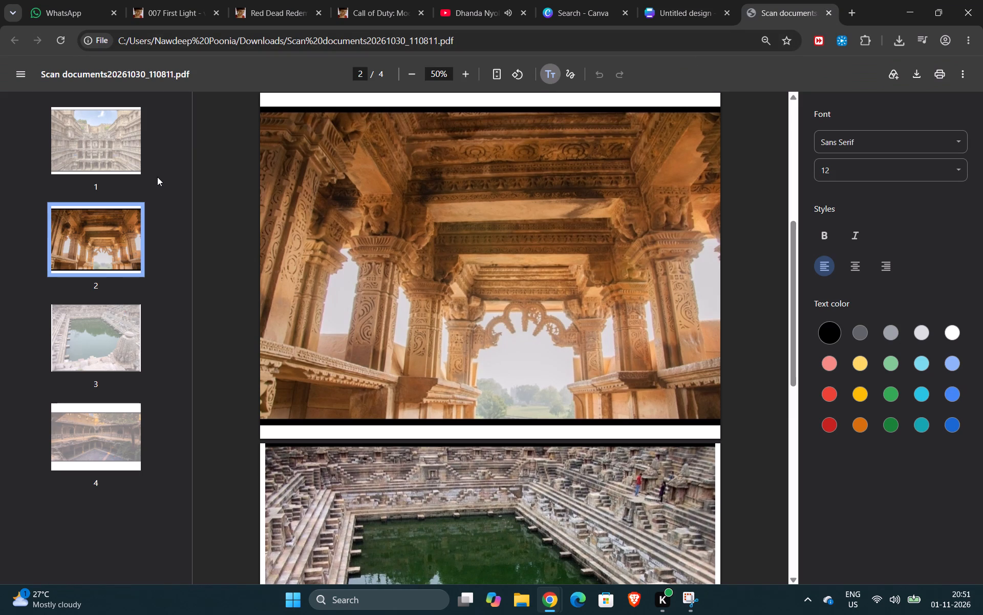
{"action": "key", "text": "shift+super+s"}
{"action": "left_click_drag", "start_coordinate": [263, 108], "coordinate": [479, 301]}
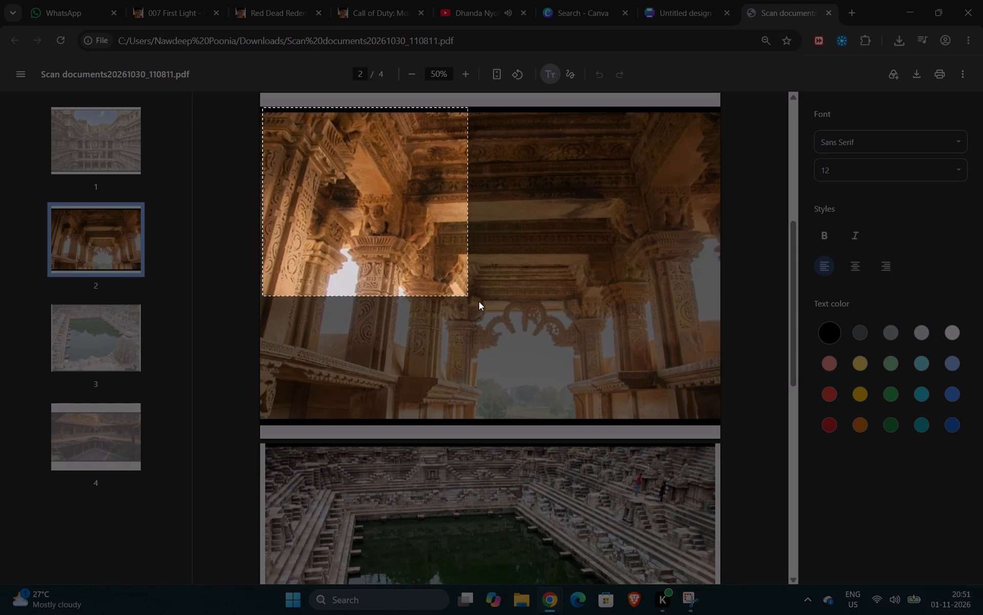
{"action": "left_click_drag", "start_coordinate": [479, 301], "coordinate": [724, 424]}
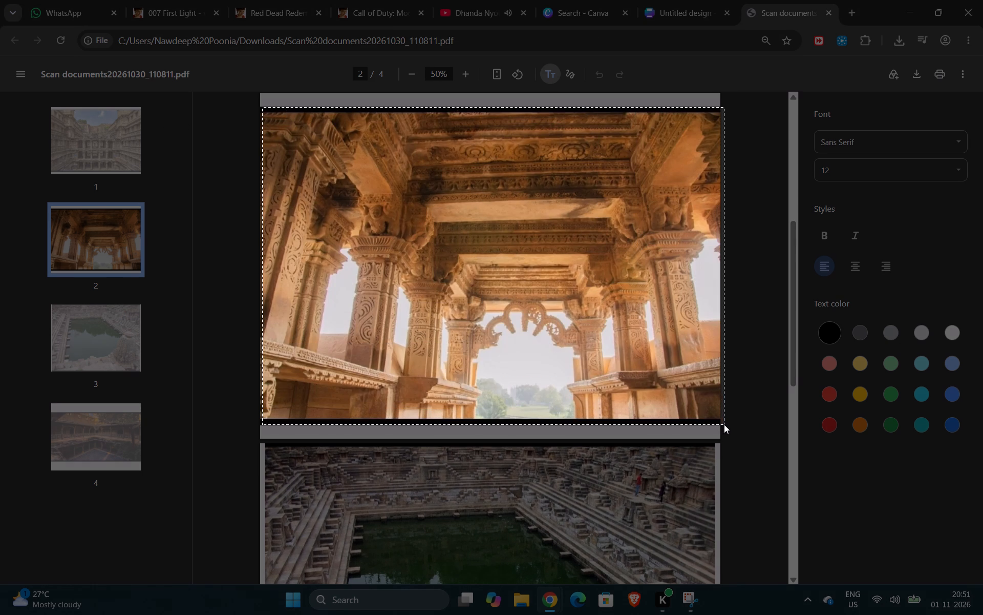
{"action": "left_click_drag", "start_coordinate": [724, 424], "coordinate": [717, 423]}
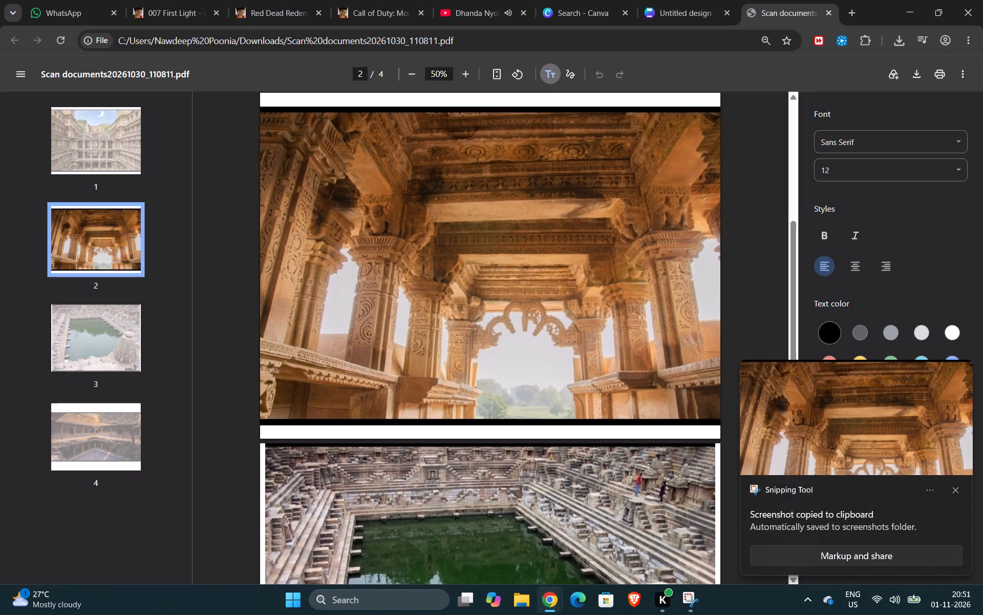
Capture a rectangular screenshot of the whole green-water stepped tank photo on page 3 of the PDF.
{"action": "scroll", "coordinate": [214, 268], "scroll_direction": "down", "scroll_amount": 1}
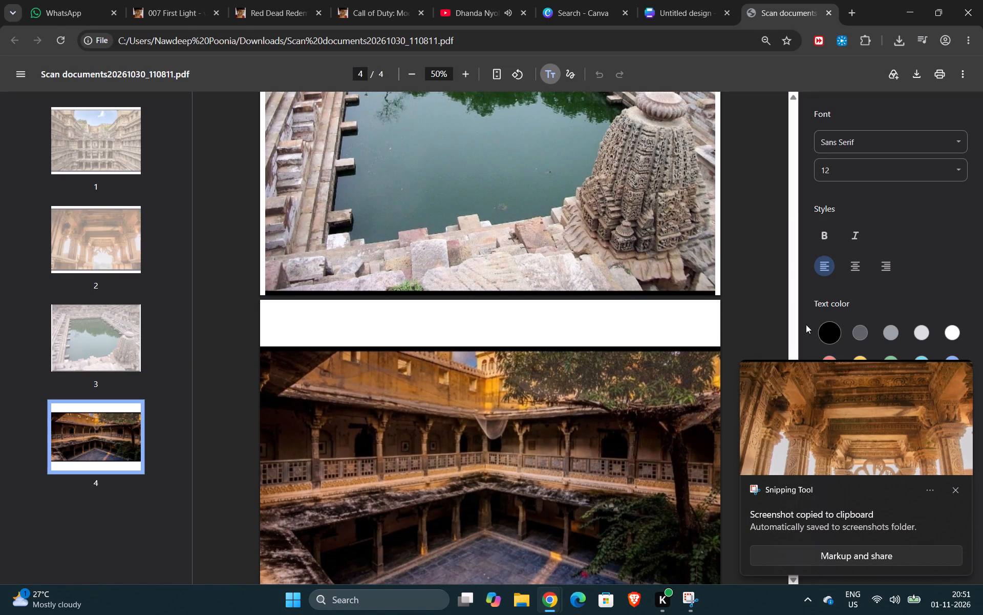
{"action": "left_click", "coordinate": [788, 336]}
{"action": "left_click_drag", "start_coordinate": [793, 333], "coordinate": [792, 358]}
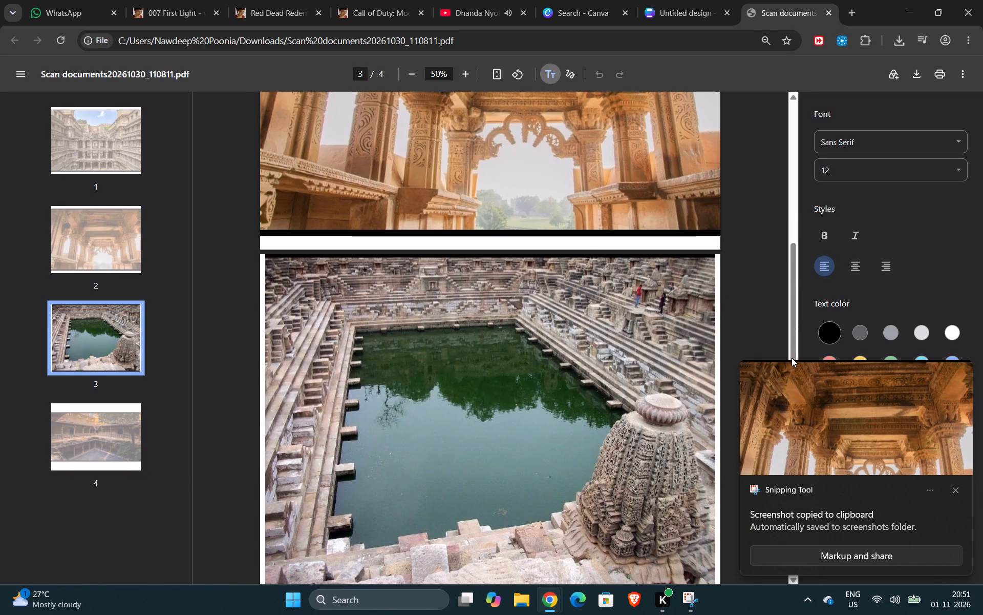
{"action": "left_click_drag", "start_coordinate": [792, 358], "coordinate": [790, 352]}
{"action": "left_click_drag", "start_coordinate": [796, 298], "coordinate": [787, 374]}
{"action": "key", "text": "shift+super+s"}
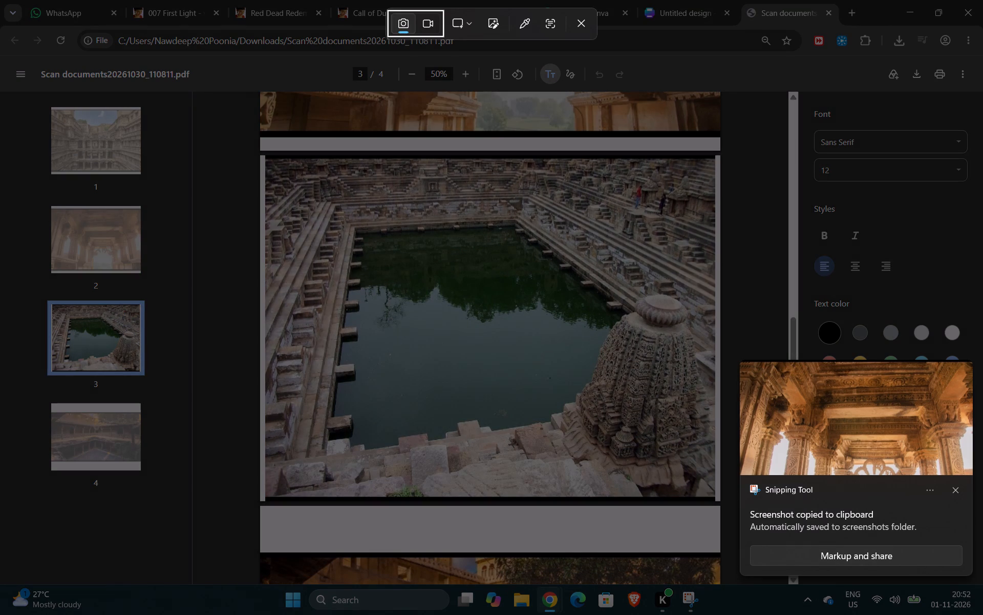
{"action": "left_click_drag", "start_coordinate": [262, 152], "coordinate": [720, 502]}
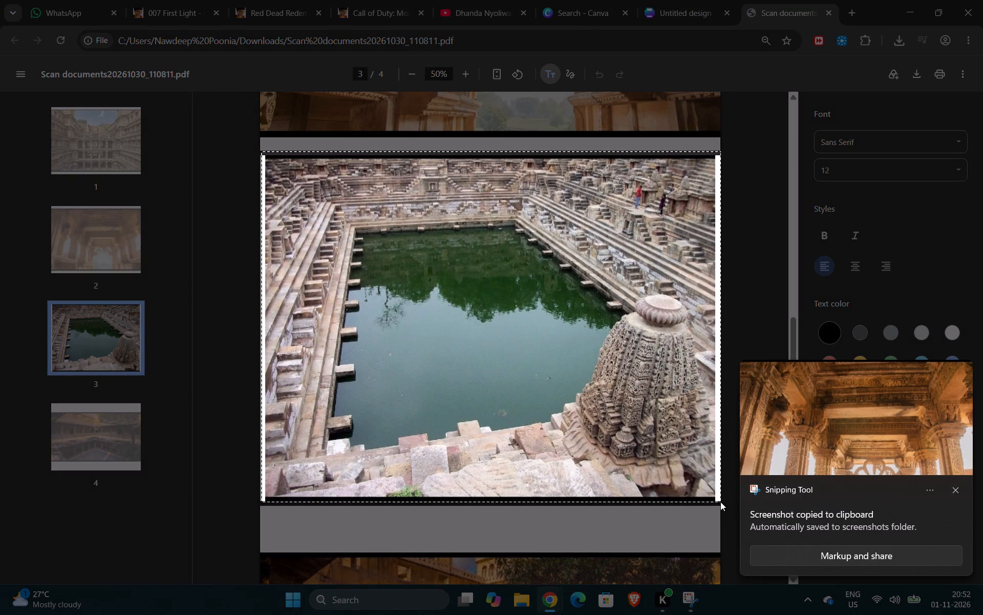
{"action": "left_click_drag", "start_coordinate": [720, 502], "coordinate": [718, 502]}
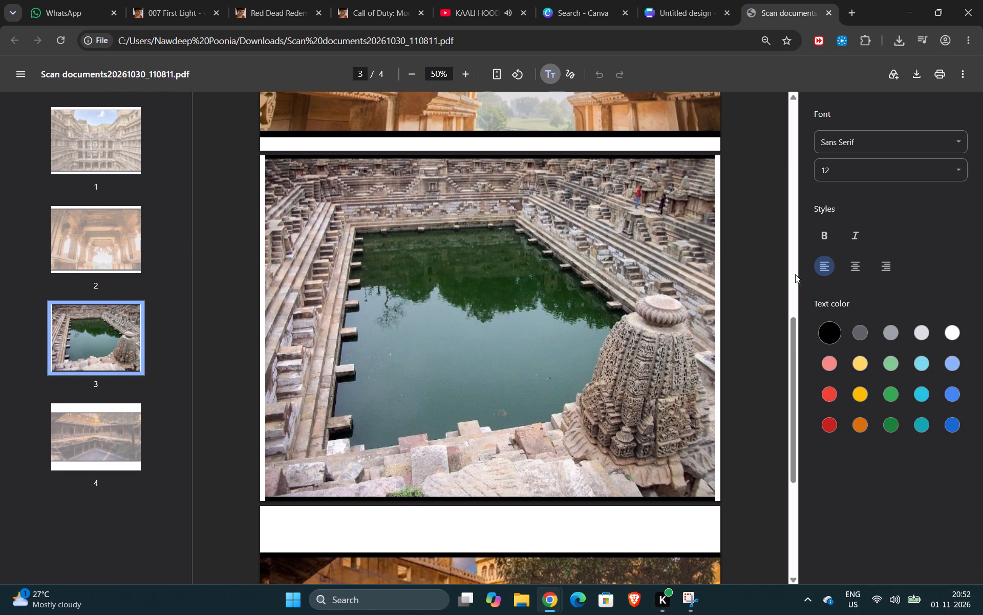
Capture a rectangular screenshot of the whole arcaded courtyard photo on page 4 of the PDF.
{"action": "left_click_drag", "start_coordinate": [793, 333], "coordinate": [808, 496]}
{"action": "key", "text": "shift+super+s"}
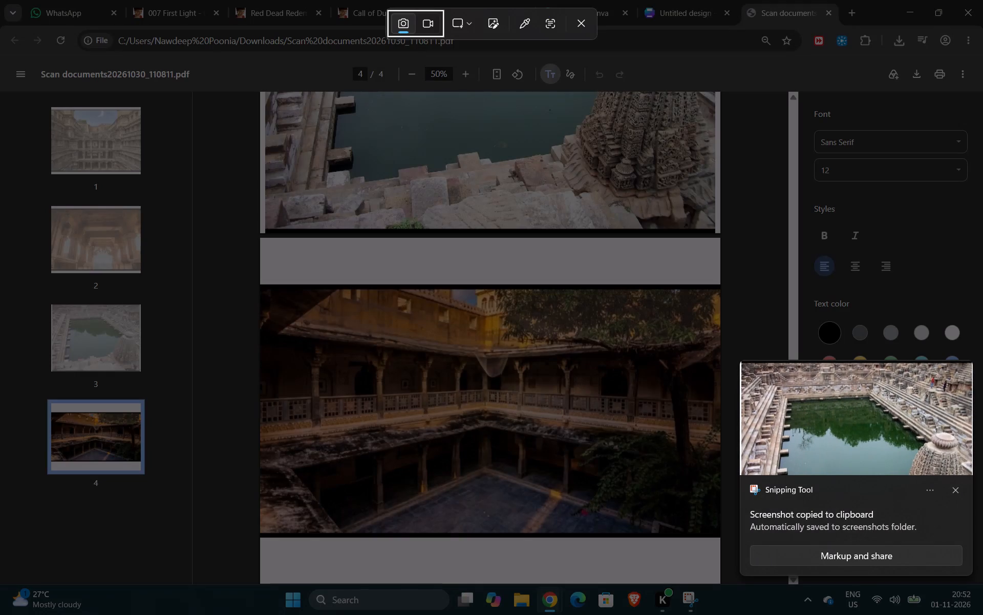
{"action": "left_click_drag", "start_coordinate": [256, 284], "coordinate": [698, 535]}
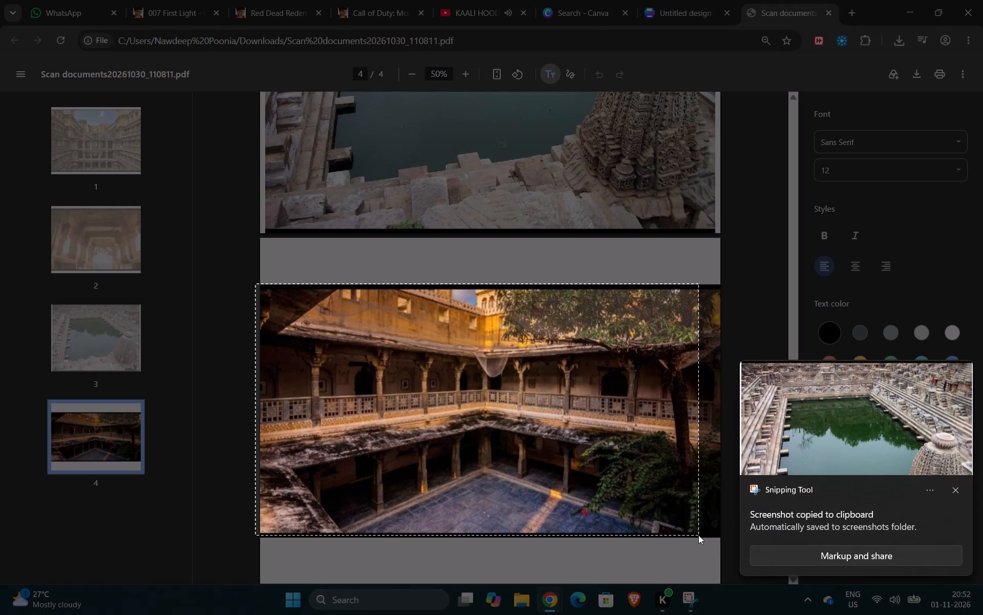
{"action": "left_click_drag", "start_coordinate": [698, 535], "coordinate": [722, 542]}
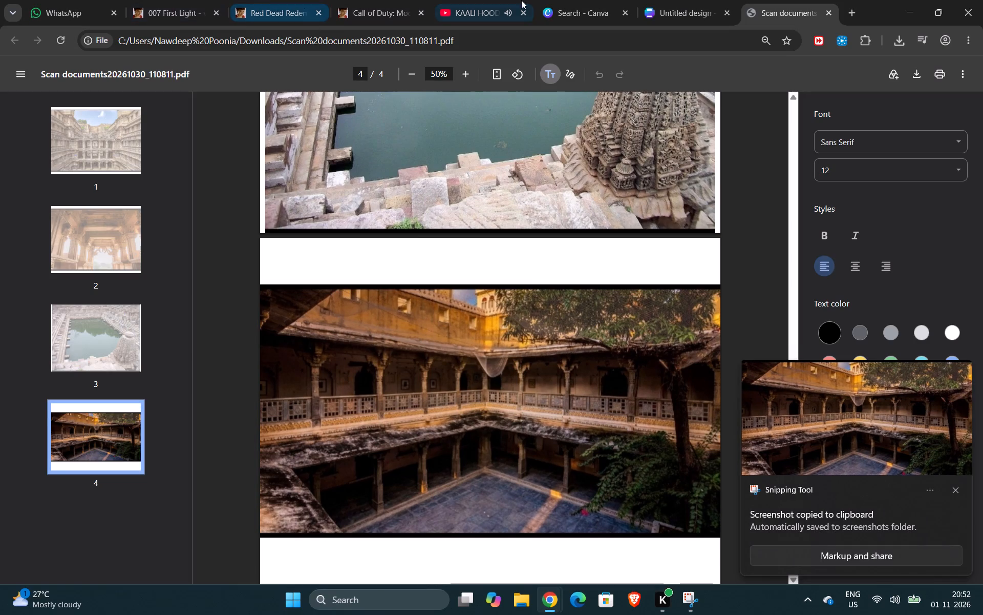
Switch to the Canva A4 design and open the upload options for adding files.
{"action": "left_click", "coordinate": [693, 0]}
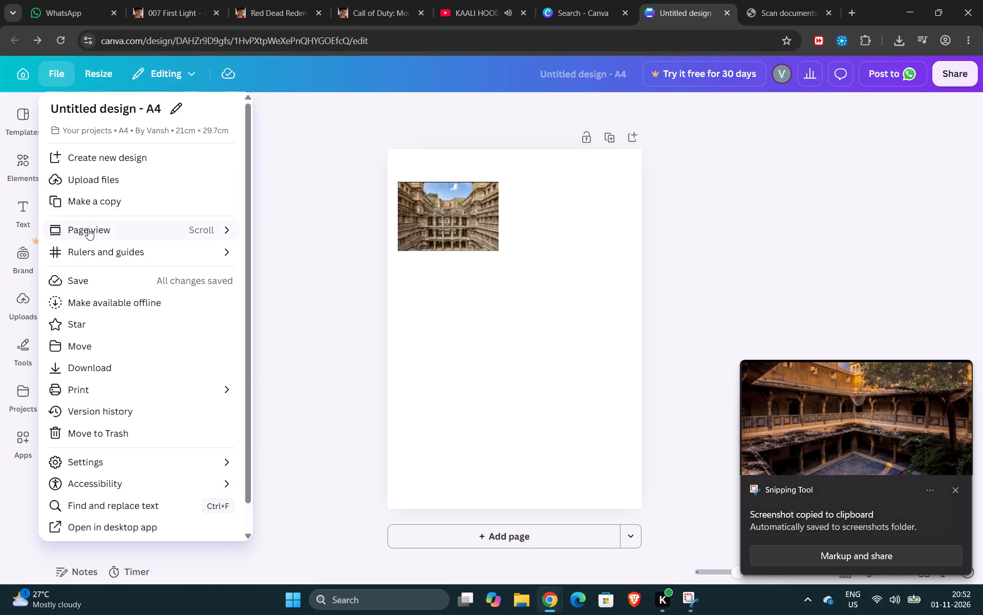
{"action": "left_click", "coordinate": [94, 186]}
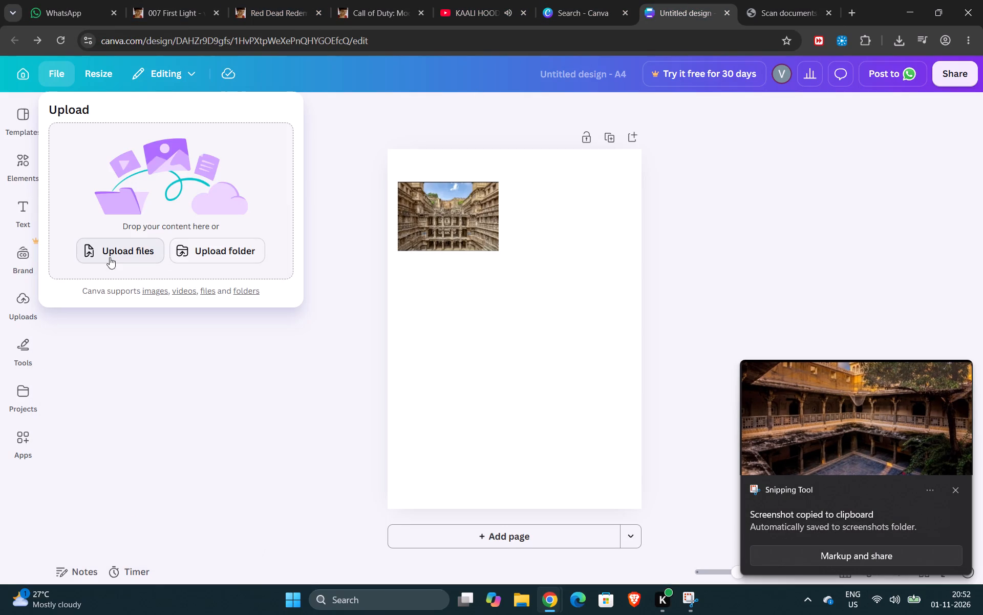
{"action": "left_click", "coordinate": [113, 253]}
{"action": "scroll", "coordinate": [370, 167], "scroll_direction": "down", "scroll_amount": 4}
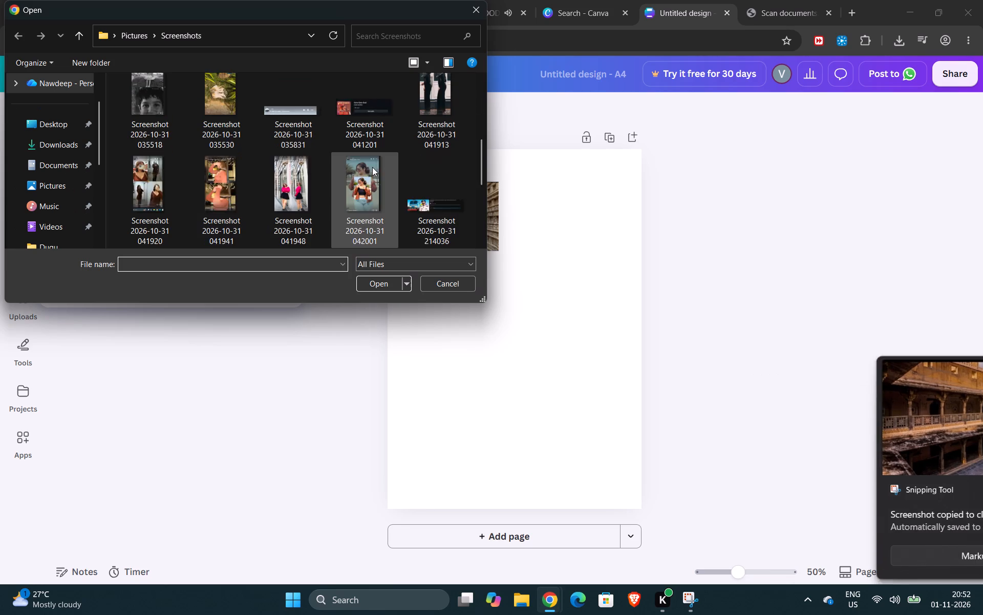
{"action": "scroll", "coordinate": [372, 167], "scroll_direction": "down", "scroll_amount": 6}
{"action": "left_click", "coordinate": [229, 188]}
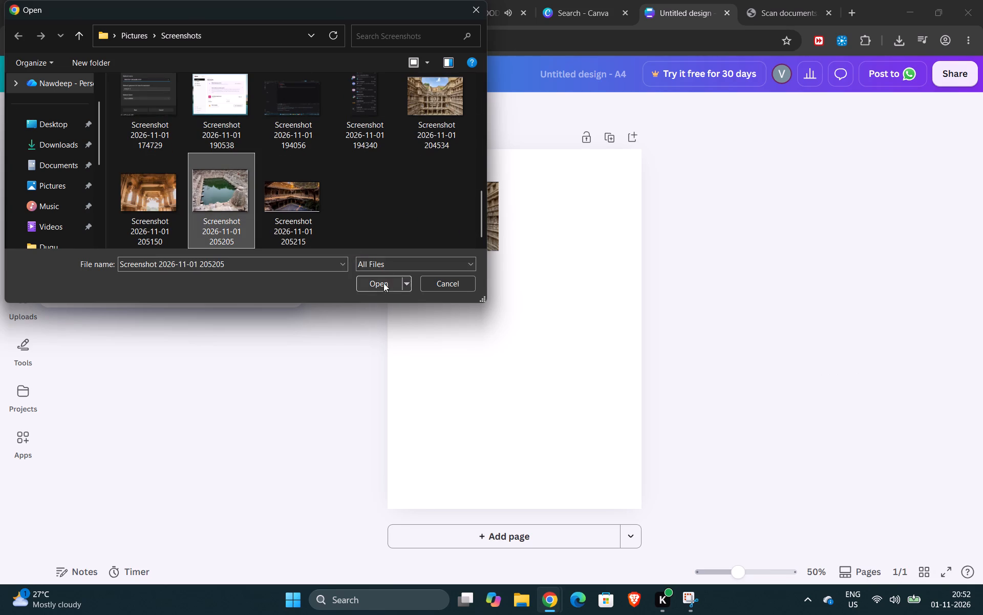
{"action": "left_click", "coordinate": [383, 283]}
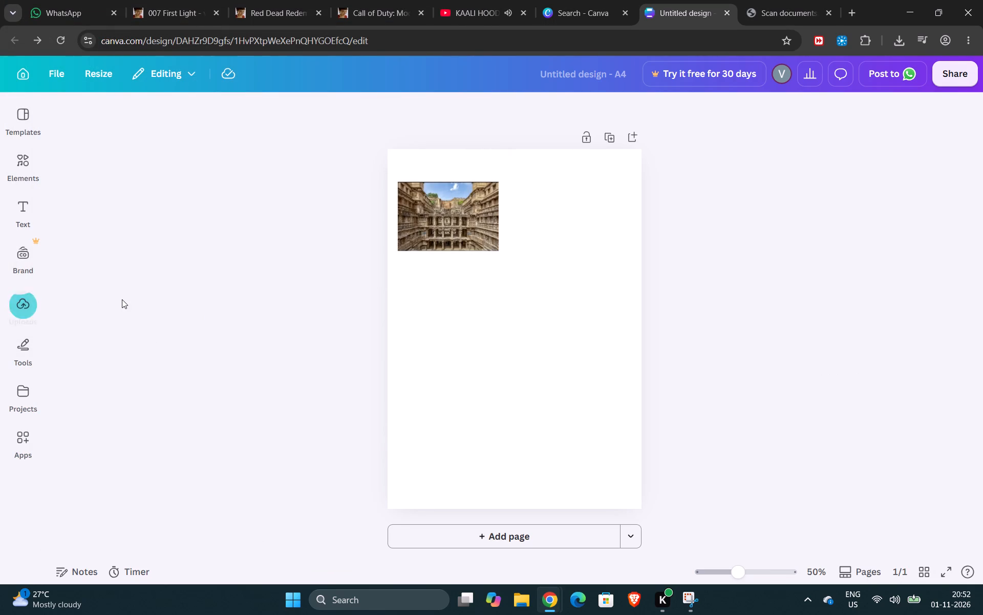
Place the uploaded tank photo on the page, shrink it and position it to the right of the carved stepwell photo, with top edges aligned.
{"action": "left_click", "coordinate": [23, 298]}
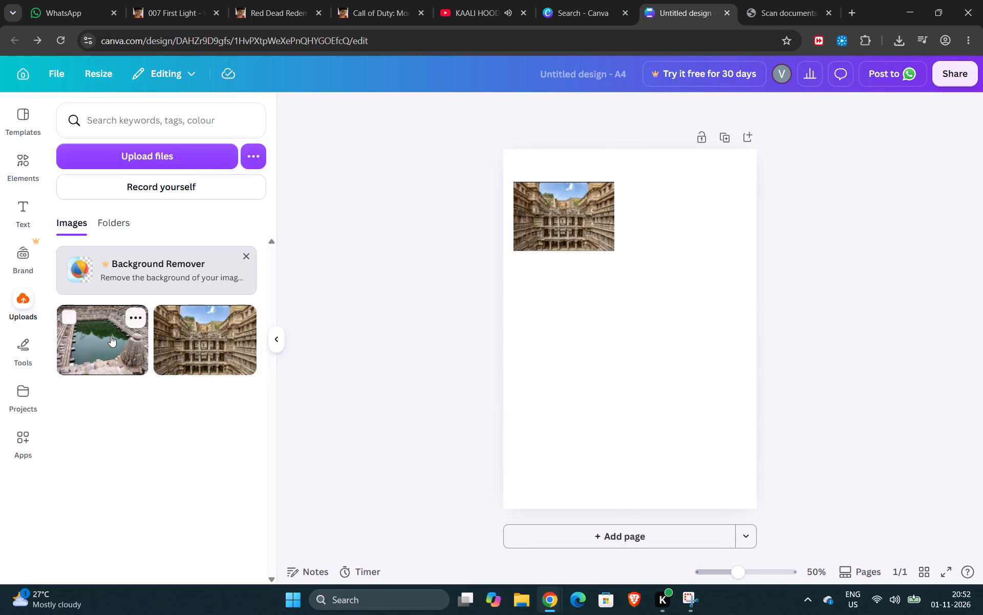
{"action": "left_click_drag", "start_coordinate": [111, 336], "coordinate": [600, 298]}
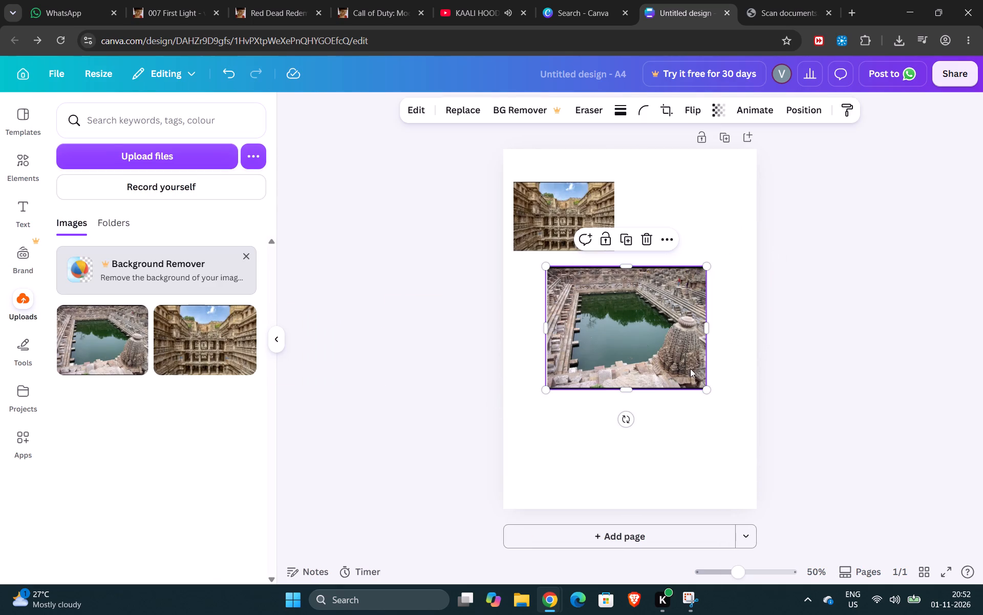
{"action": "left_click_drag", "start_coordinate": [706, 385], "coordinate": [656, 357]}
{"action": "left_click_drag", "start_coordinate": [609, 301], "coordinate": [697, 215]}
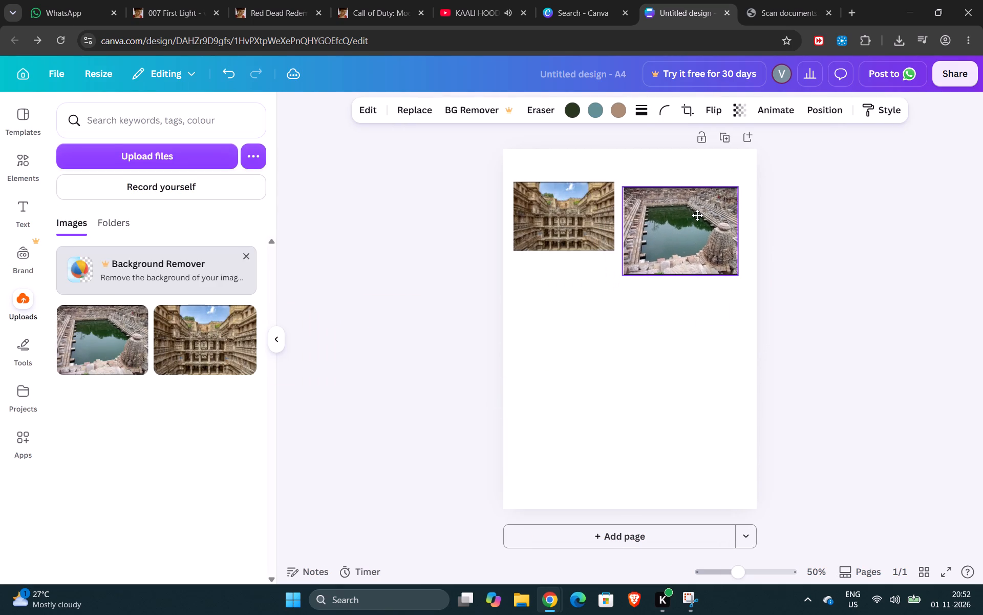
{"action": "left_click_drag", "start_coordinate": [697, 215], "coordinate": [695, 216]}
Enlarge the carved stepwell photo to roughly match the tank photo and position it against that photo's left edge, vertically centred with it.
{"action": "left_click", "coordinate": [589, 221]}
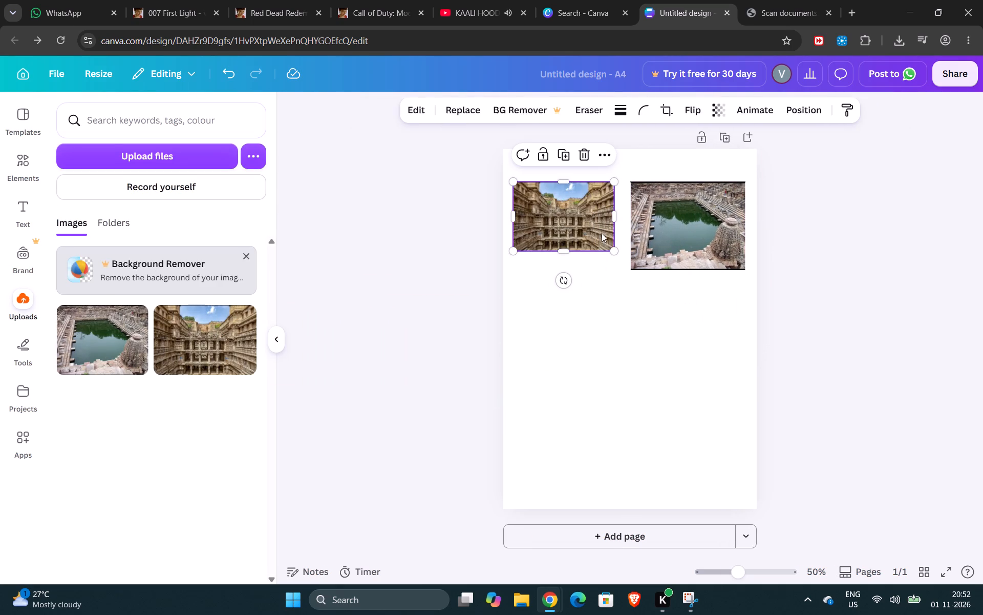
{"action": "left_click_drag", "start_coordinate": [609, 249], "coordinate": [615, 272]}
{"action": "left_click_drag", "start_coordinate": [584, 223], "coordinate": [583, 229]}
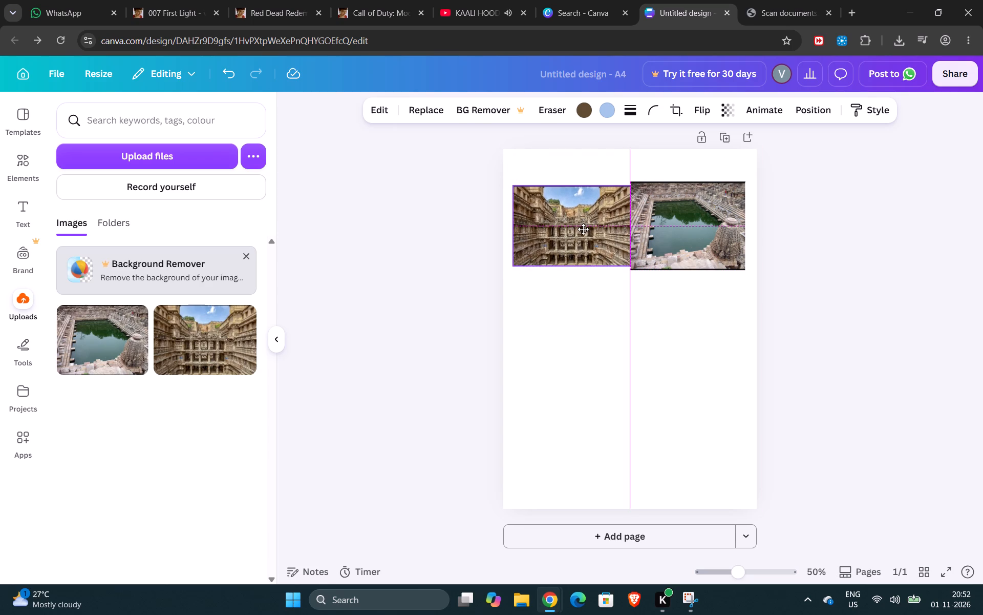
{"action": "left_click_drag", "start_coordinate": [583, 229], "coordinate": [583, 228]}
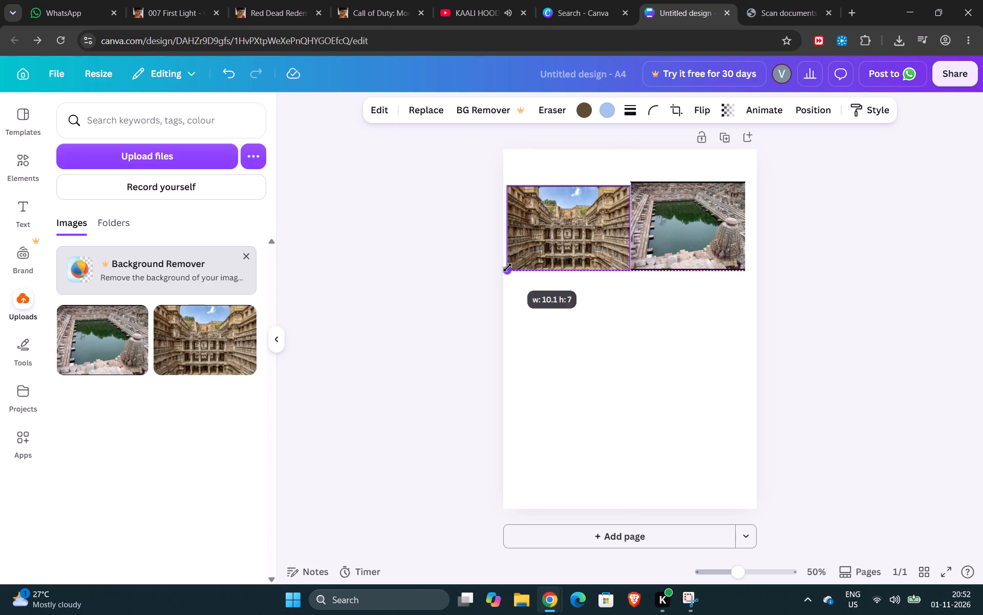
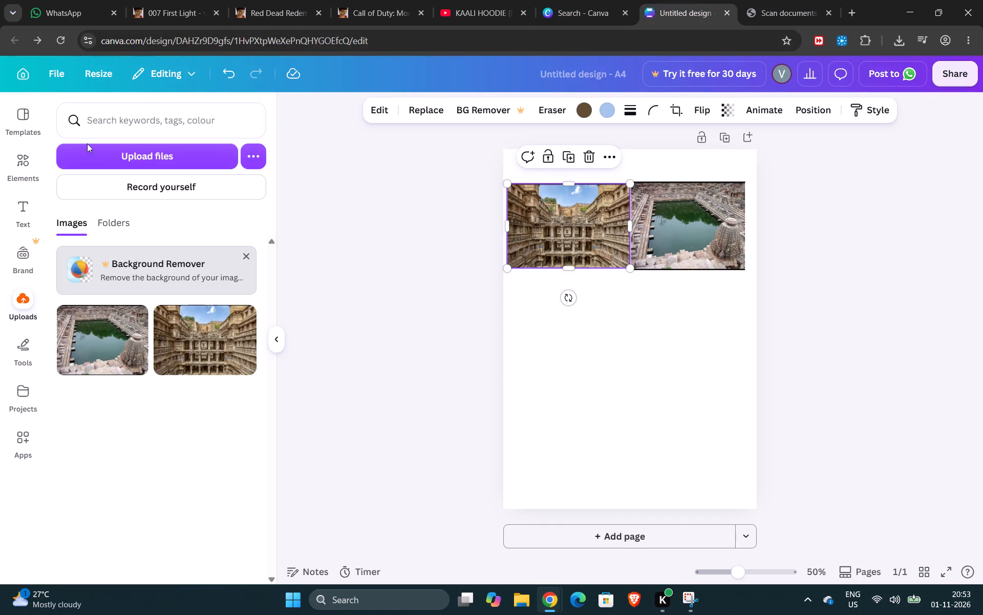
Upload the pillared hall screenshot (205150) and the carved stepwell screenshot (204534) from the Screenshots folder.
{"action": "left_click", "coordinate": [66, 72]}
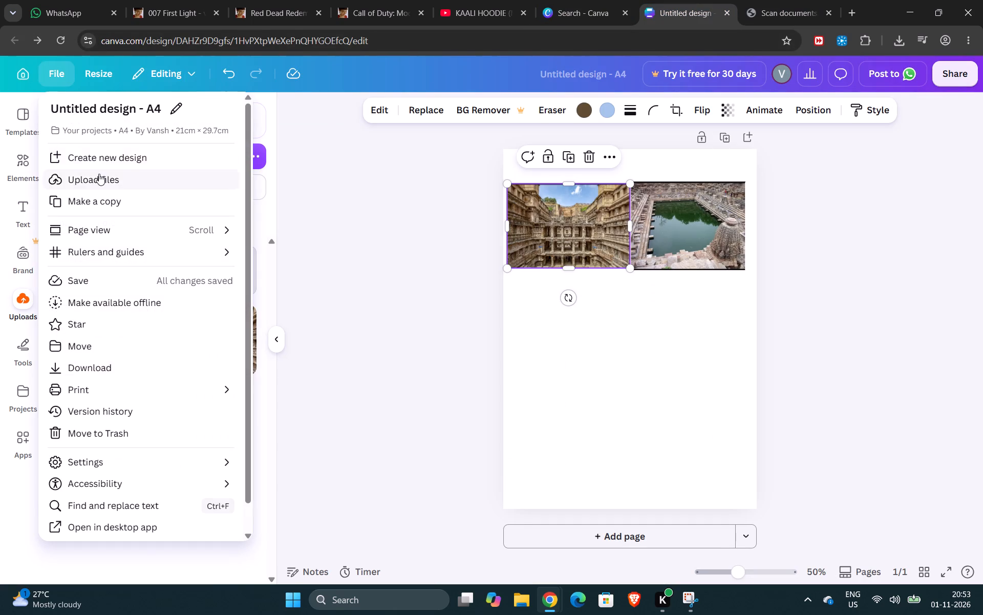
{"action": "left_click", "coordinate": [99, 174]}
{"action": "left_click", "coordinate": [132, 245]}
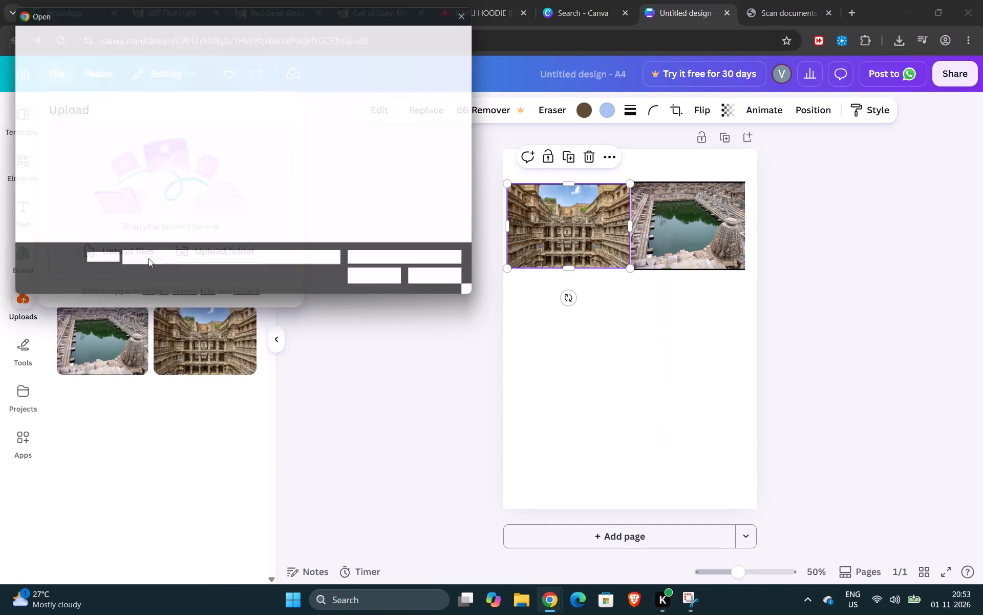
{"action": "scroll", "coordinate": [332, 203], "scroll_direction": "down", "scroll_amount": 10}
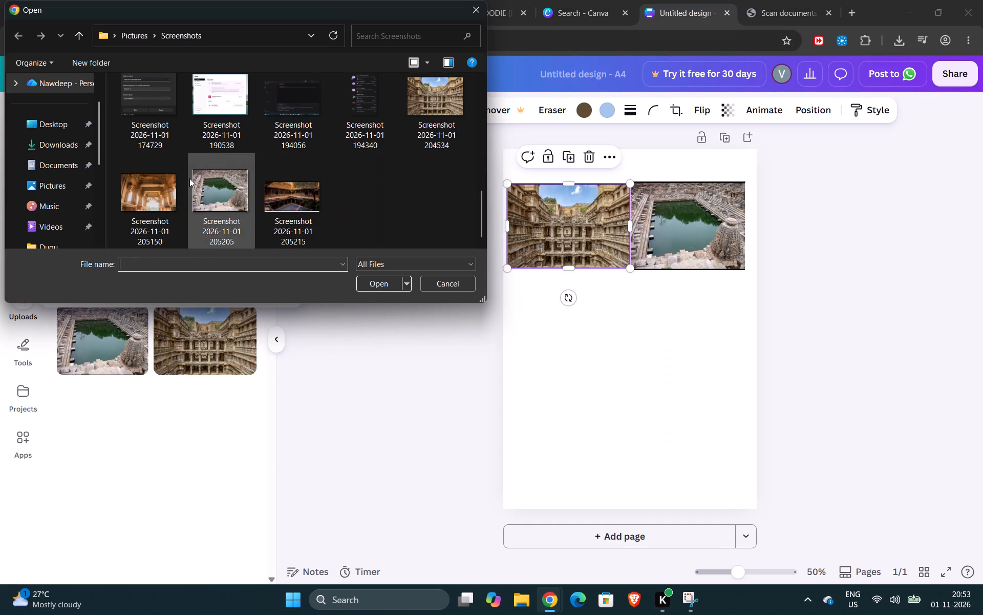
{"action": "left_click", "coordinate": [153, 183]}
{"action": "left_click", "coordinate": [437, 104]}
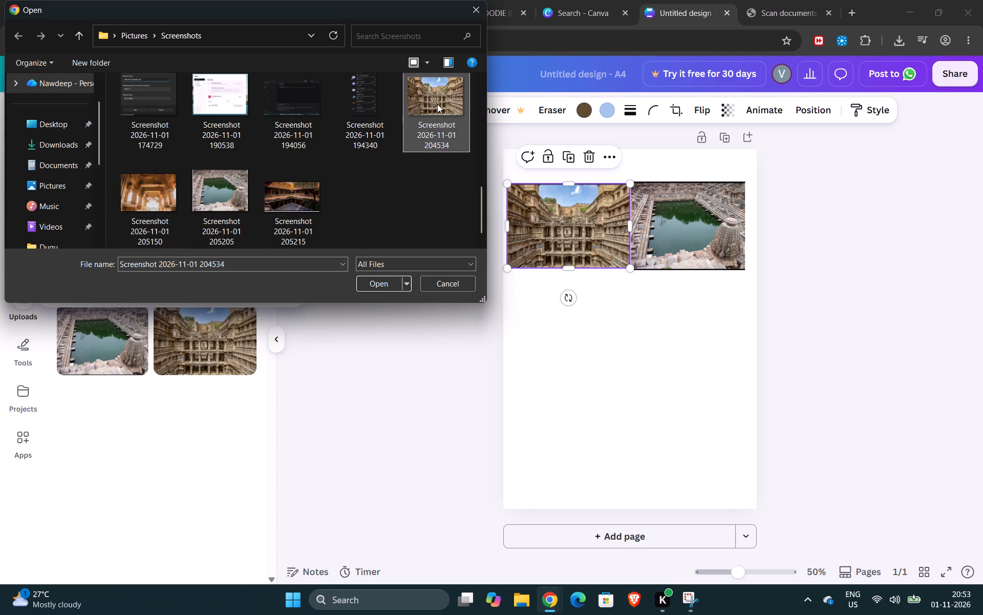
{"action": "left_click", "coordinate": [437, 120], "text": "ctrl"}
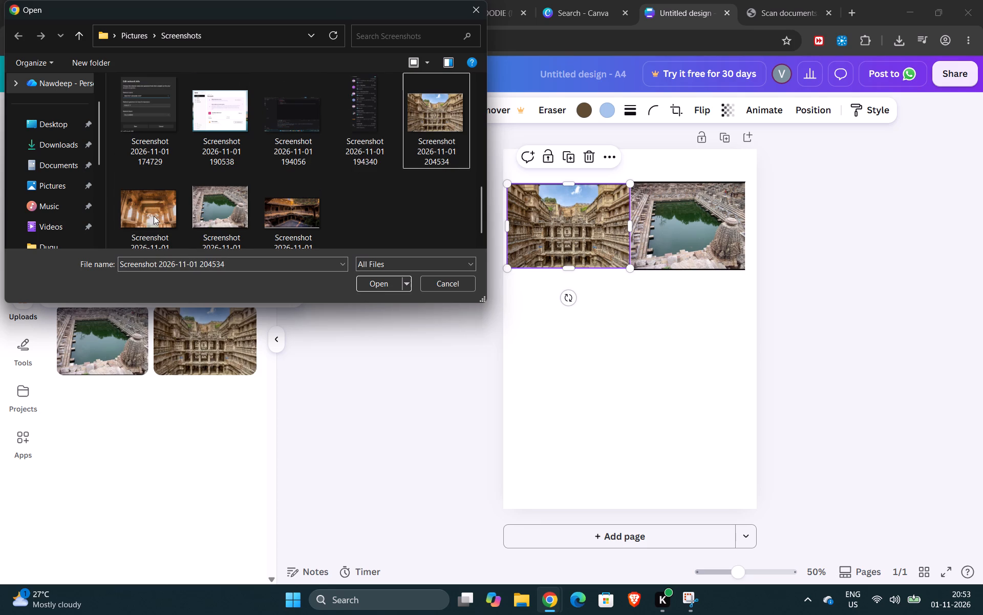
{"action": "left_click", "coordinate": [154, 216], "text": "ctrl"}
{"action": "left_click", "coordinate": [433, 113], "text": "ctrl"}
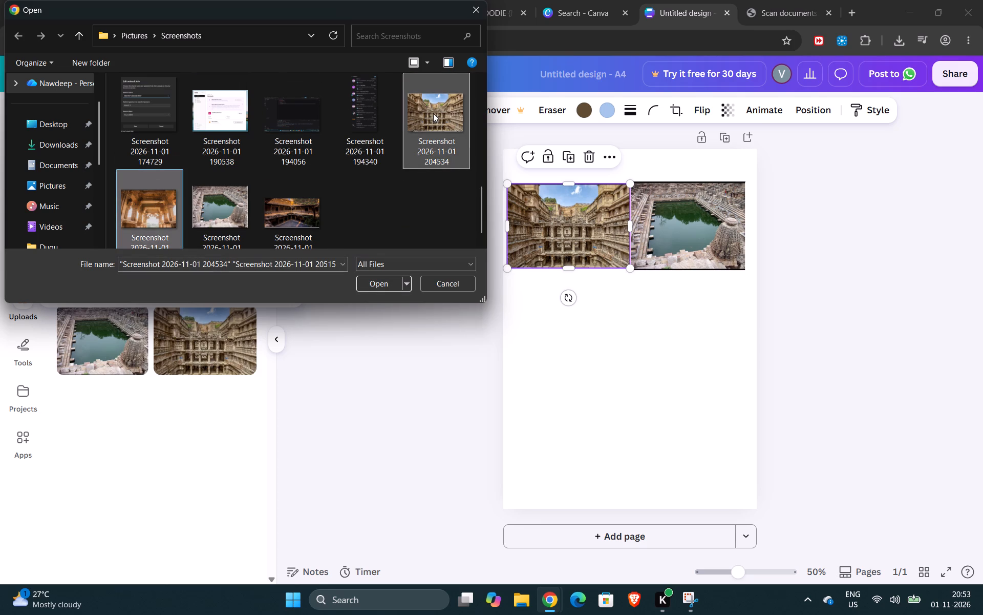
{"action": "left_click", "coordinate": [382, 284]}
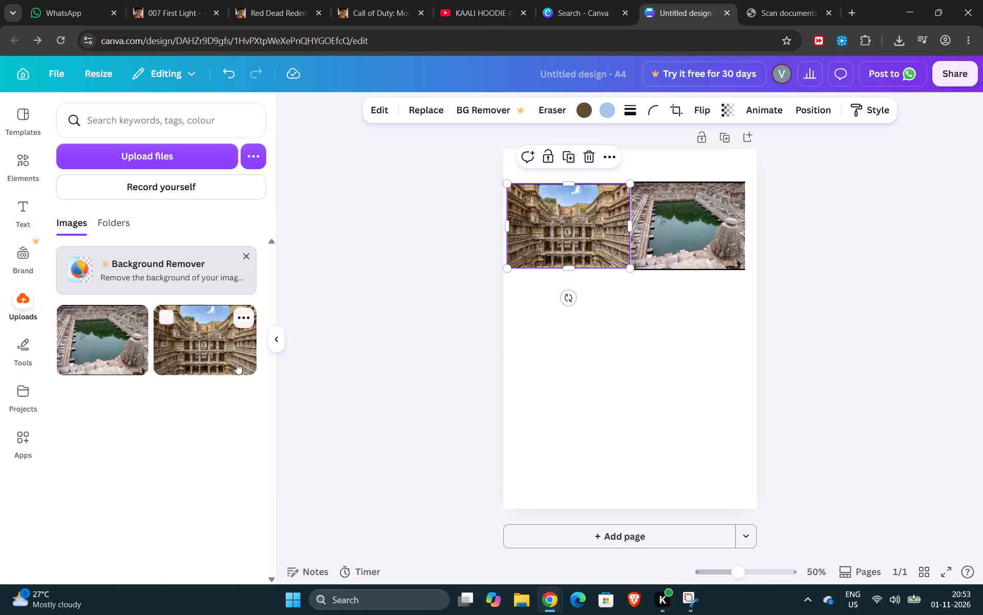
{"action": "left_click", "coordinate": [58, 70]}
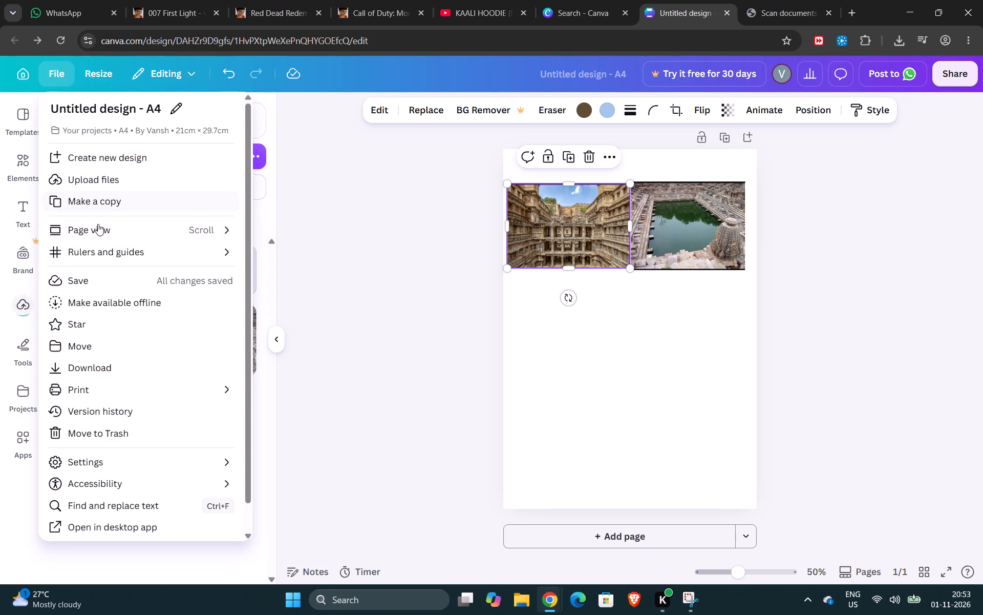
{"action": "left_click", "coordinate": [350, 321]}
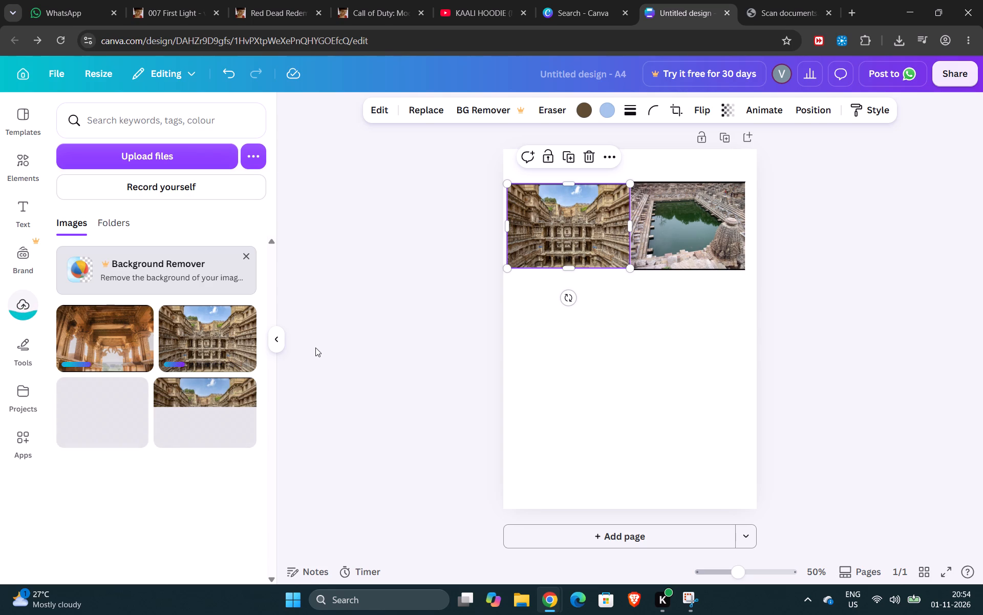
Widen the green-water tank and carved stepwell photos outward so the top row reaches both side edges of the page.
{"action": "left_click", "coordinate": [665, 240]}
{"action": "left_click_drag", "start_coordinate": [743, 225], "coordinate": [746, 225]}
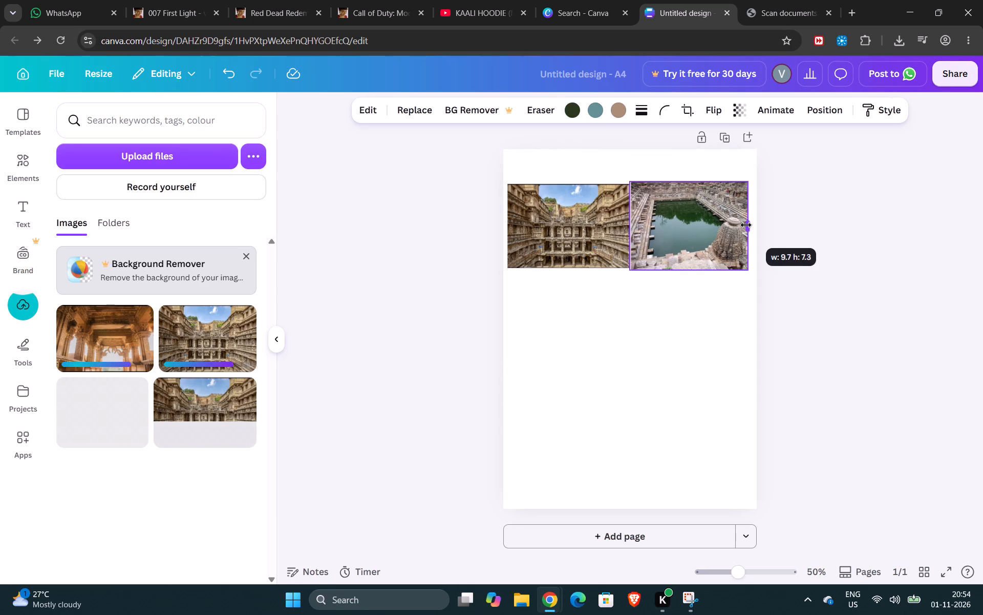
{"action": "left_click_drag", "start_coordinate": [746, 225], "coordinate": [752, 227]}
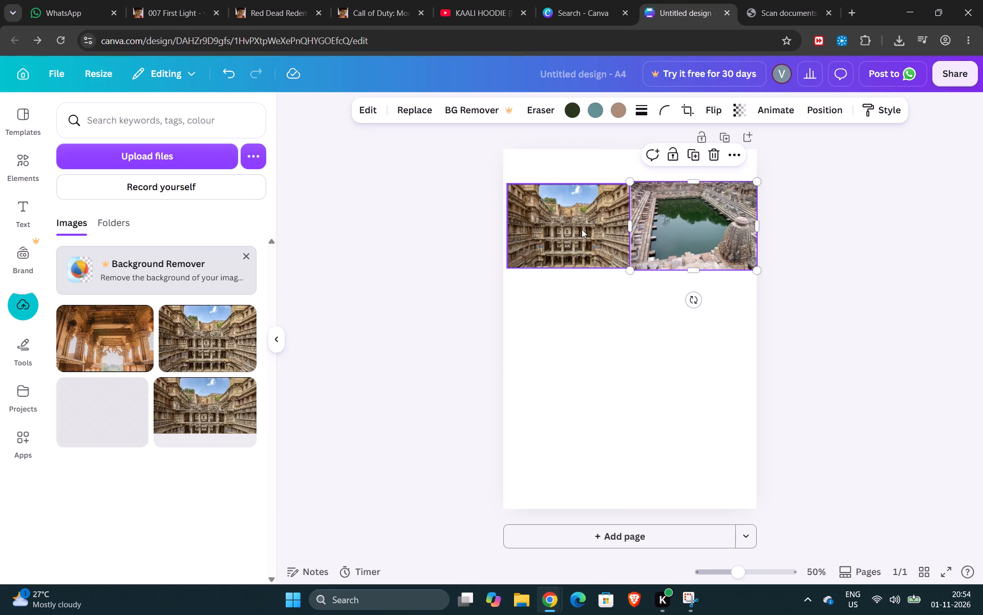
{"action": "left_click", "coordinate": [582, 229]}
{"action": "left_click", "coordinate": [509, 223]}
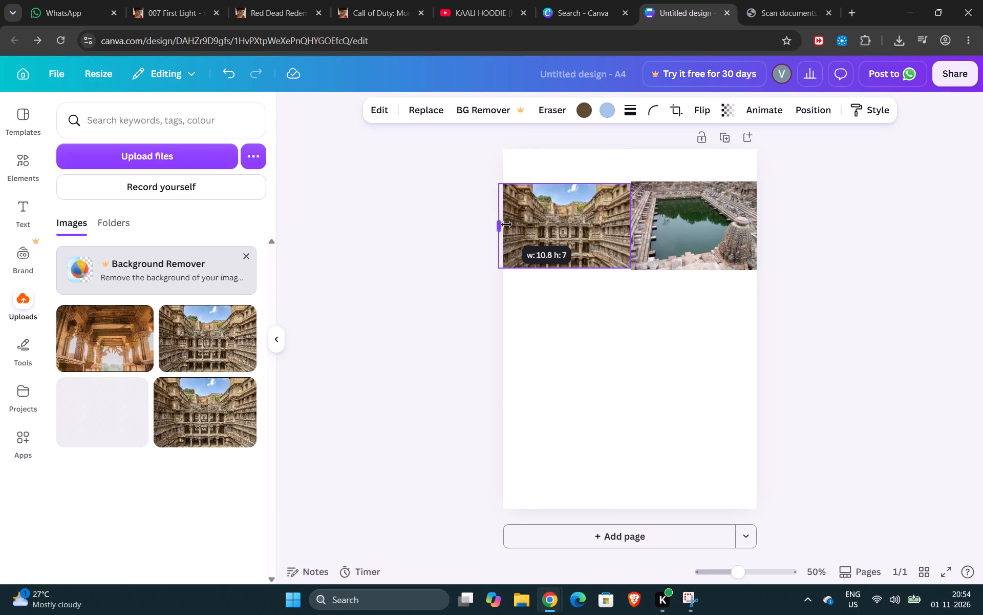
{"action": "left_click", "coordinate": [563, 348]}
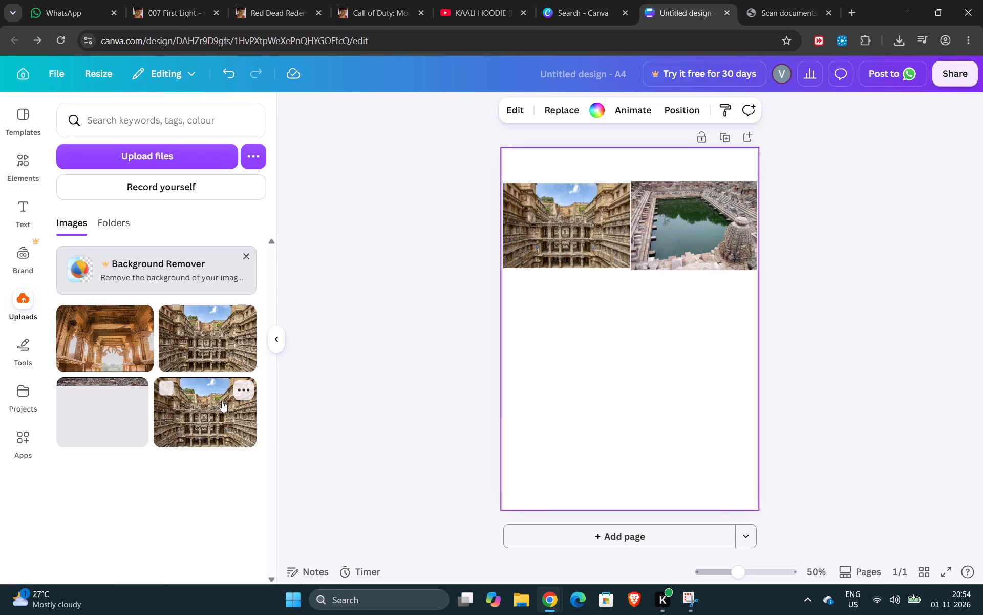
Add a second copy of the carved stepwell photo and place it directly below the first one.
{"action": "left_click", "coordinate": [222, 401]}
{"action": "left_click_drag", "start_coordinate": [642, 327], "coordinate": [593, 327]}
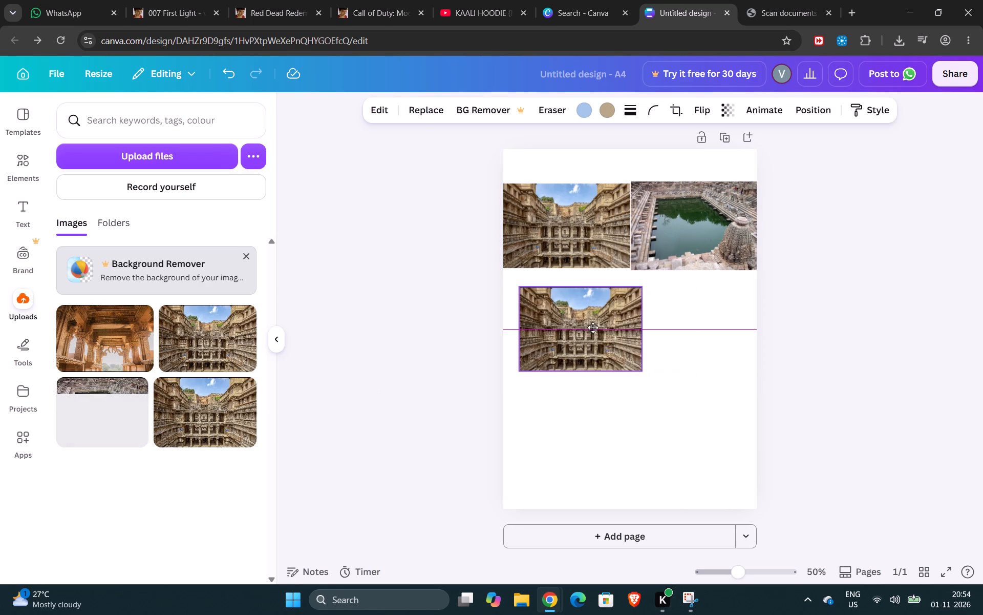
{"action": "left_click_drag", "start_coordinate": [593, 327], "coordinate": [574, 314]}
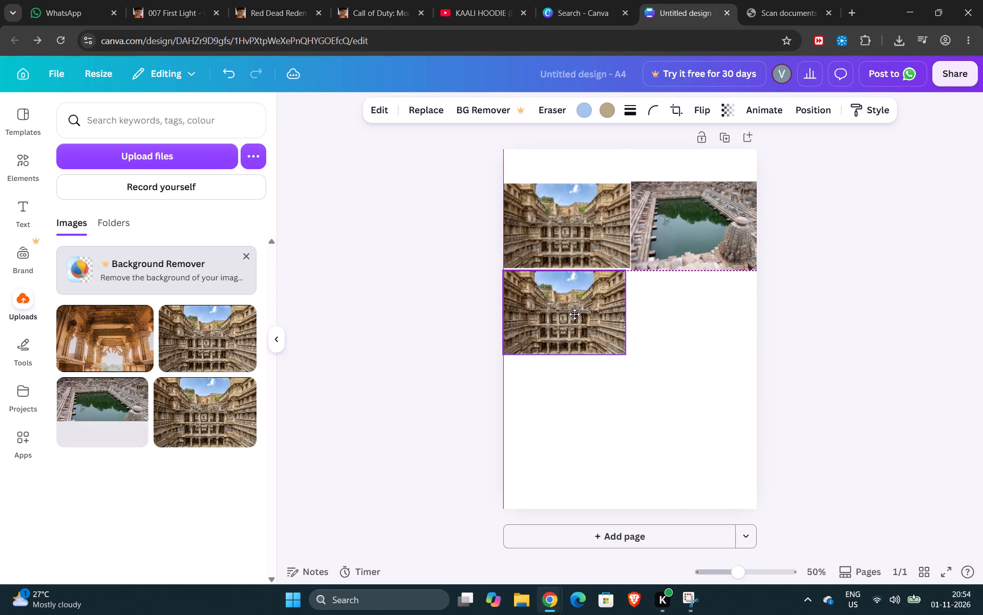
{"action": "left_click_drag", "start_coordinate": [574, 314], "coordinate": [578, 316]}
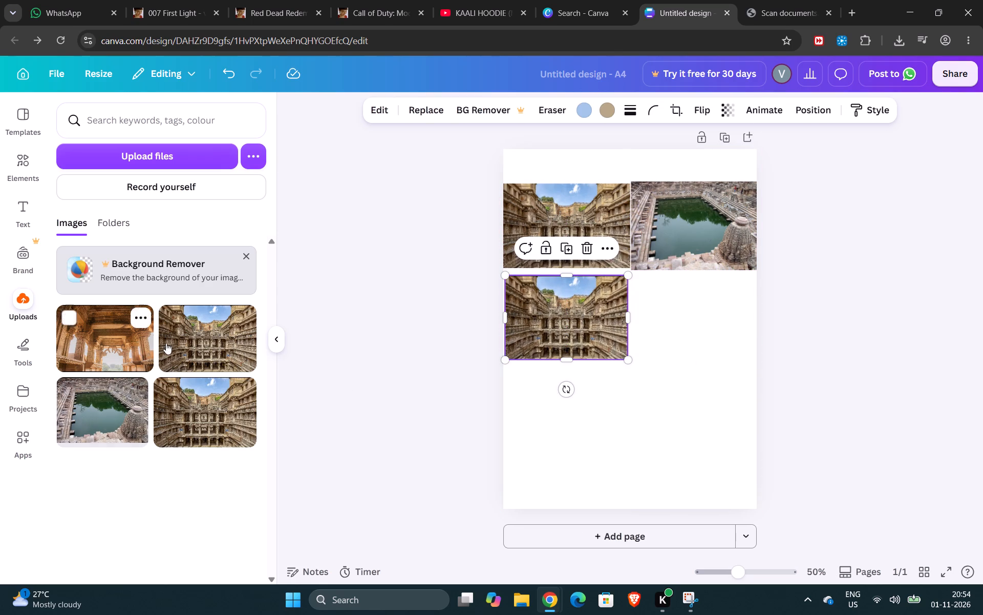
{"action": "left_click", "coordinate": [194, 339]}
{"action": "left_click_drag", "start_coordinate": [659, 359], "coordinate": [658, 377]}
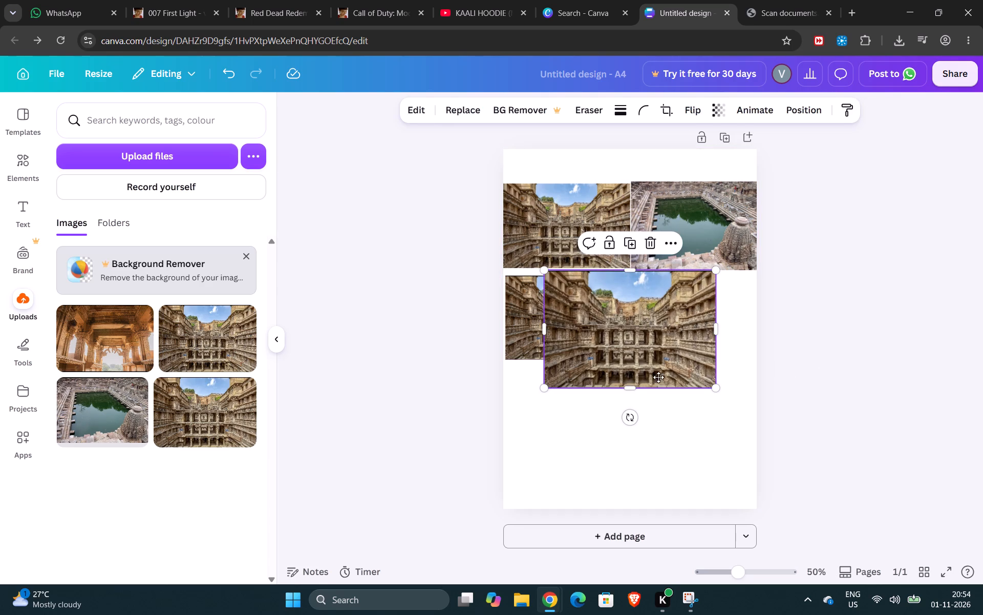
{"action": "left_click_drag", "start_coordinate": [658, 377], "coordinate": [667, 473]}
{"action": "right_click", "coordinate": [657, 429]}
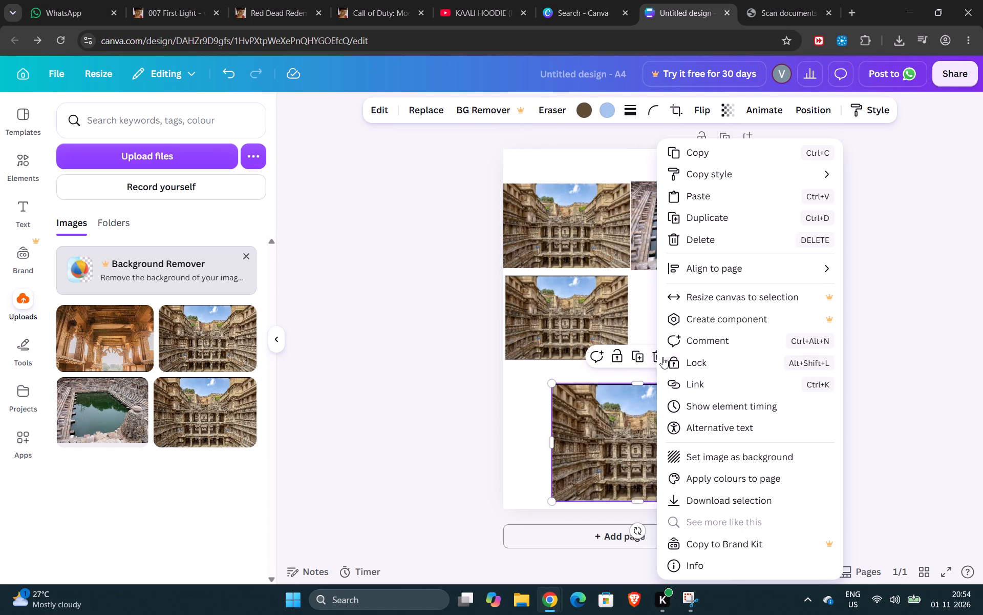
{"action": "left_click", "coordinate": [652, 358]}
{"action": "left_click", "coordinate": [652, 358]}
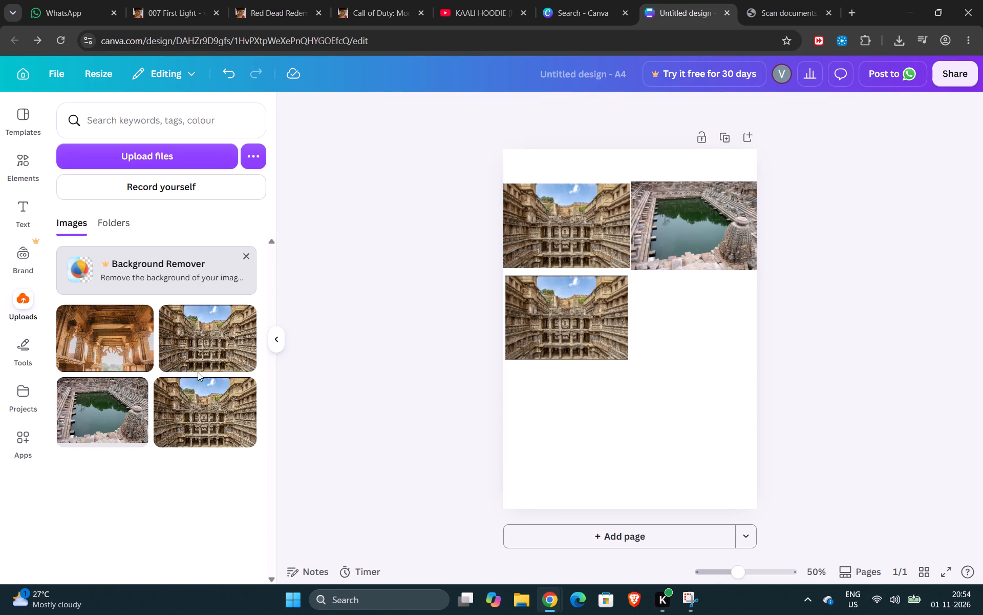
Add the pillared hall photo, narrow it to half the page width and place it below the green-water tank photo.
{"action": "left_click", "coordinate": [133, 341]}
{"action": "left_click_drag", "start_coordinate": [624, 352], "coordinate": [619, 446]}
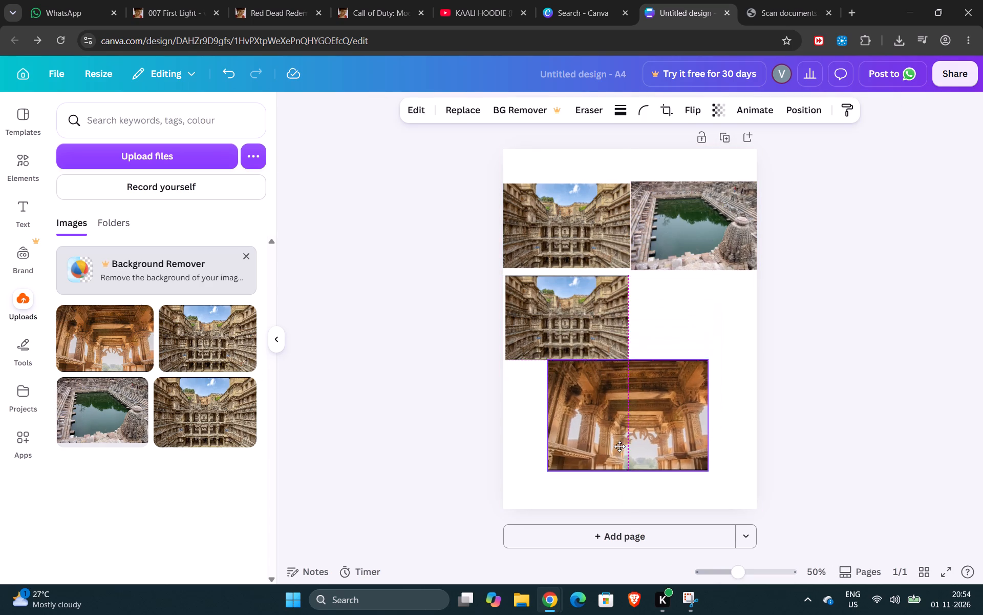
{"action": "left_click_drag", "start_coordinate": [619, 446], "coordinate": [661, 440]}
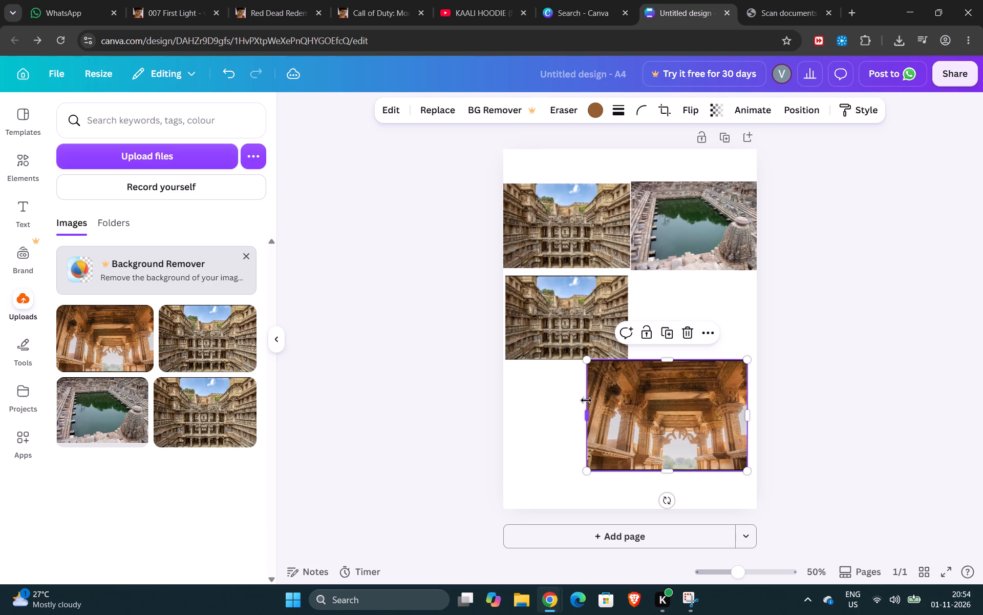
{"action": "left_click_drag", "start_coordinate": [588, 416], "coordinate": [628, 419]}
{"action": "left_click_drag", "start_coordinate": [686, 396], "coordinate": [692, 315]}
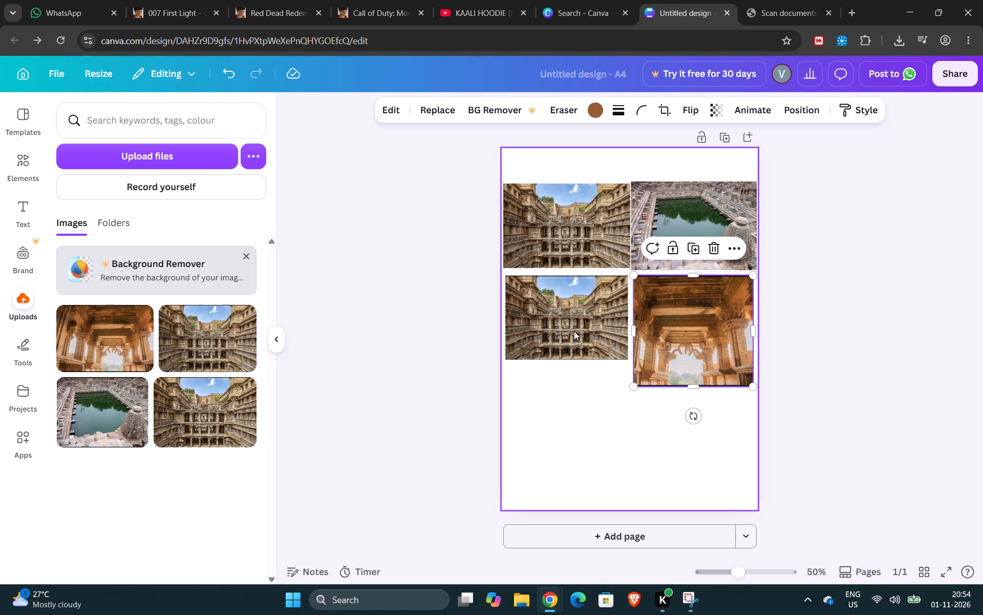
Check the courtyard photo on page 4 of the scan PDF, and upload its screenshot (205215) to the Canva design.
{"action": "left_click", "coordinate": [795, 0]}
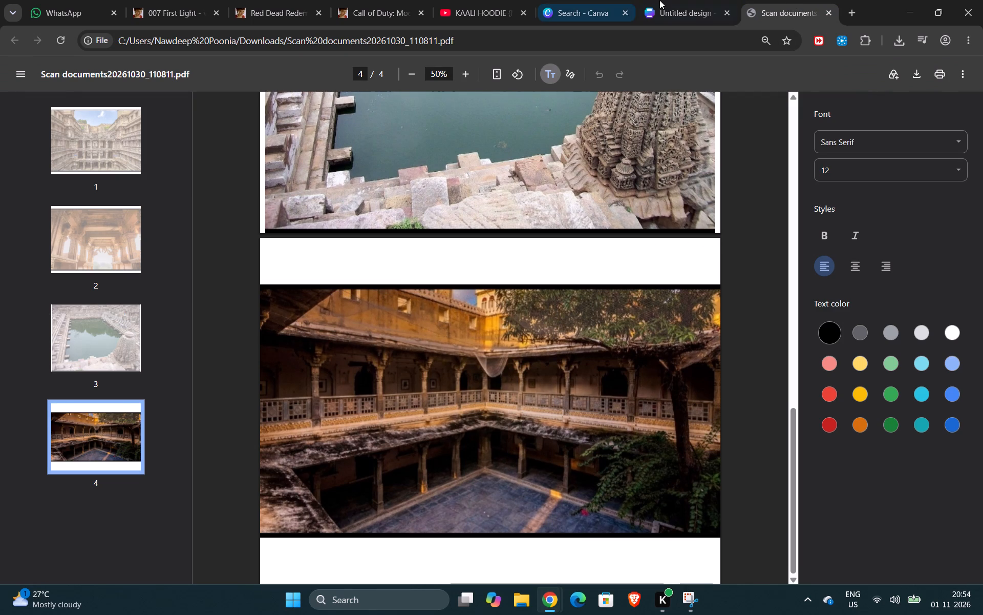
{"action": "left_click", "coordinate": [685, 0]}
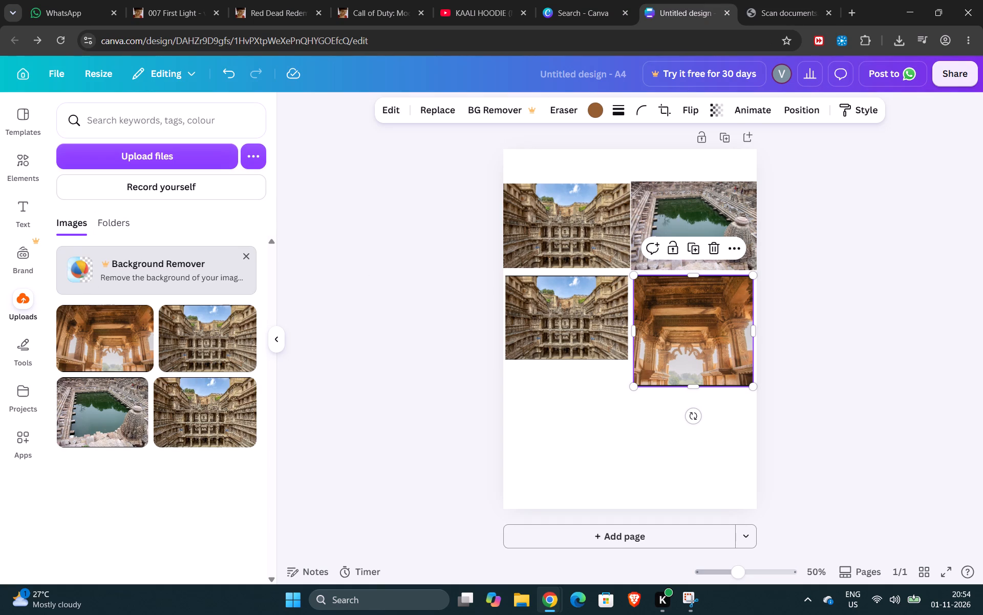
{"action": "left_click", "coordinate": [47, 73]}
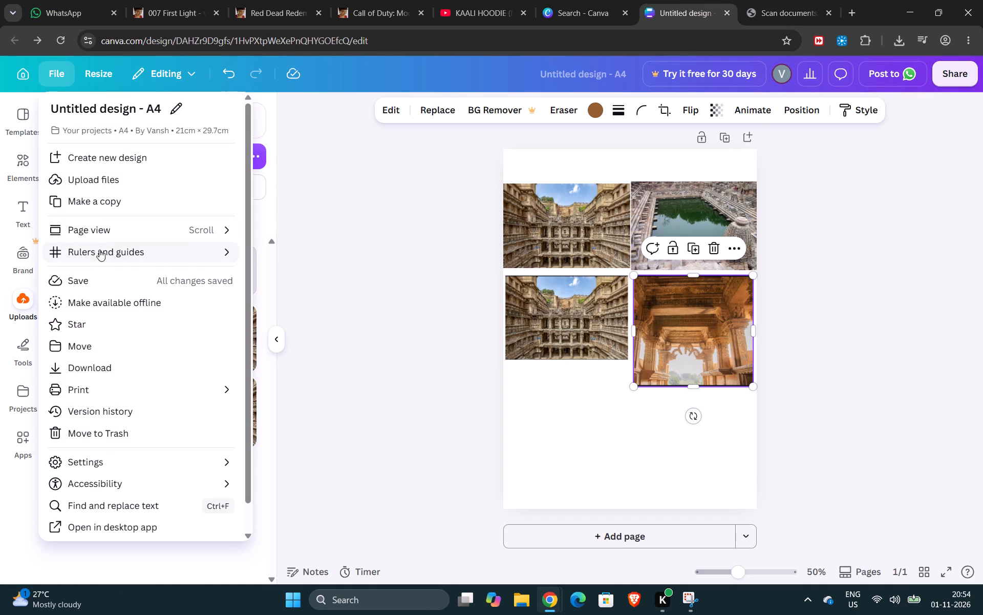
{"action": "left_click", "coordinate": [127, 184]}
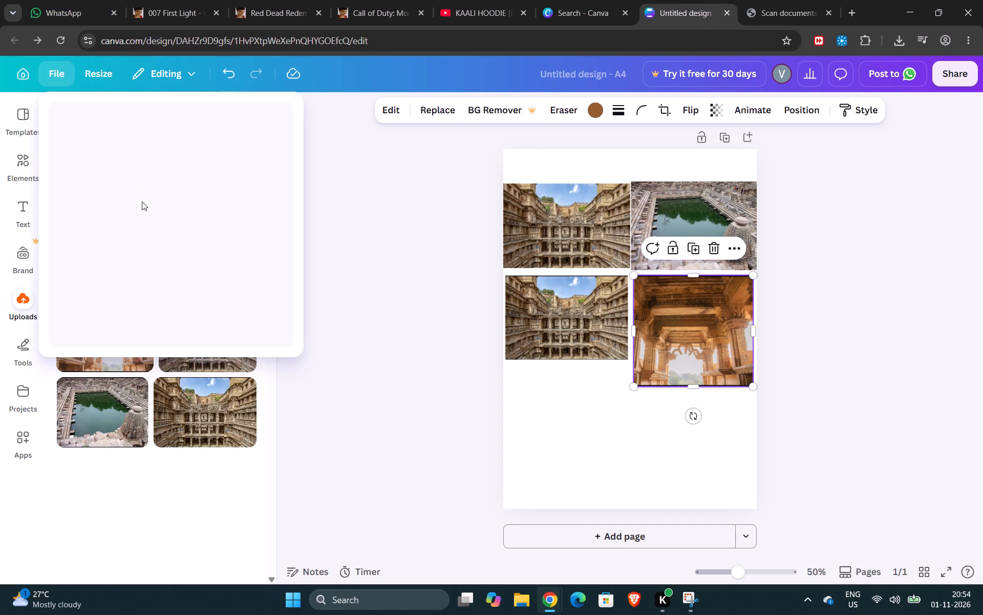
{"action": "left_click", "coordinate": [131, 245]}
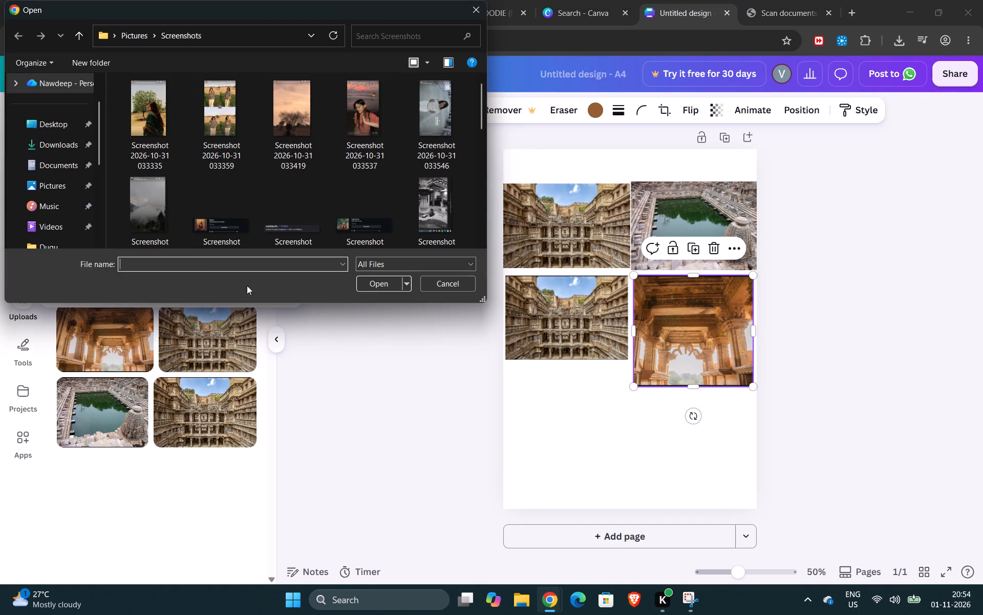
{"action": "scroll", "coordinate": [439, 192], "scroll_direction": "down", "scroll_amount": 10}
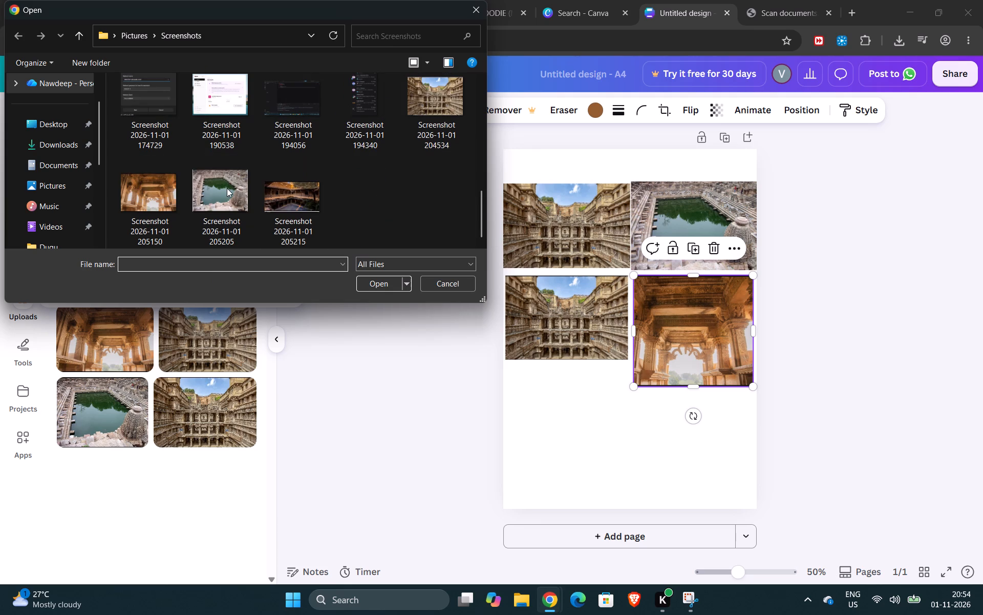
{"action": "left_click", "coordinate": [282, 192]}
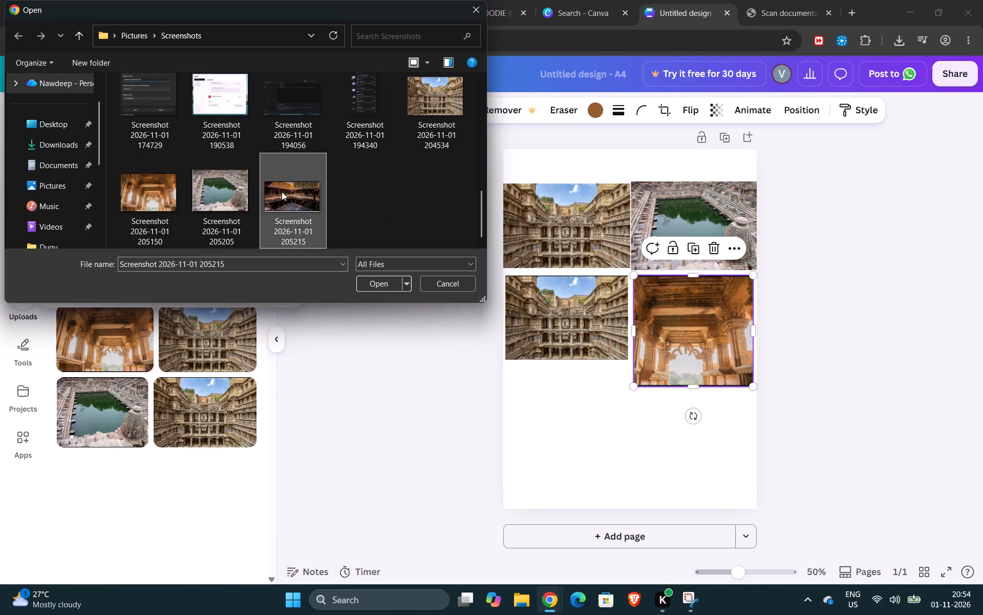
{"action": "left_click", "coordinate": [357, 281]}
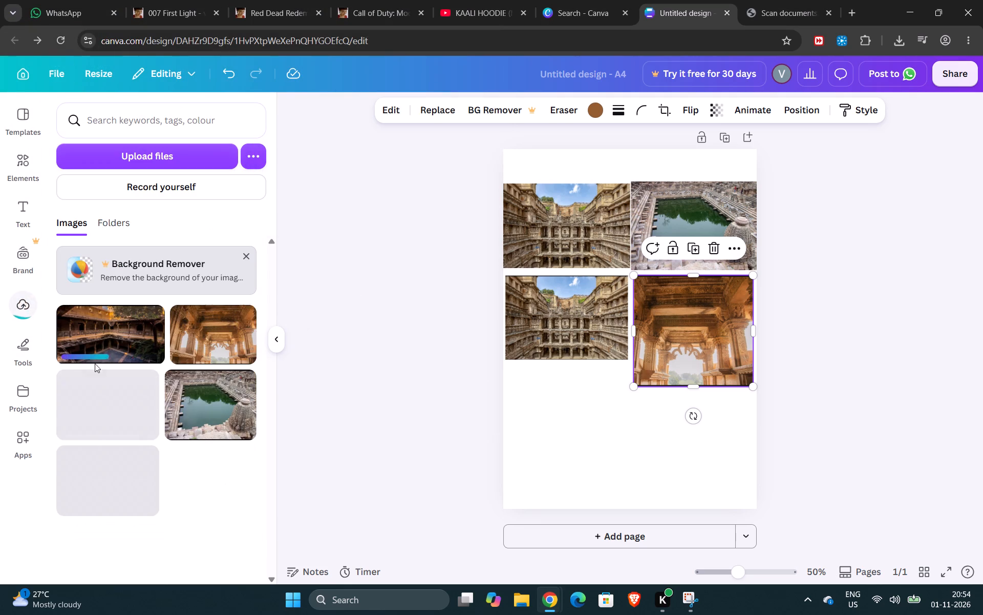
Delete the duplicate carved stepwell photo from the second row.
{"action": "left_click", "coordinate": [564, 310]}
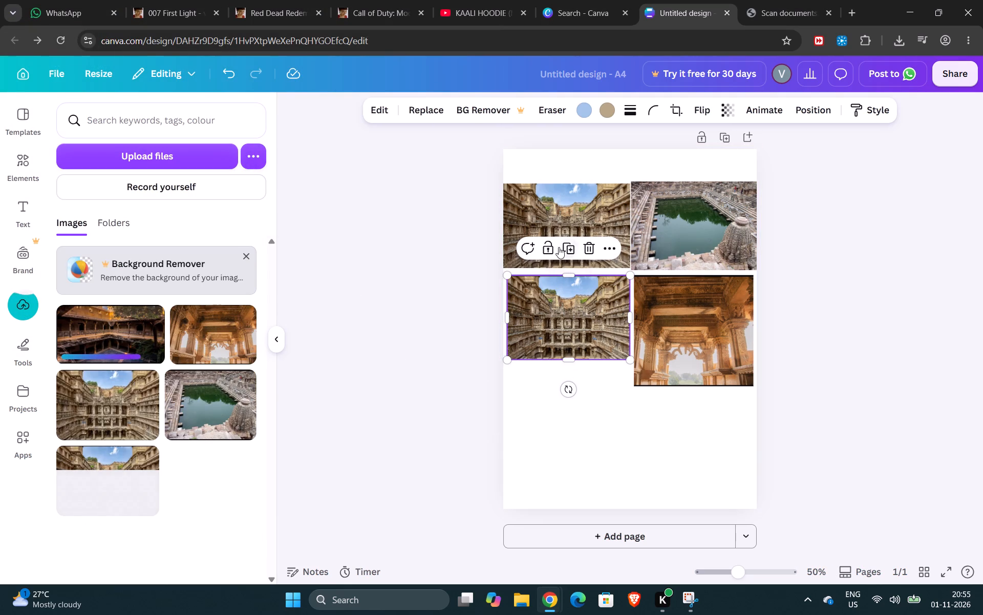
{"action": "left_click", "coordinate": [595, 252]}
Add the arcaded courtyard photo and place it near the bottom of the page, below the pillared hall photo.
{"action": "left_click", "coordinate": [137, 335]}
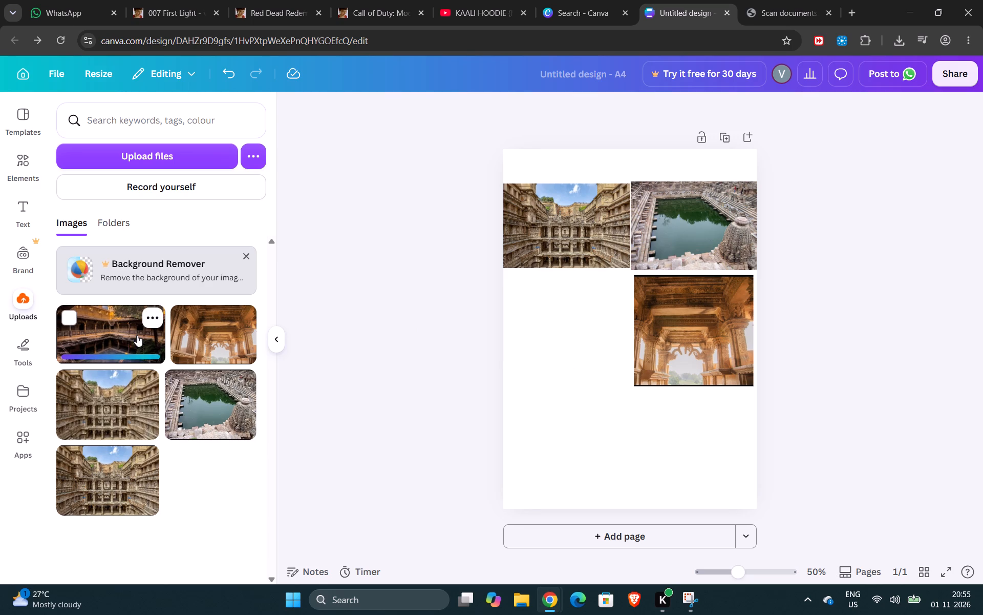
{"action": "left_click_drag", "start_coordinate": [661, 339], "coordinate": [656, 455]}
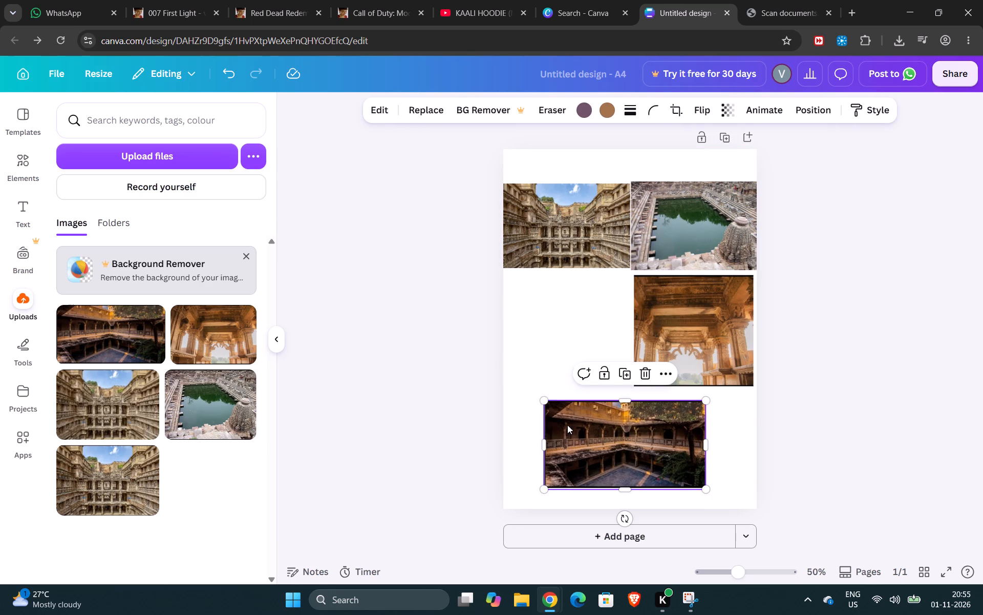
Widen the pillared hall photo to almost the full page width, leaving narrow margins on both sides.
{"action": "left_click", "coordinate": [689, 316]}
{"action": "left_click_drag", "start_coordinate": [630, 329], "coordinate": [518, 330]}
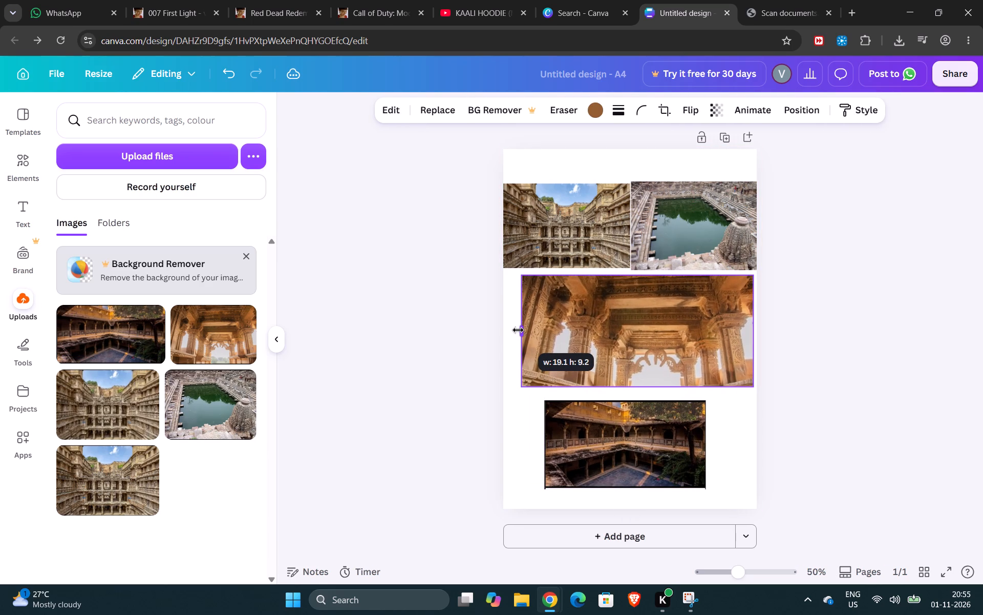
{"action": "left_click_drag", "start_coordinate": [518, 330], "coordinate": [503, 330]}
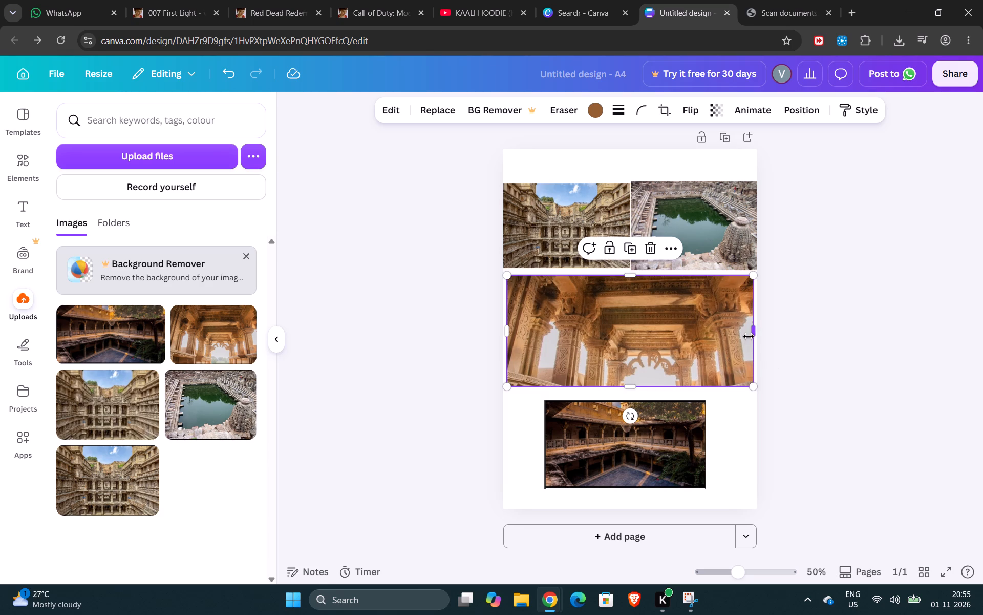
{"action": "left_click_drag", "start_coordinate": [752, 333], "coordinate": [741, 333]}
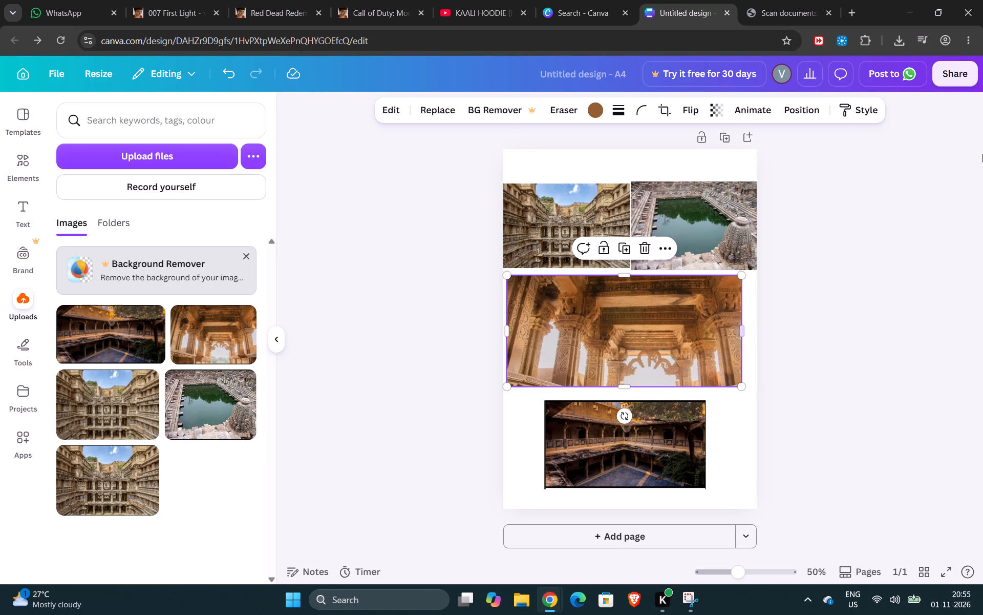
{"action": "left_click", "coordinate": [956, 70]}
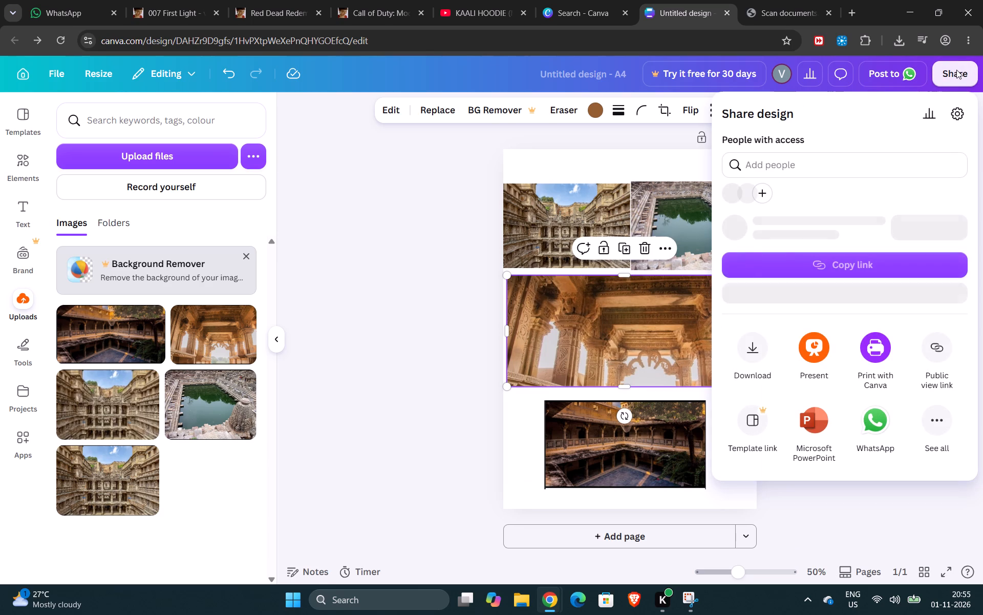
{"action": "left_click", "coordinate": [354, 235]}
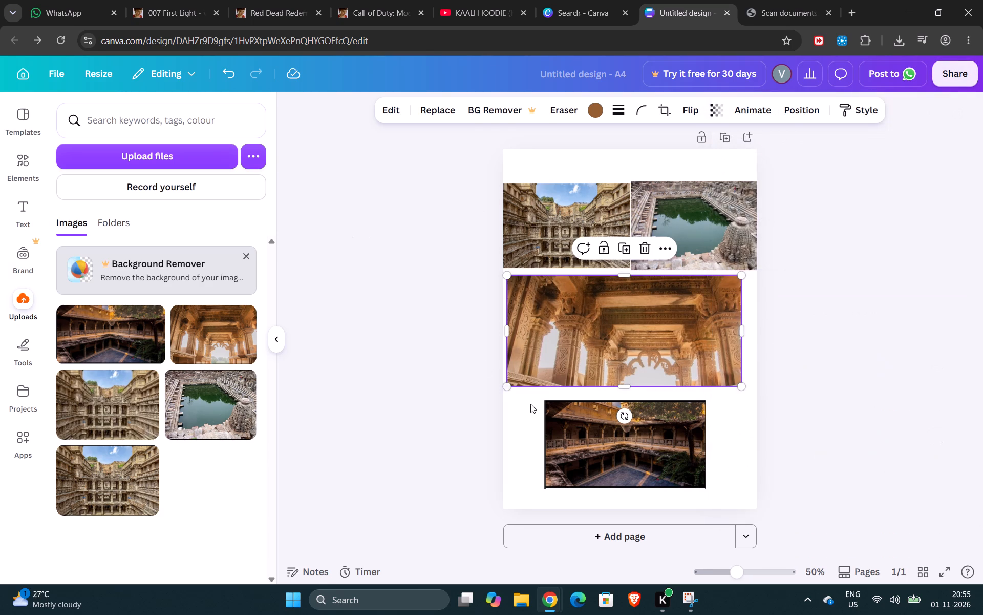
Move the arcaded courtyard photo slightly lower and widen it on both sides to about 17.3 cm.
{"action": "left_click", "coordinate": [614, 449]}
{"action": "left_click_drag", "start_coordinate": [615, 449], "coordinate": [619, 457]}
{"action": "left_click_drag", "start_coordinate": [551, 453], "coordinate": [525, 451]}
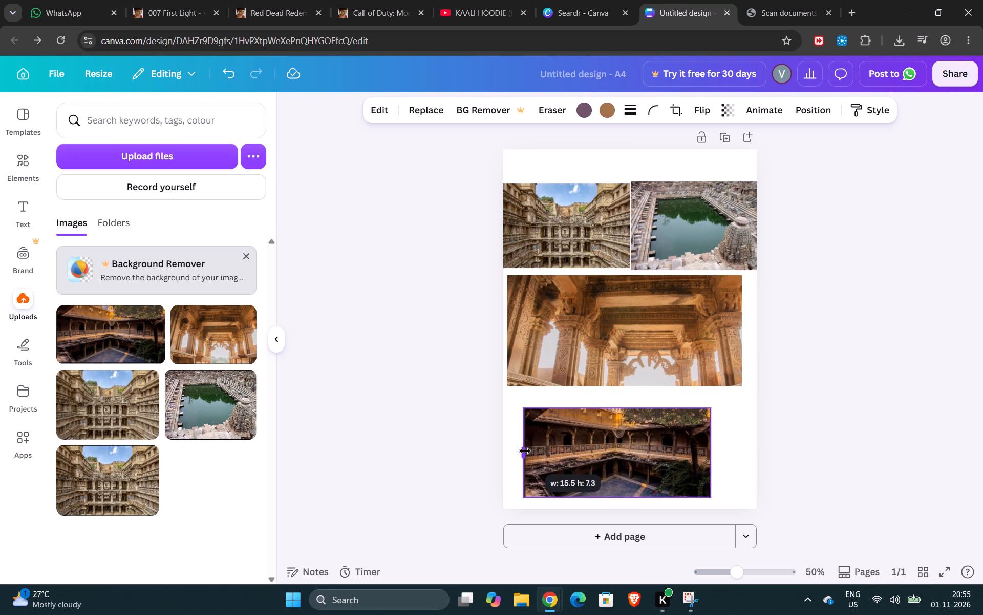
{"action": "left_click_drag", "start_coordinate": [525, 451], "coordinate": [524, 451]}
{"action": "left_click_drag", "start_coordinate": [709, 454], "coordinate": [731, 453]}
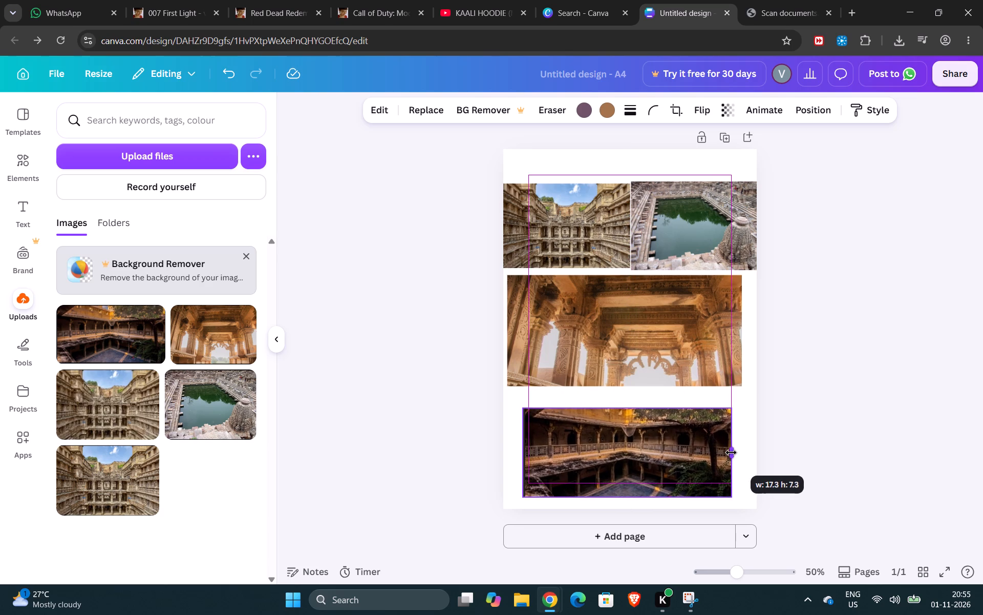
{"action": "left_click_drag", "start_coordinate": [731, 453], "coordinate": [734, 453]}
{"action": "left_click", "coordinate": [840, 400]}
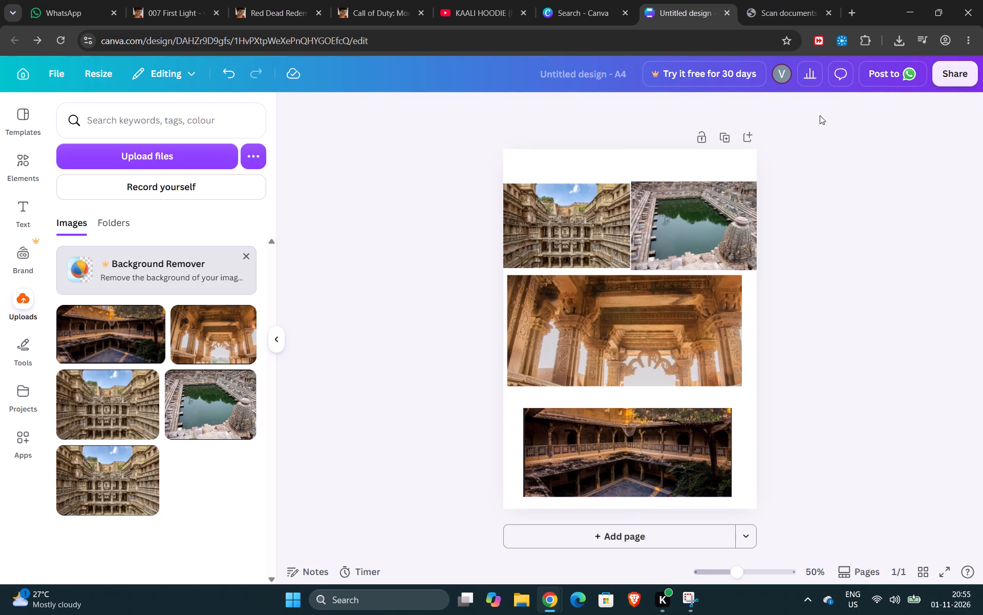
Make the collage design available offline.
{"action": "left_click", "coordinate": [293, 75]}
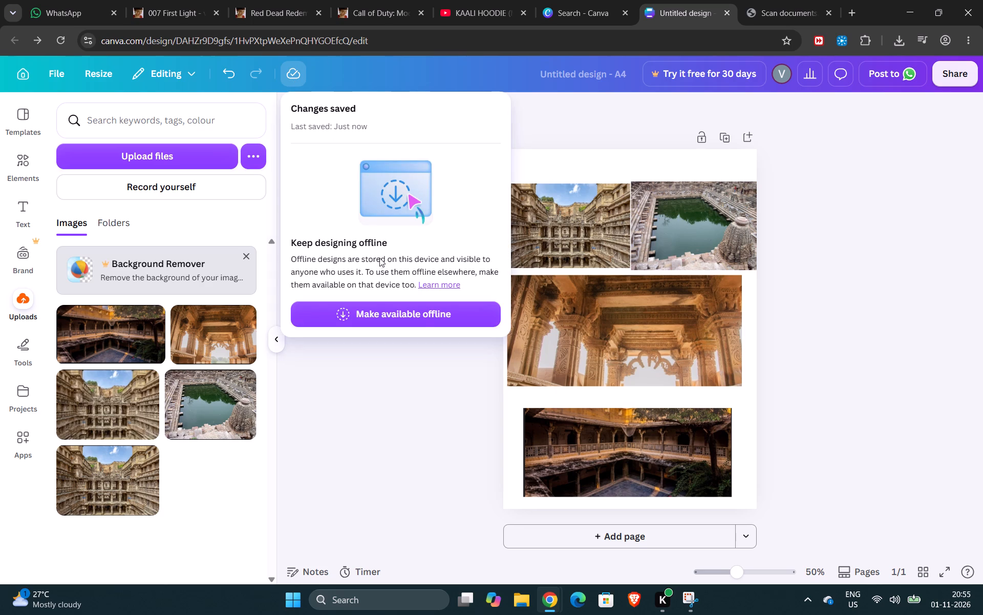
{"action": "left_click", "coordinate": [400, 320]}
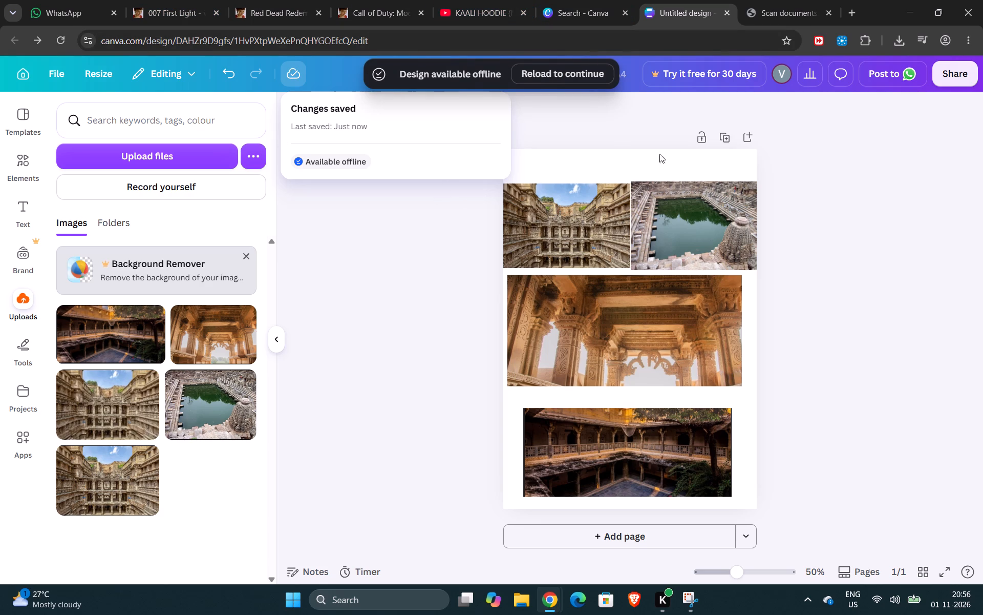
Look for the saved design in the browser's recent downloads and in File Explorer's Downloads folder, shown as large thumbnails.
{"action": "left_click", "coordinate": [903, 36]}
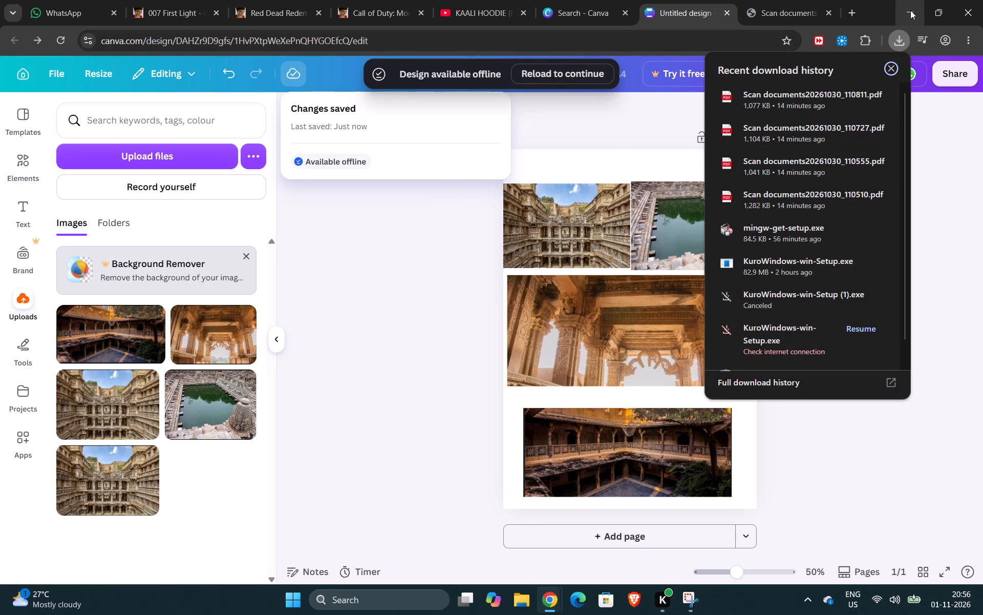
{"action": "left_click", "coordinate": [317, 161]}
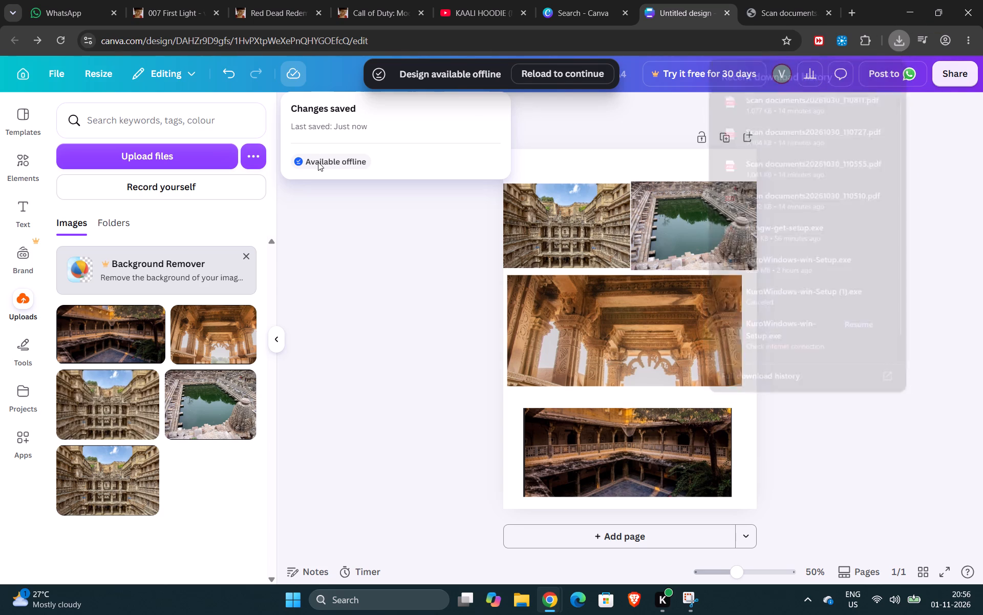
{"action": "left_click", "coordinate": [318, 162]}
{"action": "left_click", "coordinate": [340, 126]}
{"action": "left_click", "coordinate": [347, 118]}
{"action": "triple_click", "coordinate": [347, 111]}
{"action": "double_click", "coordinate": [347, 111]}
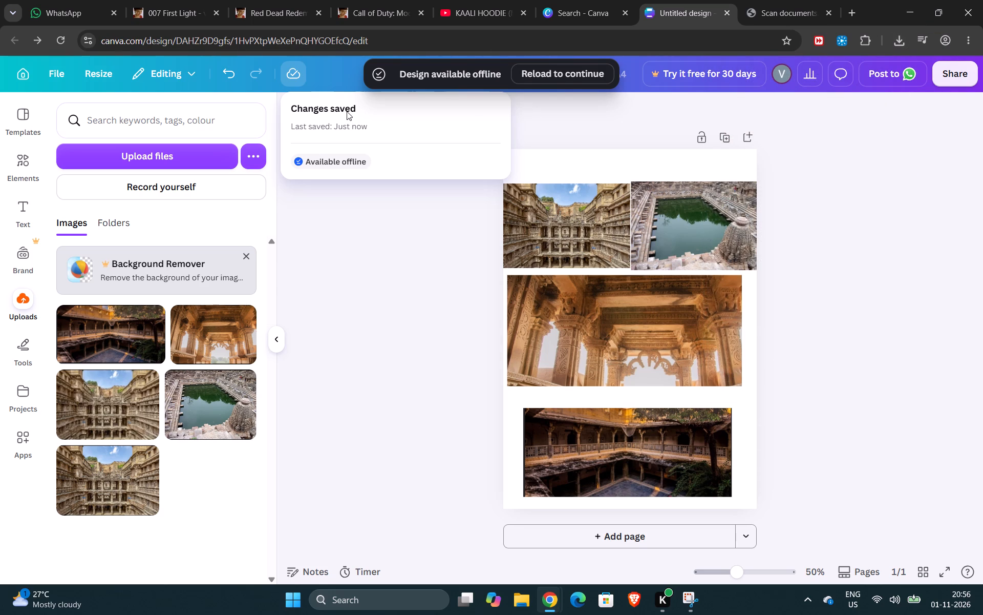
{"action": "triple_click", "coordinate": [336, 118]}
{"action": "left_click", "coordinate": [526, 599]}
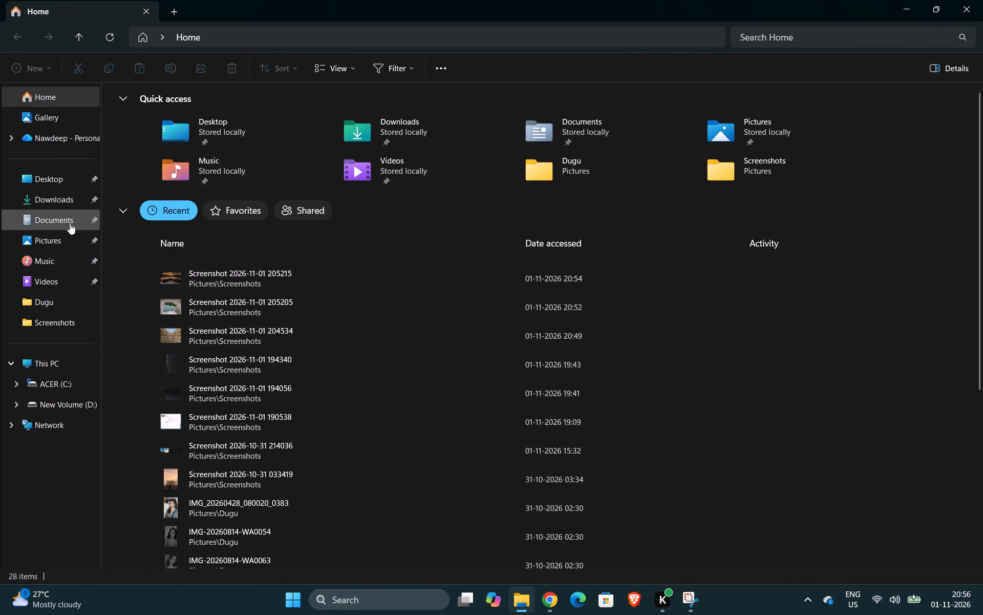
{"action": "double_click", "coordinate": [65, 198]}
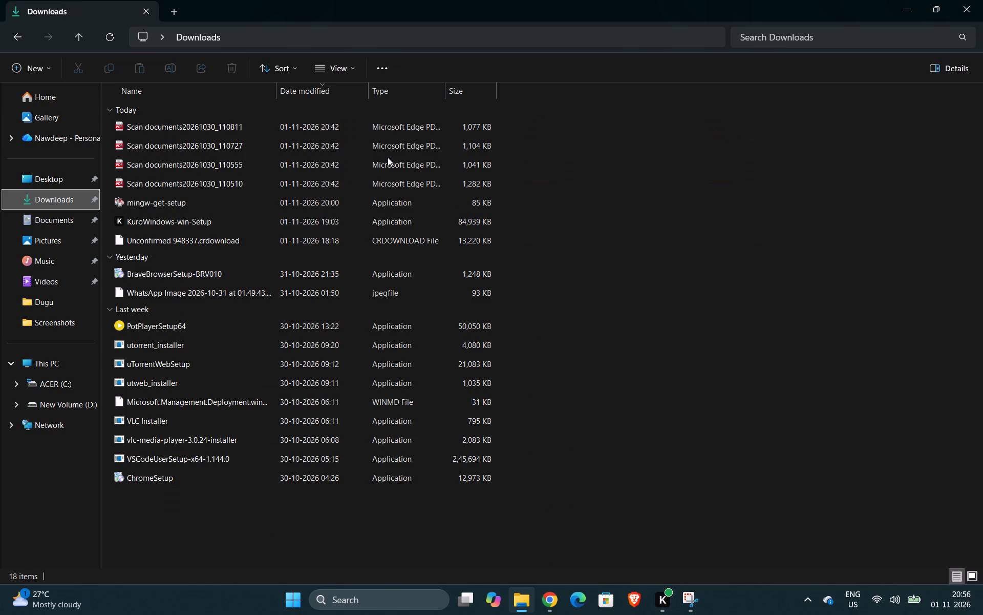
{"action": "left_click", "coordinate": [973, 573]}
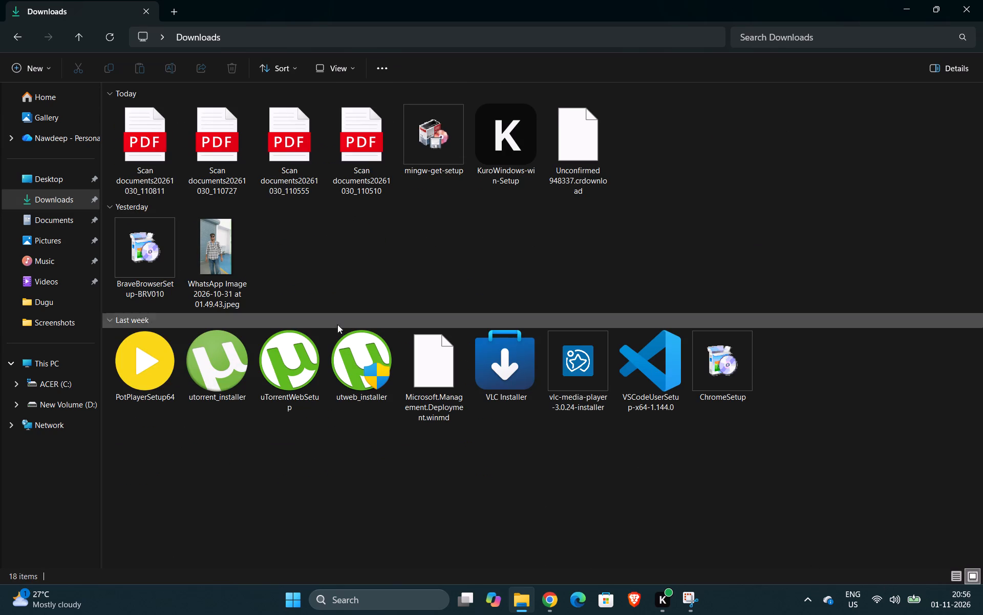
{"action": "left_click", "coordinate": [521, 599]}
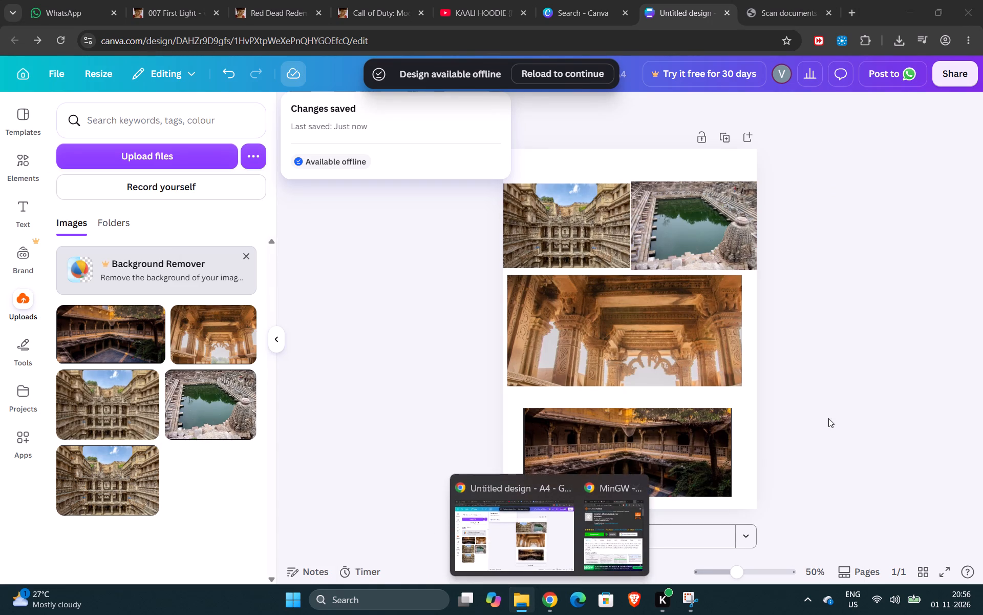
{"action": "left_click", "coordinate": [830, 418]}
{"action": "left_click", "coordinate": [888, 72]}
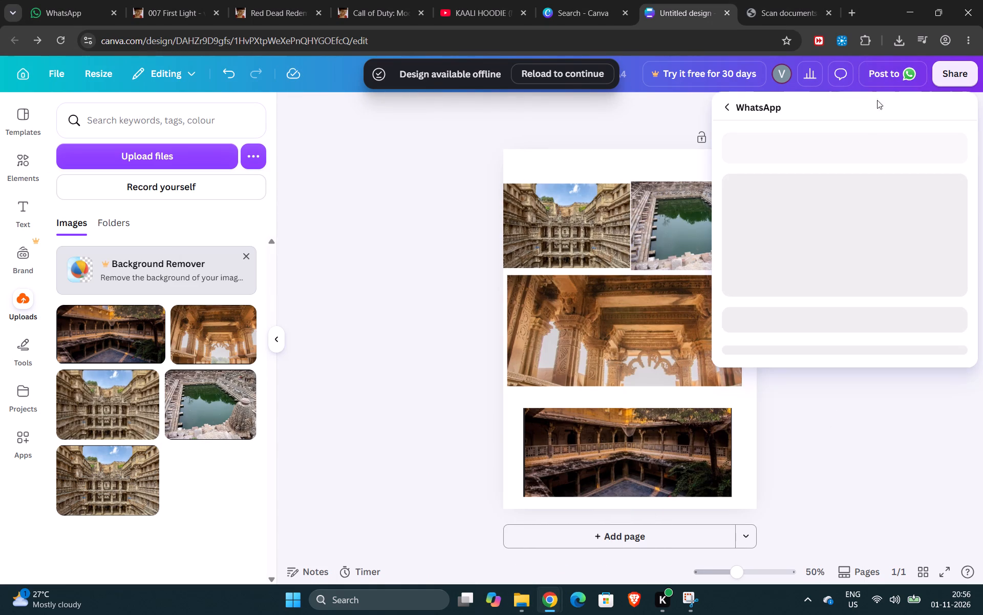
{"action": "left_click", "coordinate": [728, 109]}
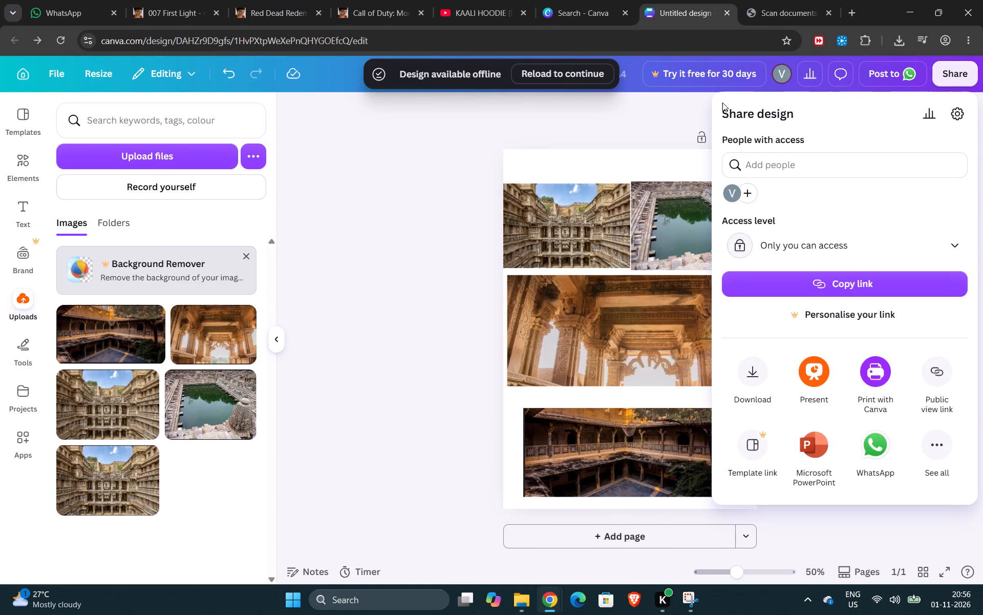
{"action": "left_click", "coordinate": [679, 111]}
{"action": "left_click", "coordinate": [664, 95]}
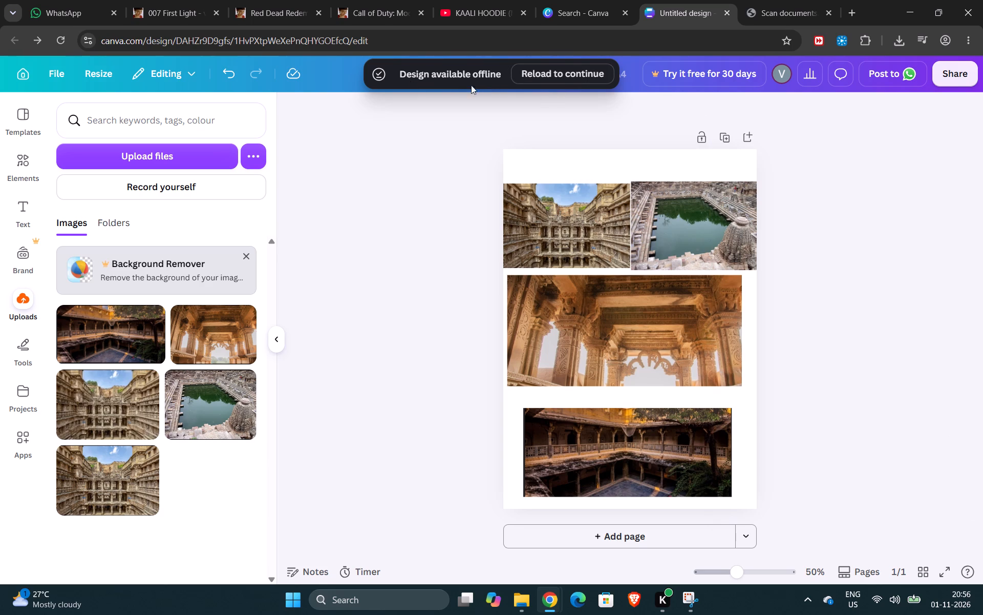
Download the collage design as a PDF with the Digital preset.
{"action": "left_click", "coordinate": [51, 75]}
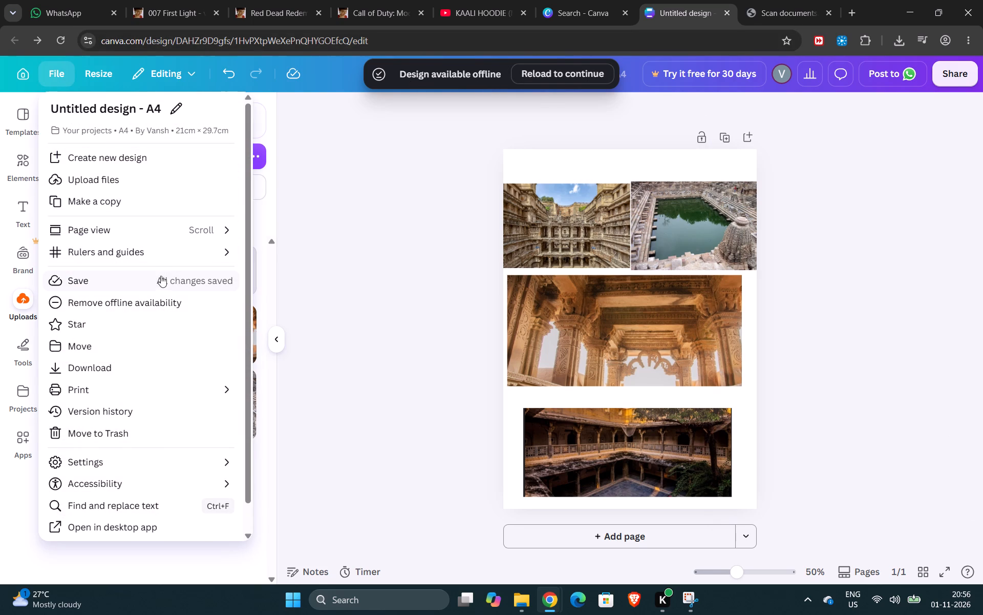
{"action": "left_click", "coordinate": [121, 371]}
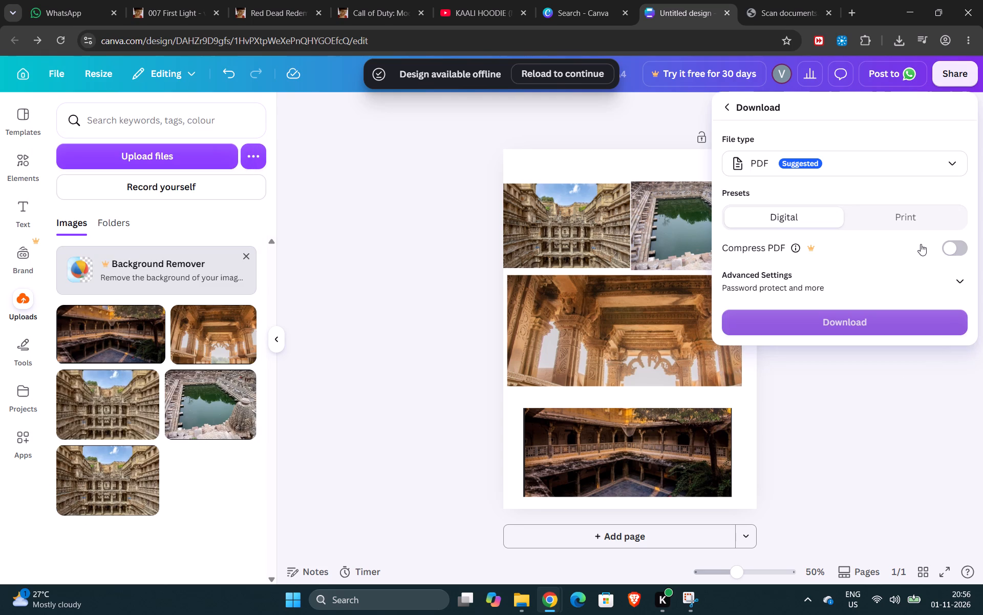
{"action": "left_click", "coordinate": [847, 320]}
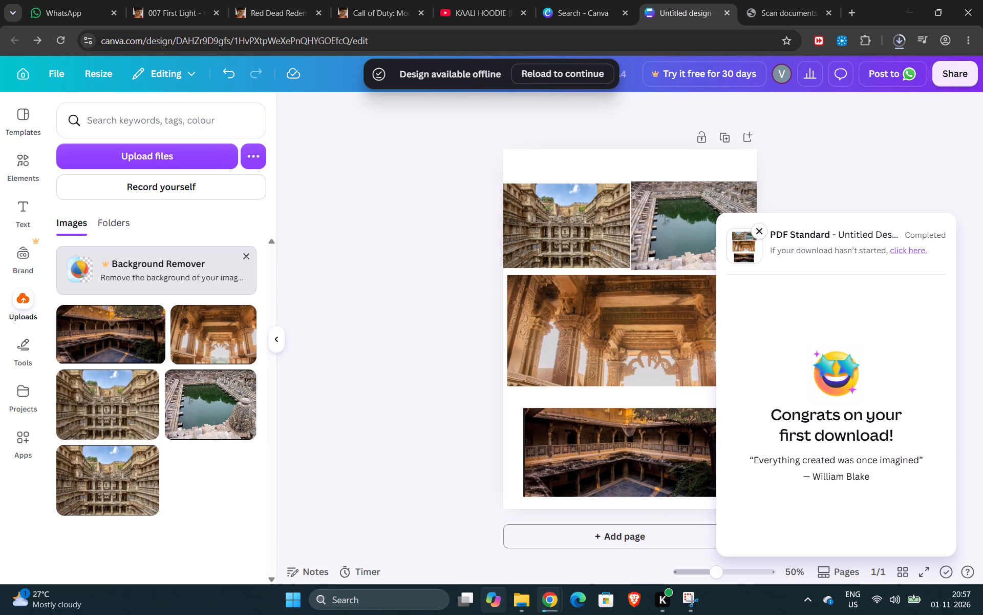
Switch to File Explorer and refresh the Downloads folder to check for the downloaded design PDF.
{"action": "left_click", "coordinate": [520, 607]}
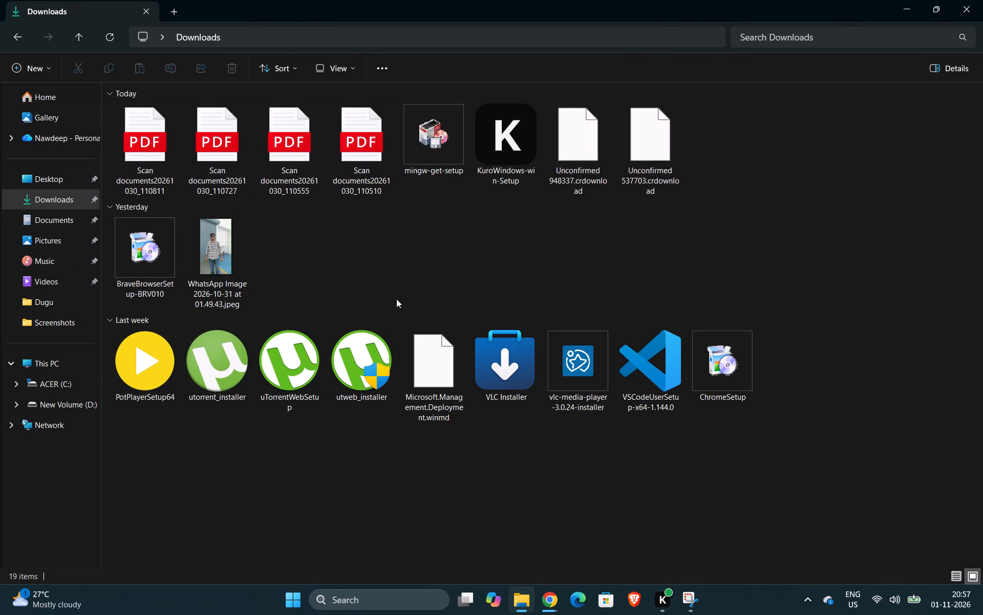
{"action": "scroll", "coordinate": [396, 299], "scroll_direction": "up", "scroll_amount": 8}
{"action": "left_click", "coordinate": [112, 30]}
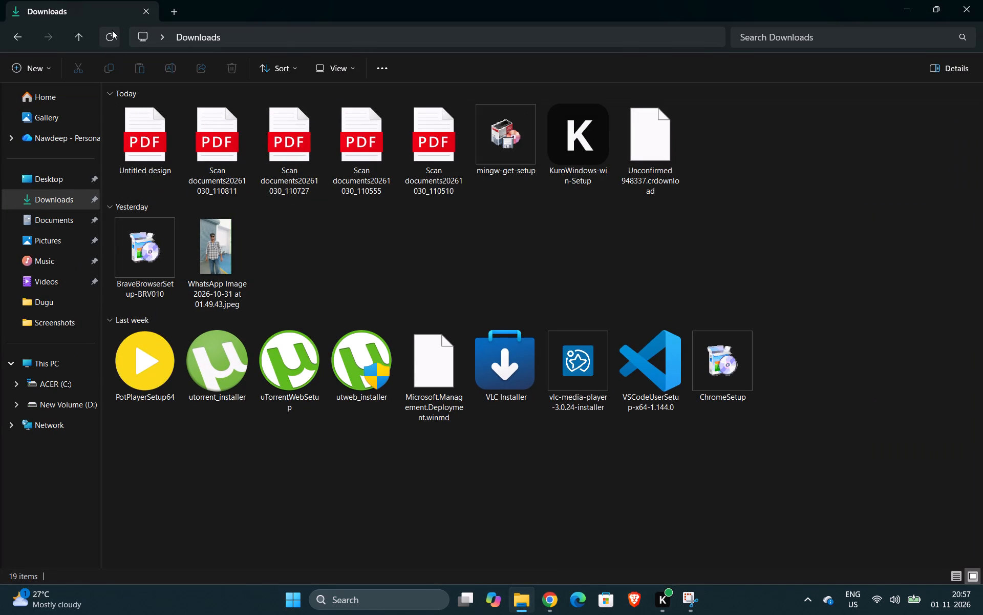
{"action": "triple_click", "coordinate": [112, 30]}
{"action": "triple_click", "coordinate": [112, 30]}
{"action": "triple_click", "coordinate": [112, 30]}
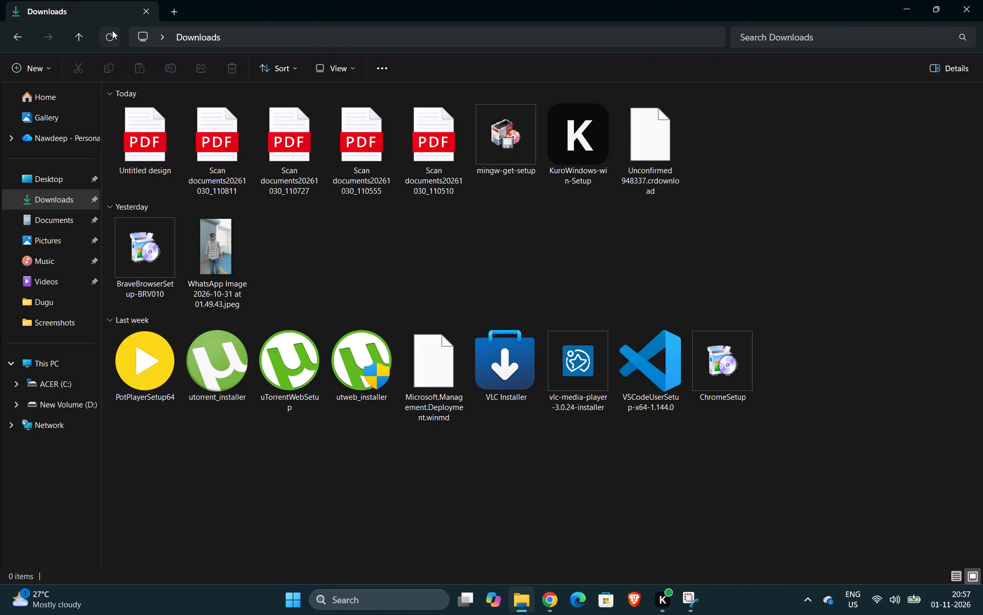
{"action": "double_click", "coordinate": [112, 30]}
{"action": "triple_click", "coordinate": [103, 39]}
{"action": "left_click", "coordinate": [103, 39]}
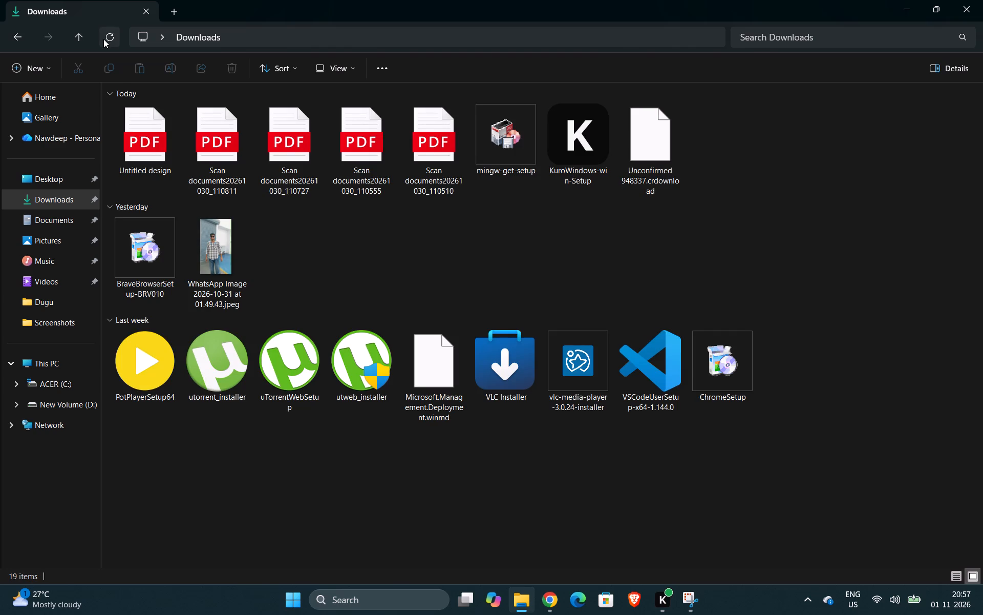
{"action": "triple_click", "coordinate": [106, 39]}
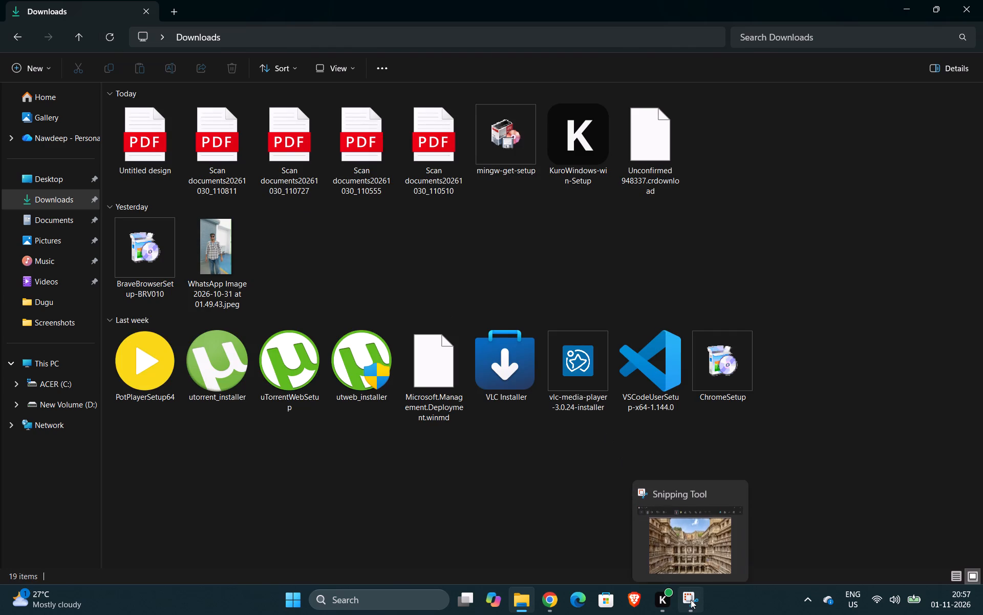
Return to the Canva window in Chrome, open the downloaded design PDF and view its page down to the courtyard photo.
{"action": "left_click", "coordinate": [558, 595]}
{"action": "left_click", "coordinate": [555, 594]}
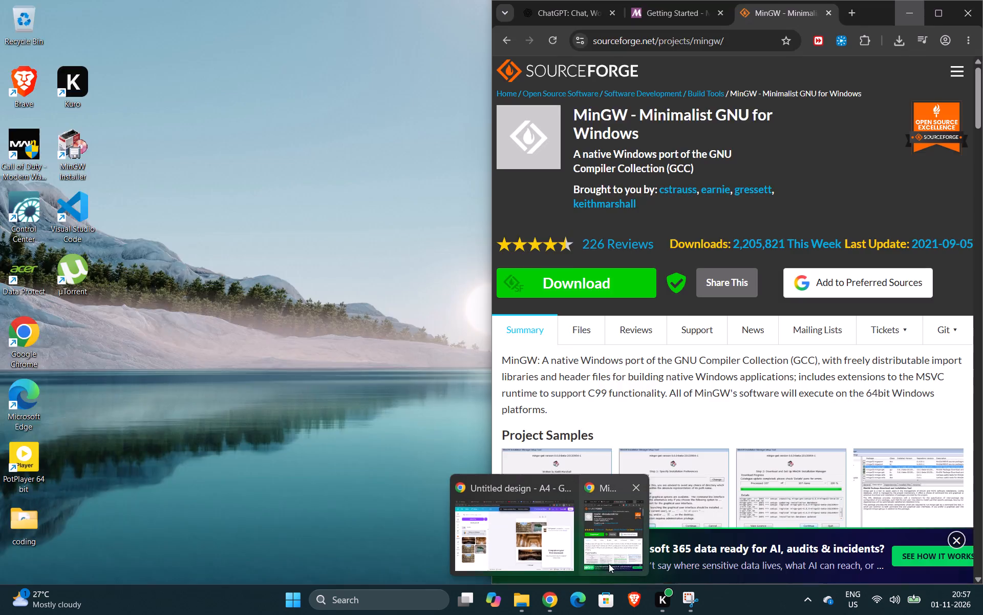
{"action": "left_click", "coordinate": [558, 539]}
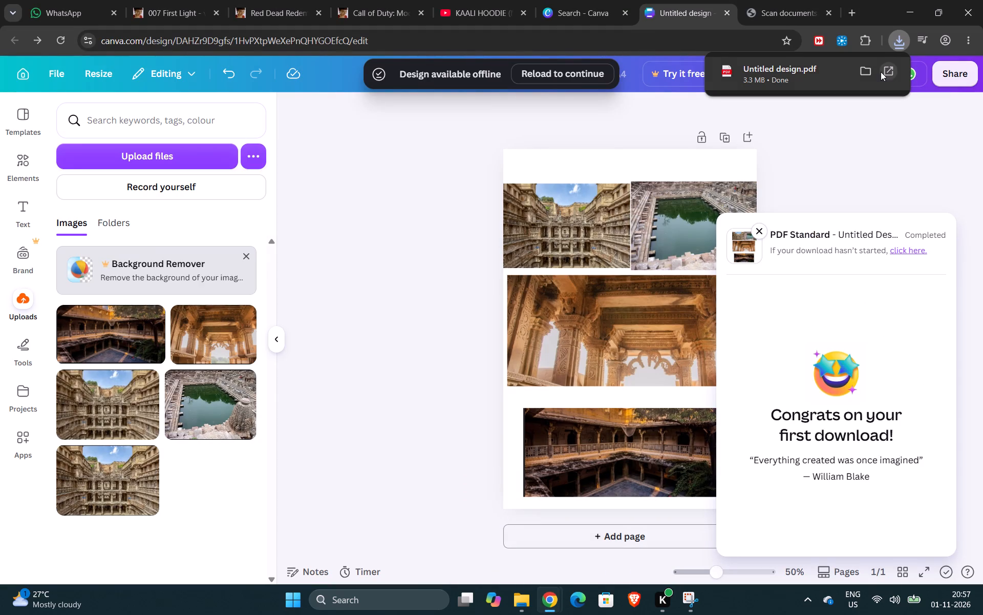
{"action": "left_click", "coordinate": [790, 75]}
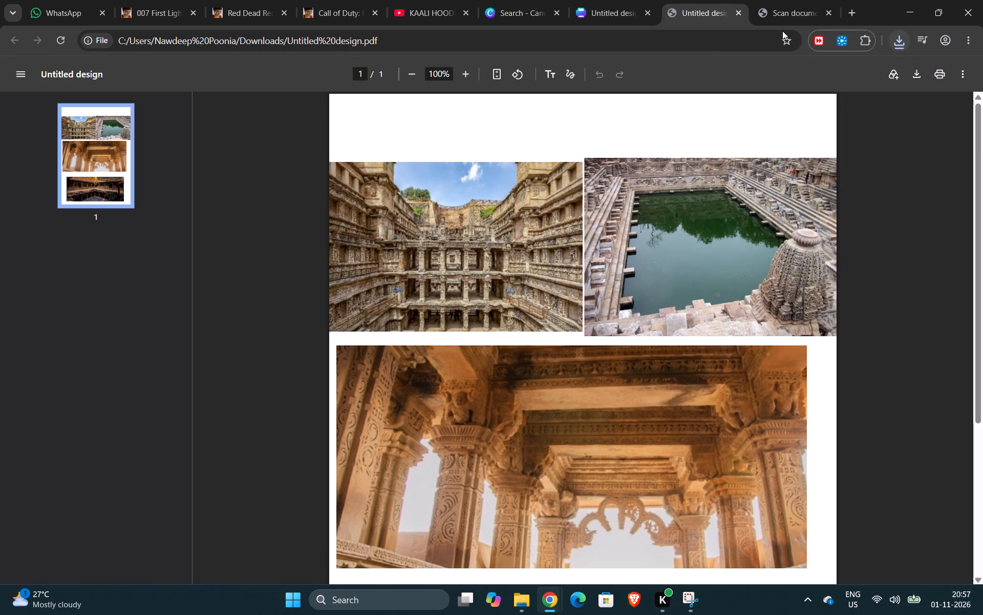
{"action": "left_click", "coordinate": [968, 38]}
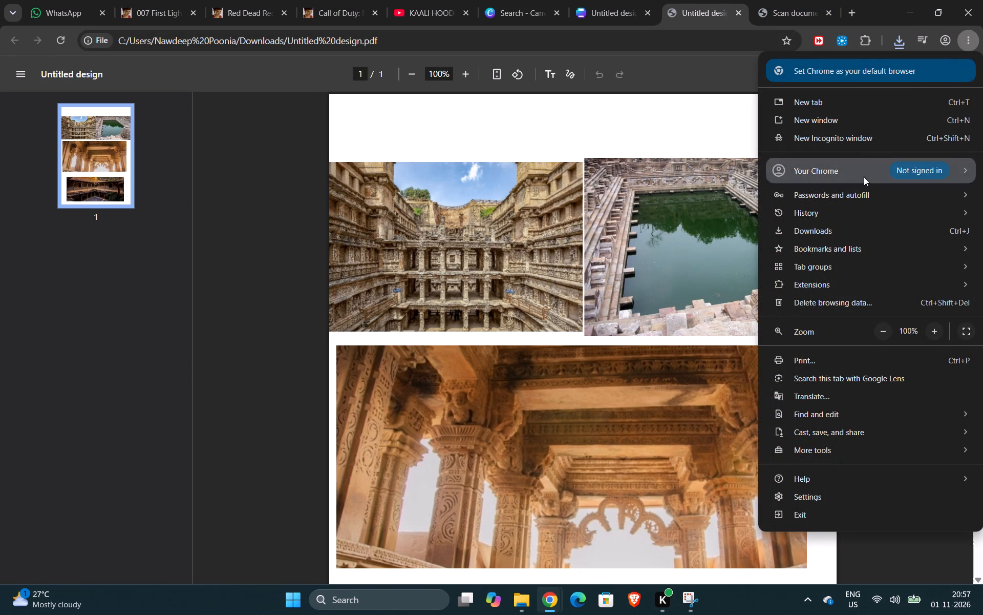
{"action": "left_click", "coordinate": [266, 313]}
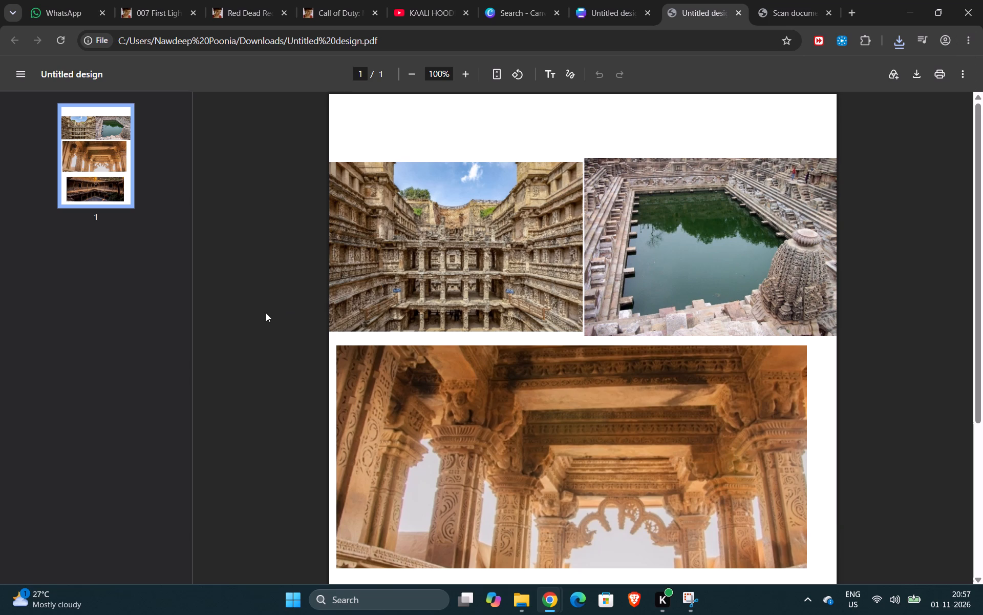
{"action": "scroll", "coordinate": [565, 288], "scroll_direction": "down", "scroll_amount": 2}
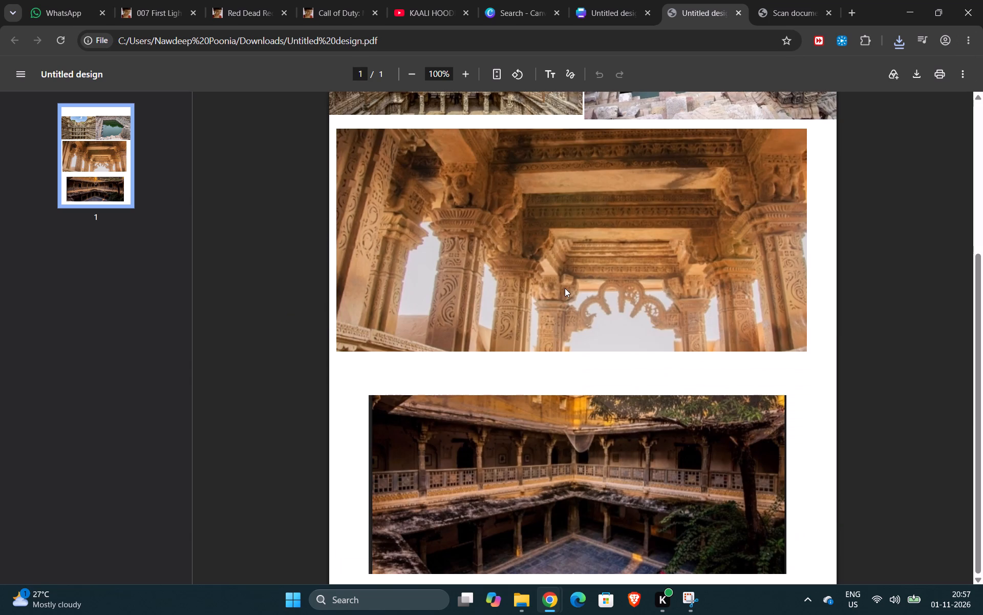
Review the downloaded PDF's page, checking the arrangement and spacing of the photos.
{"action": "scroll", "coordinate": [565, 288], "scroll_direction": "up", "scroll_amount": 2}
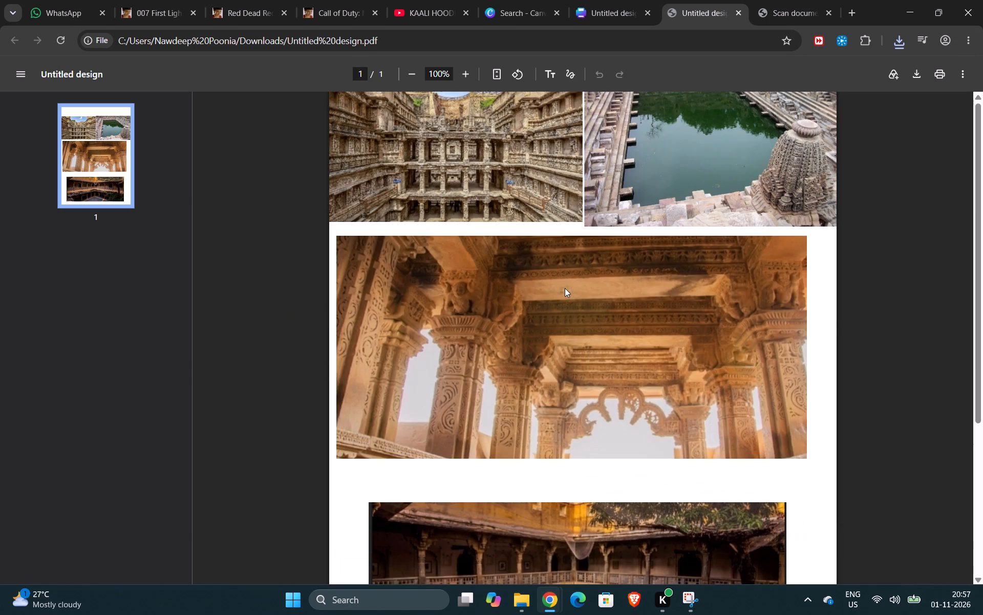
{"action": "key", "text": "Up"}
{"action": "key", "text": "Down"}
{"action": "key", "text": "Down"}
{"action": "key", "text": "Down"}
{"action": "key", "text": "Down"}
{"action": "key", "text": "Down"}
{"action": "key", "text": "Down"}
{"action": "key", "text": "Down"}
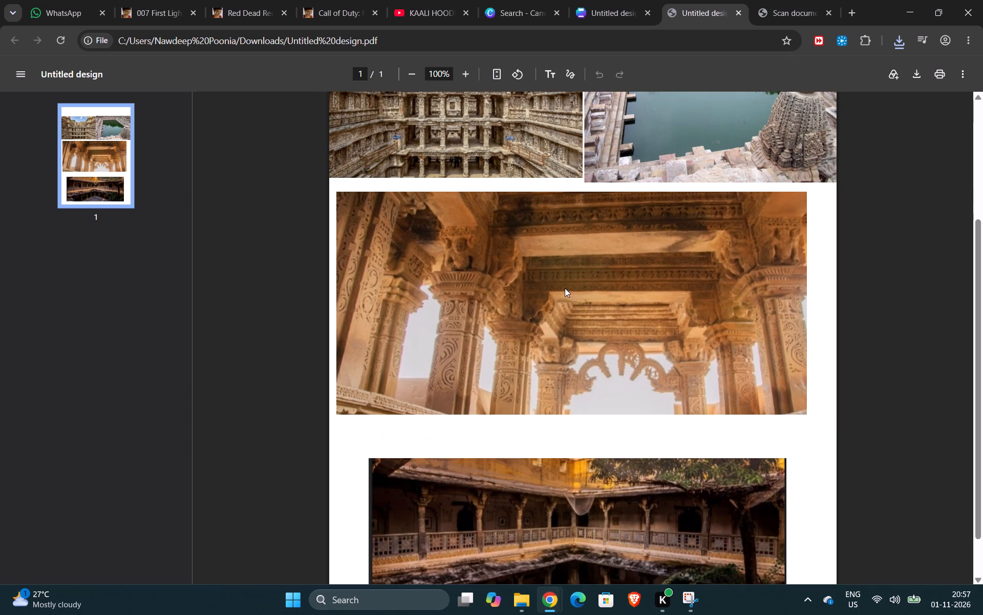
{"action": "left_click", "coordinate": [565, 288]}
Back in the Canva design, move the green-pool photo aside and place the terraced stepwell photo in the page's top-left corner.
{"action": "left_click", "coordinate": [591, 0]}
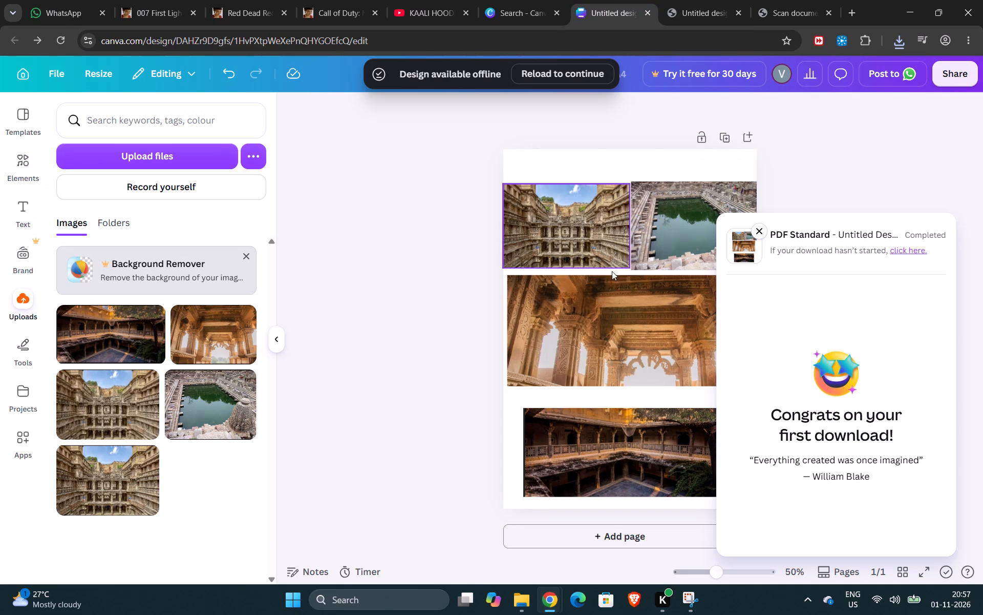
{"action": "left_click", "coordinate": [404, 187]}
{"action": "left_click", "coordinate": [526, 200]}
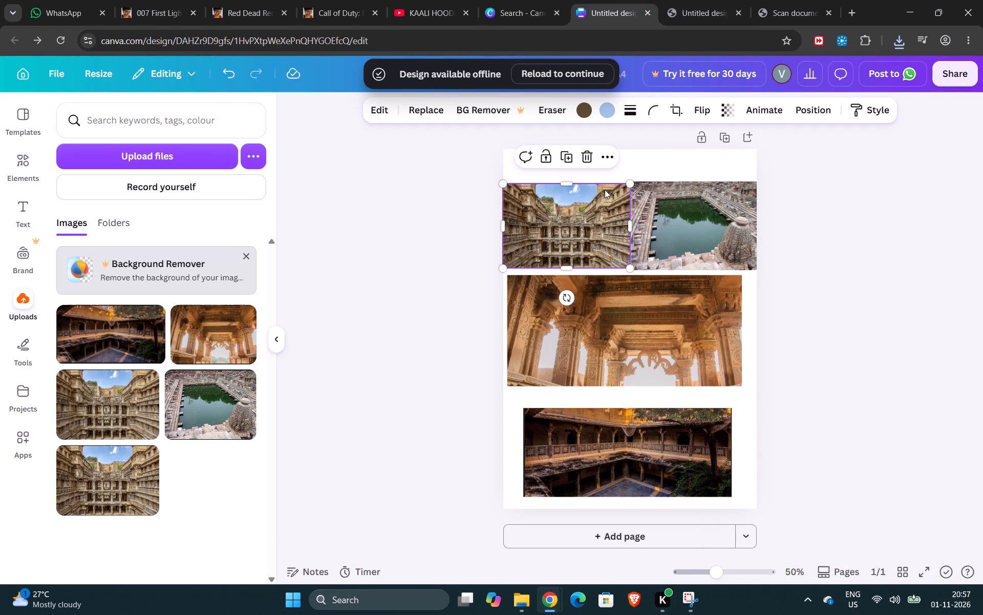
{"action": "left_click_drag", "start_coordinate": [685, 208], "coordinate": [699, 400]}
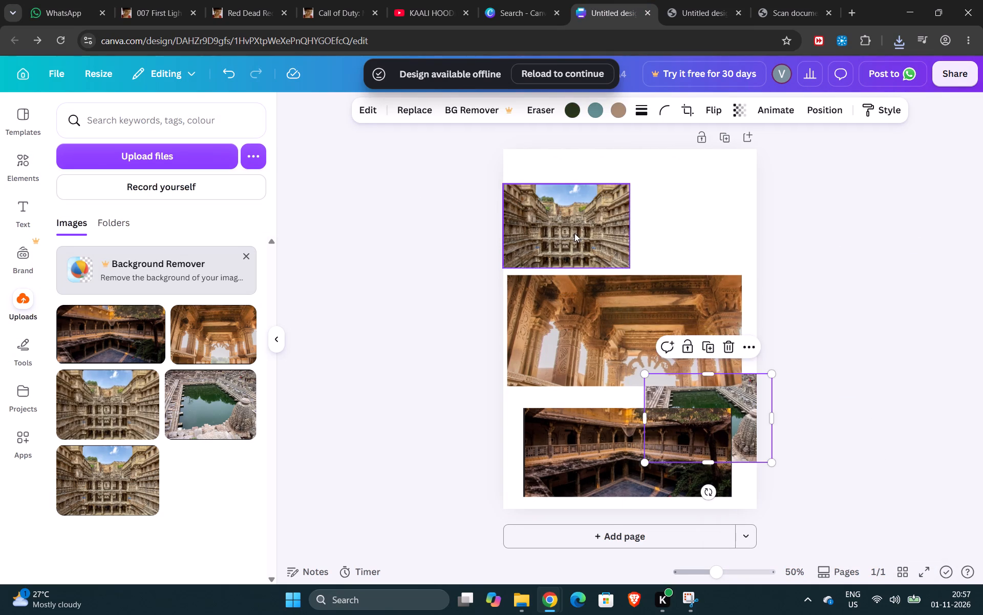
{"action": "left_click_drag", "start_coordinate": [574, 231], "coordinate": [638, 199]}
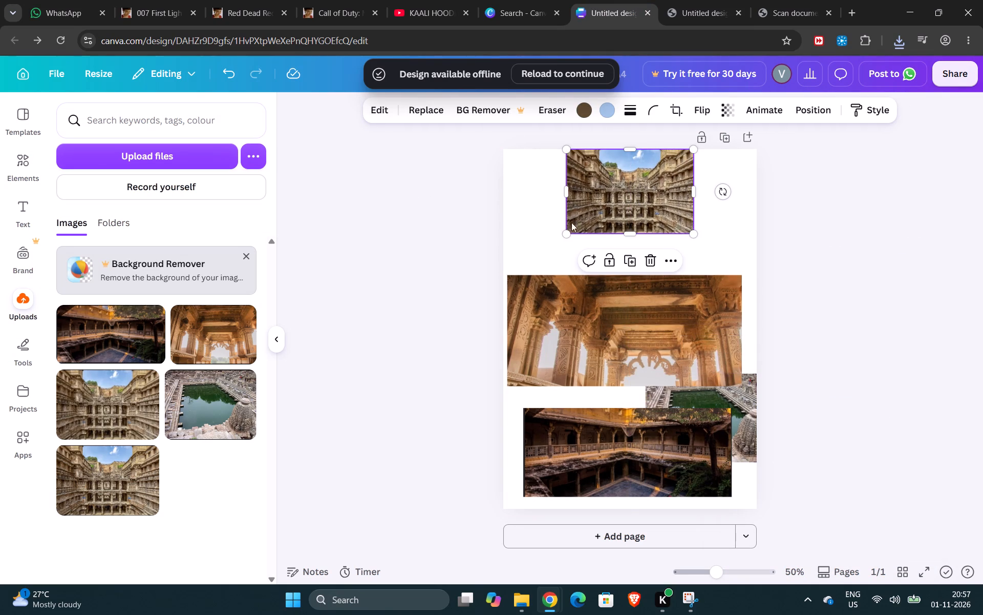
{"action": "left_click", "coordinate": [567, 232]}
{"action": "left_click_drag", "start_coordinate": [620, 192], "coordinate": [550, 198]}
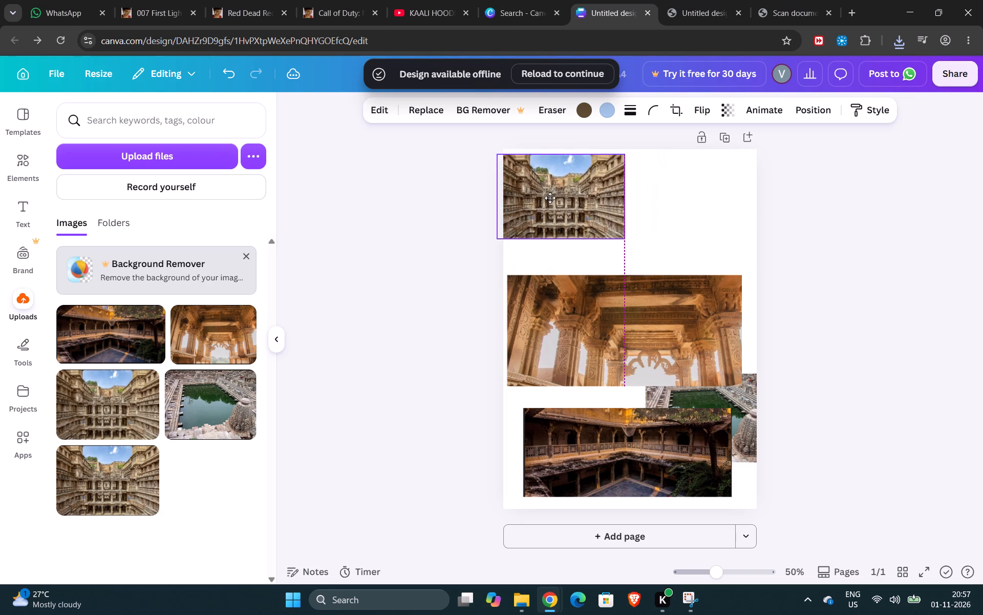
{"action": "left_click_drag", "start_coordinate": [550, 198], "coordinate": [558, 191]}
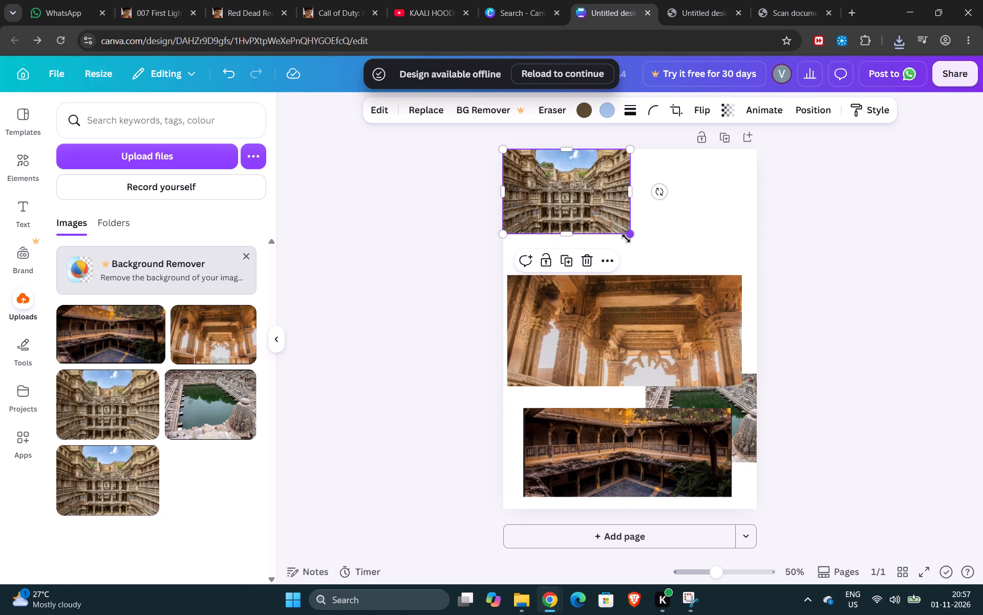
Place the green-pool stepwell photo in the page's top-right corner, directly beside the terraced stepwell photo.
{"action": "left_click_drag", "start_coordinate": [753, 403], "coordinate": [692, 256]}
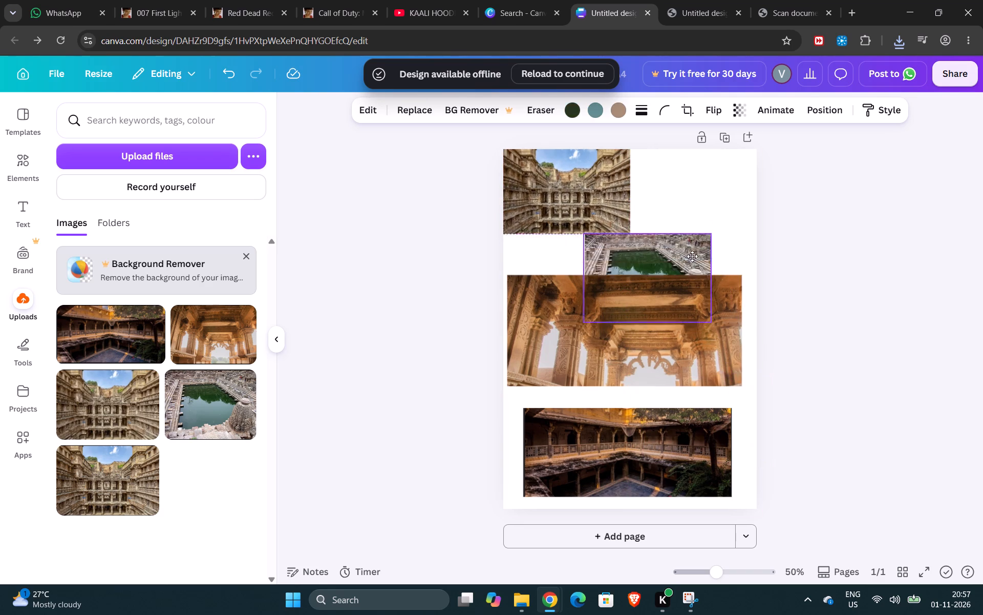
{"action": "left_click_drag", "start_coordinate": [692, 256], "coordinate": [736, 176]}
{"action": "left_click_drag", "start_coordinate": [716, 191], "coordinate": [721, 193]}
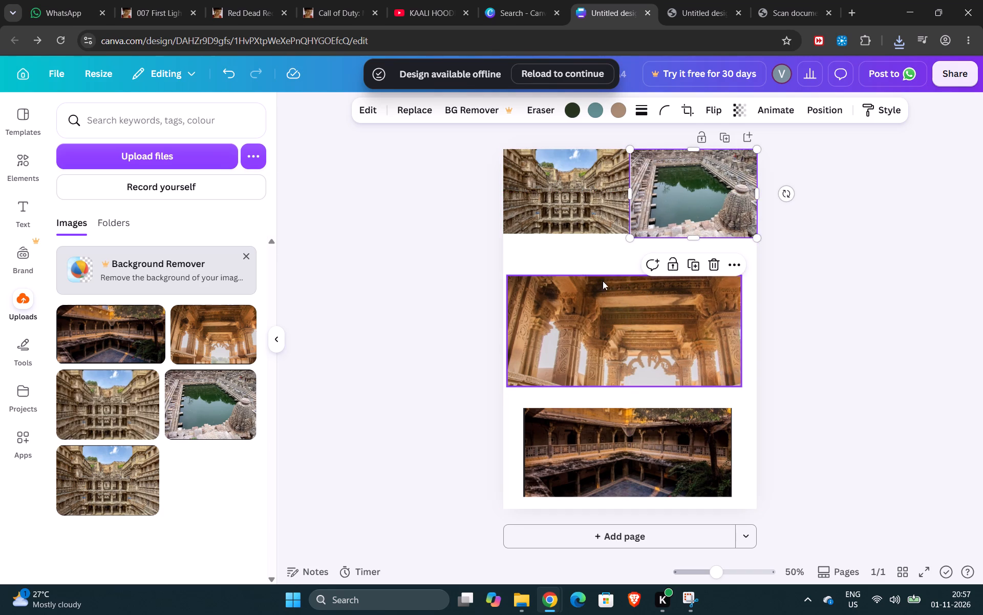
Move the carved-pillar photo up just below the two stepwell photos and enlarge it to the page's full width.
{"action": "left_click_drag", "start_coordinate": [606, 295], "coordinate": [604, 264]}
{"action": "left_click_drag", "start_coordinate": [736, 354], "coordinate": [753, 360]}
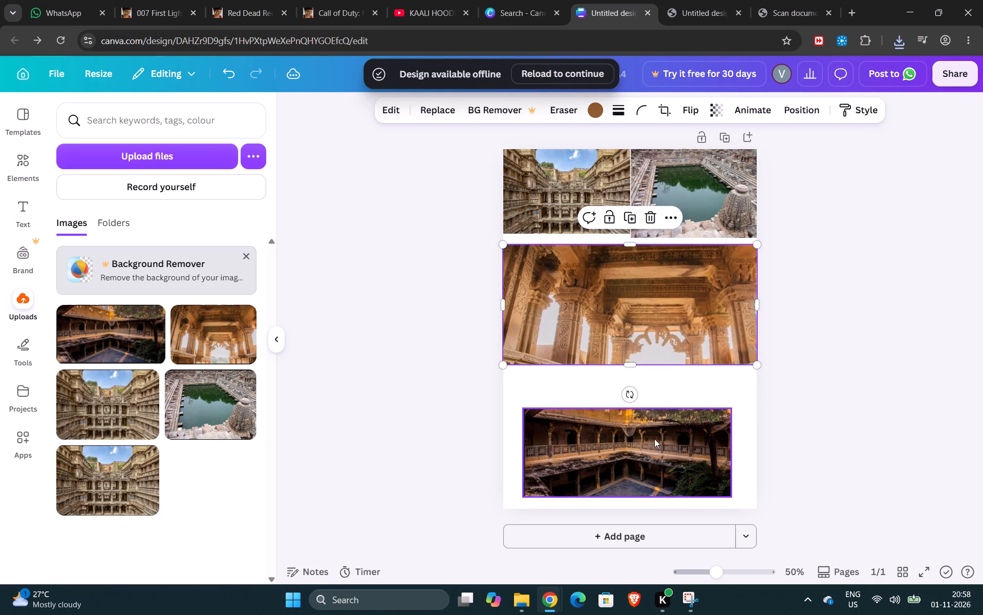
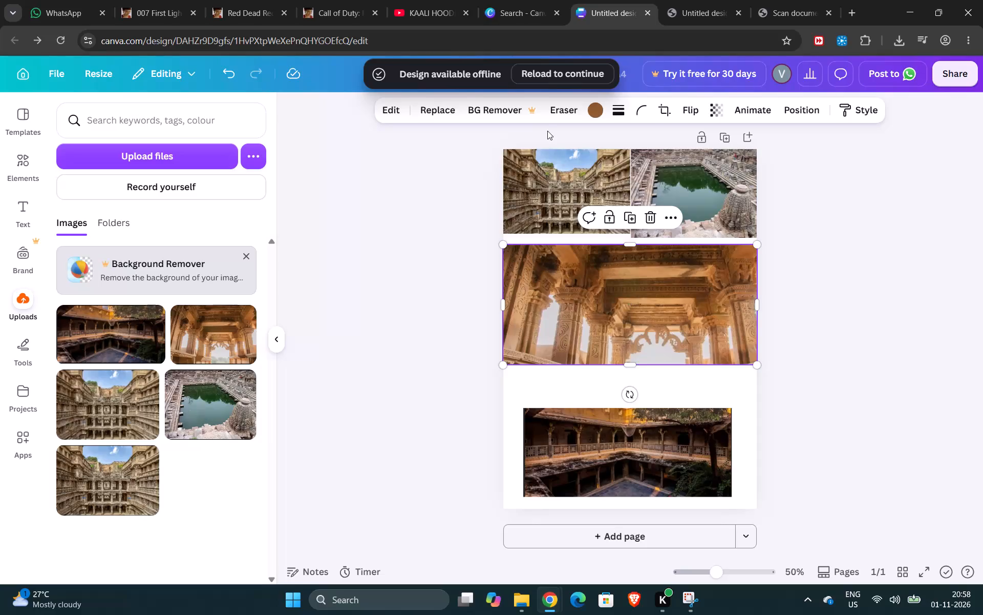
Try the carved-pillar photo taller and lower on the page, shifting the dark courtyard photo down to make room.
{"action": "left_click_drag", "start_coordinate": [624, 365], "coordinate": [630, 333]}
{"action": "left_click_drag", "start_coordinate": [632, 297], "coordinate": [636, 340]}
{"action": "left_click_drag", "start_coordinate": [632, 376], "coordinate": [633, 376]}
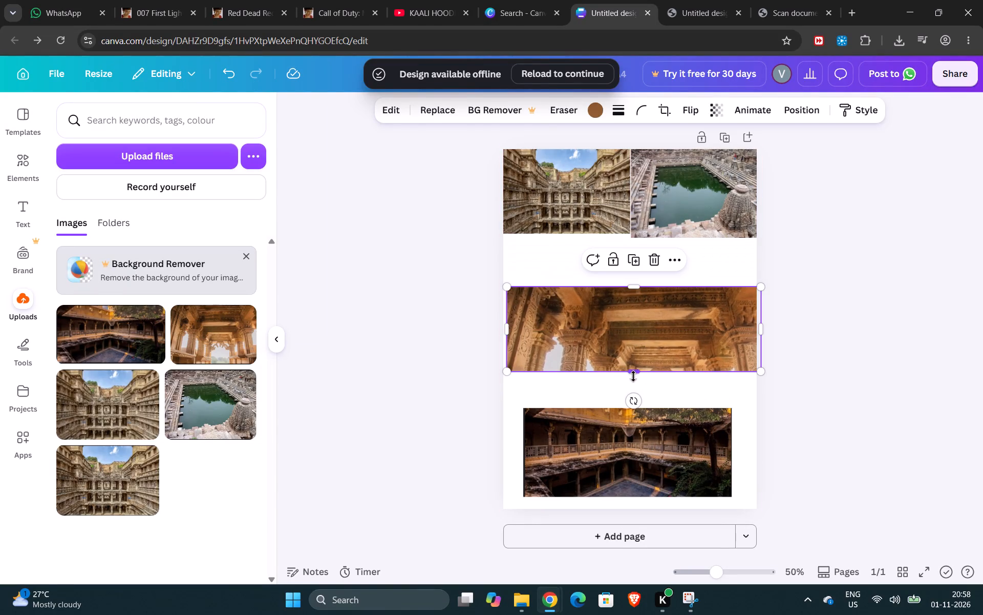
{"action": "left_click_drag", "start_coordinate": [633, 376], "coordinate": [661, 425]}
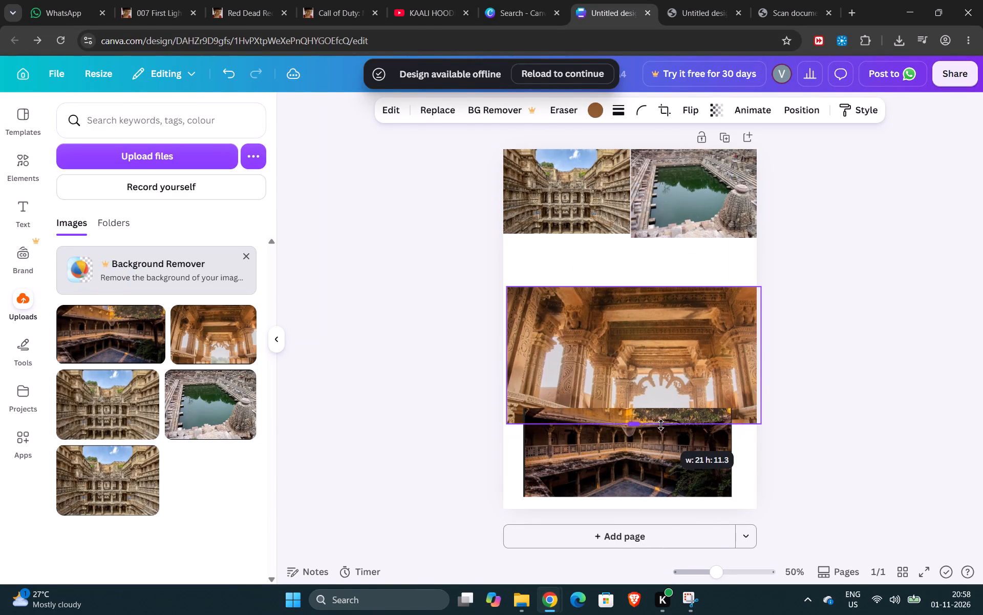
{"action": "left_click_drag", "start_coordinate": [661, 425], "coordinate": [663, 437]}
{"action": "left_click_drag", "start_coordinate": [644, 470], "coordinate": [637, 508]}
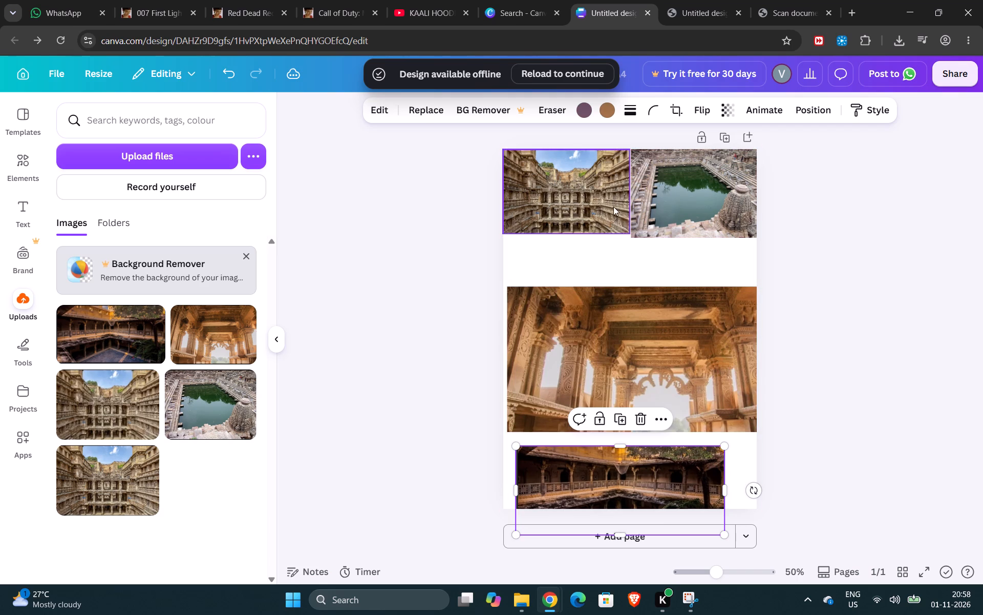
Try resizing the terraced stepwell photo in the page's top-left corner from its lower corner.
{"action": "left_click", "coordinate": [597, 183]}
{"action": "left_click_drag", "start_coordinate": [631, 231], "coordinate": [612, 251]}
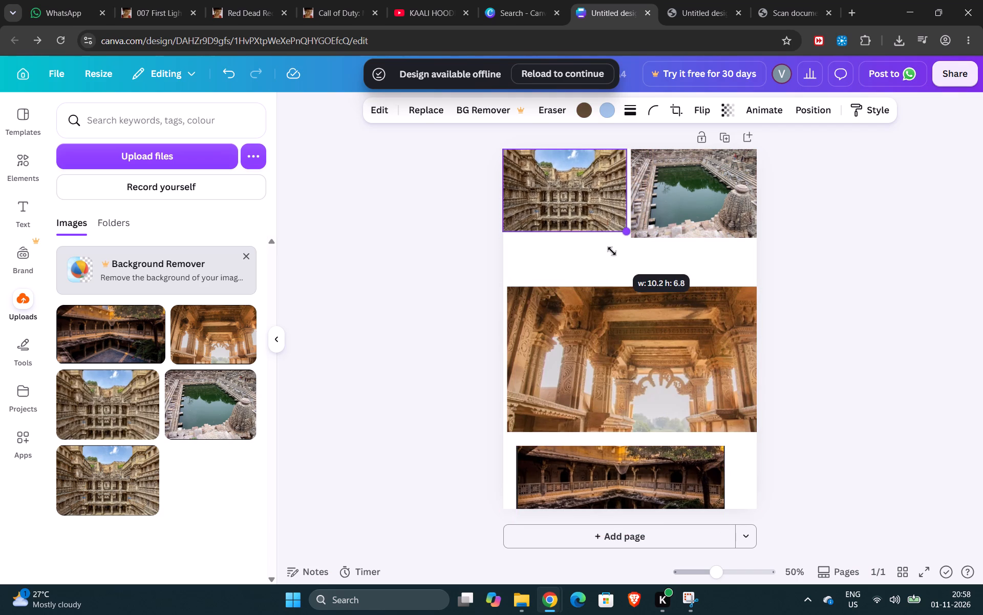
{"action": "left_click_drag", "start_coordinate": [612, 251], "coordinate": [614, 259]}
Shrink the carved-pillar photo, then refit it across the page's full width directly beneath the two stepwell photos.
{"action": "left_click_drag", "start_coordinate": [650, 396], "coordinate": [644, 374]}
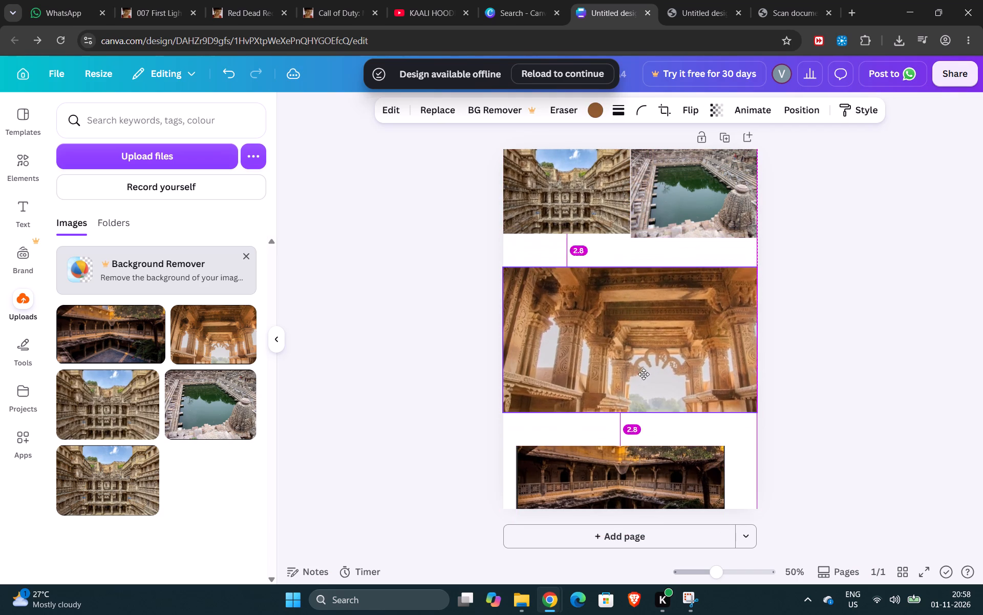
{"action": "left_click_drag", "start_coordinate": [644, 374], "coordinate": [640, 376]}
{"action": "left_click_drag", "start_coordinate": [751, 416], "coordinate": [693, 378]}
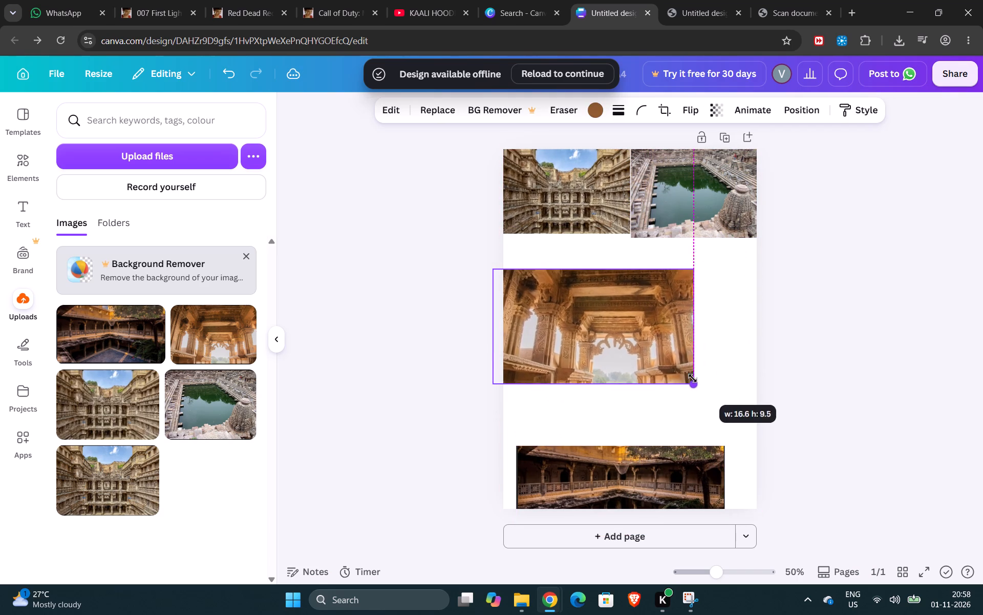
{"action": "left_click_drag", "start_coordinate": [693, 378], "coordinate": [680, 368]}
{"action": "left_click_drag", "start_coordinate": [639, 329], "coordinate": [680, 308]}
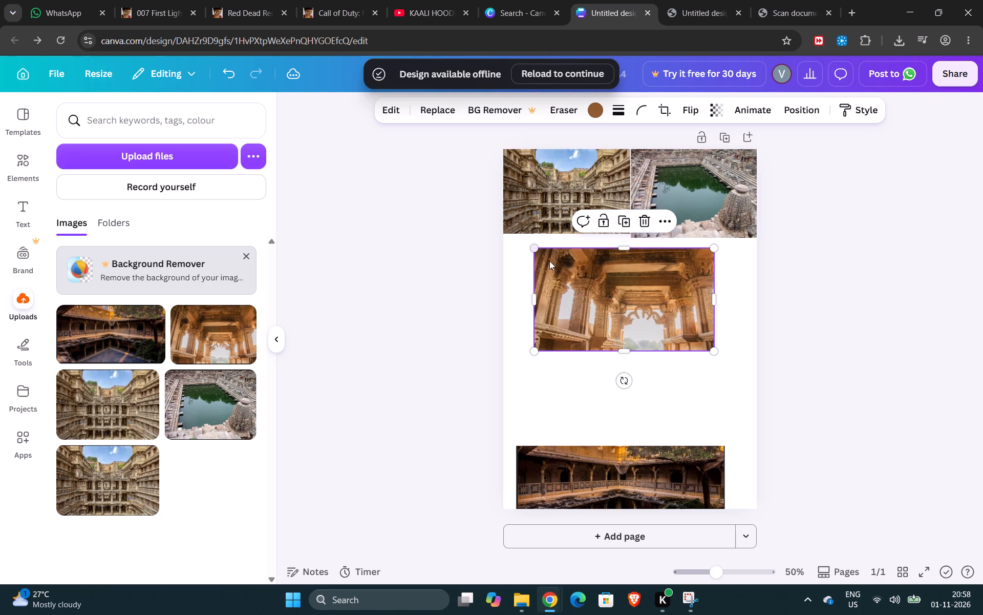
{"action": "left_click_drag", "start_coordinate": [532, 252], "coordinate": [502, 265]}
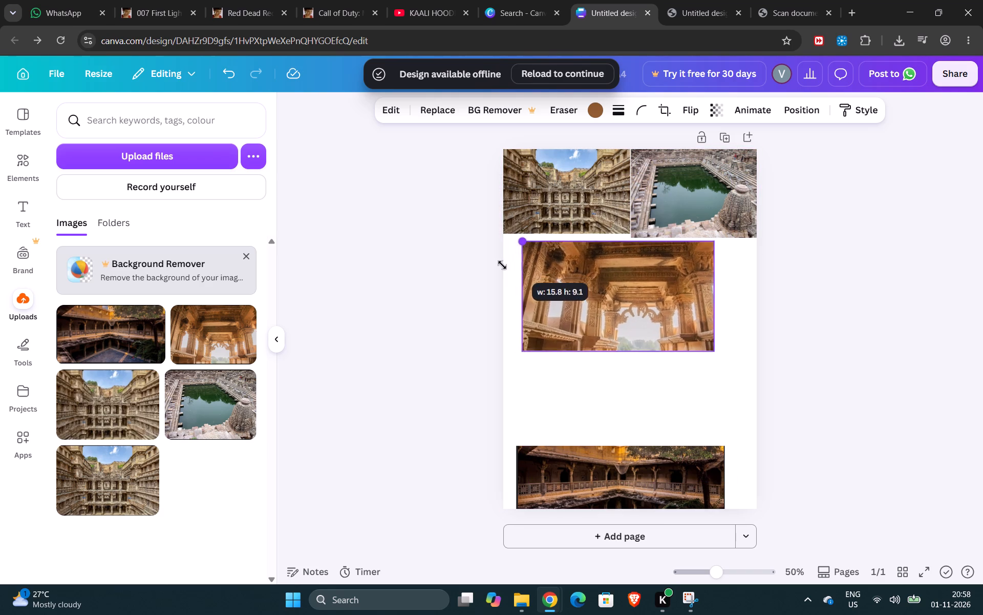
{"action": "left_click_drag", "start_coordinate": [502, 265], "coordinate": [498, 270]}
{"action": "left_click_drag", "start_coordinate": [515, 293], "coordinate": [495, 291]}
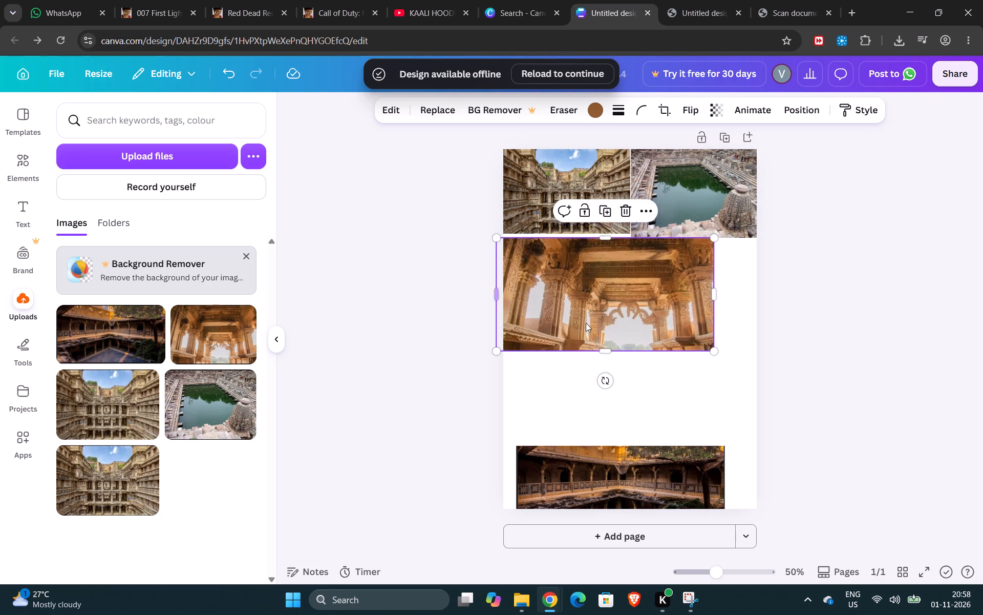
{"action": "left_click_drag", "start_coordinate": [717, 291], "coordinate": [756, 303]}
{"action": "left_click", "coordinate": [650, 282]}
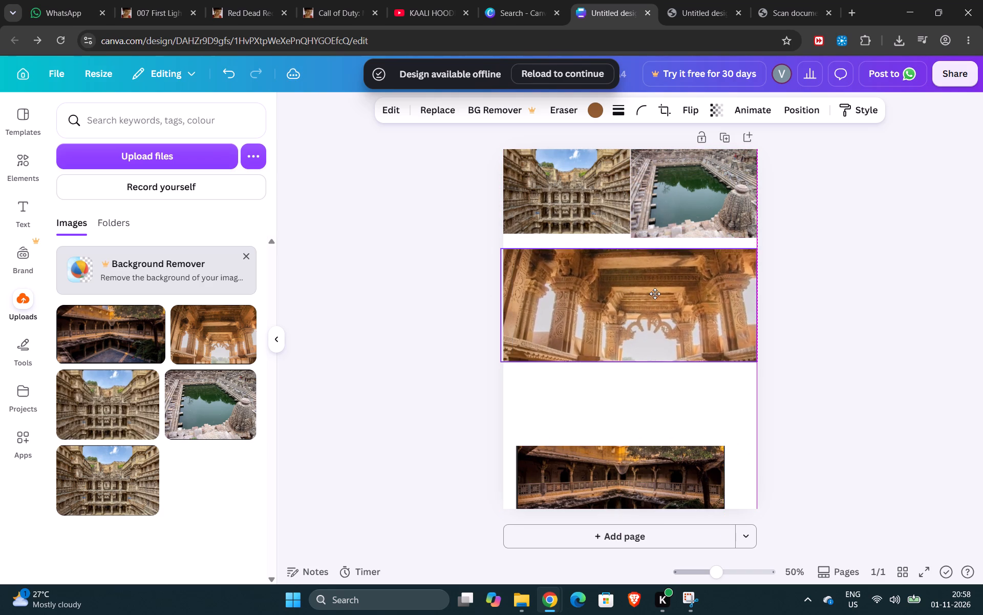
Place the dark courtyard photo just below the carved-pillar photo, enlarged to the page's full width and made taller.
{"action": "left_click_drag", "start_coordinate": [619, 455], "coordinate": [632, 387]}
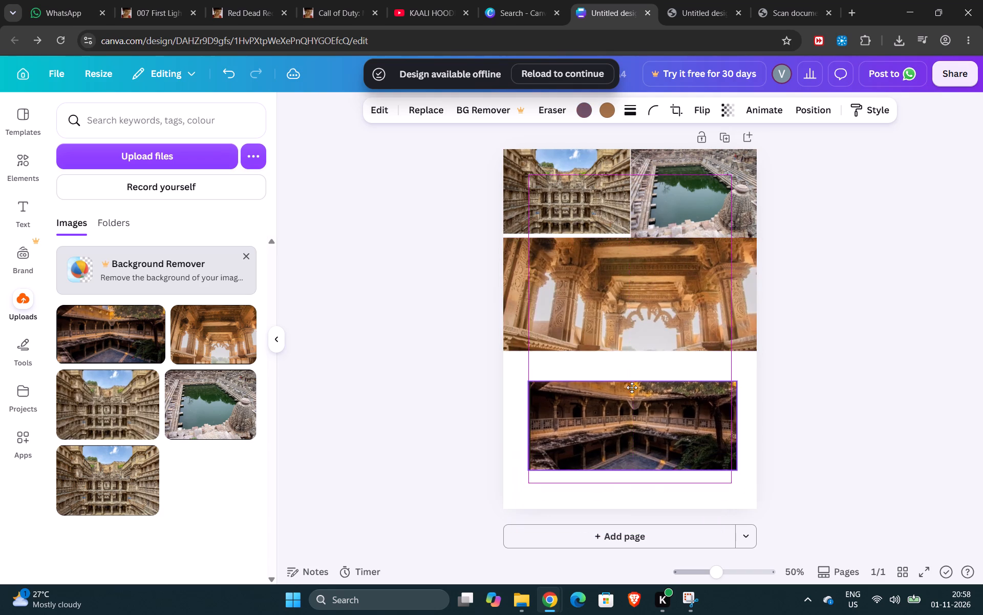
{"action": "left_click_drag", "start_coordinate": [632, 387], "coordinate": [629, 375]}
{"action": "left_click_drag", "start_coordinate": [526, 370], "coordinate": [505, 362]}
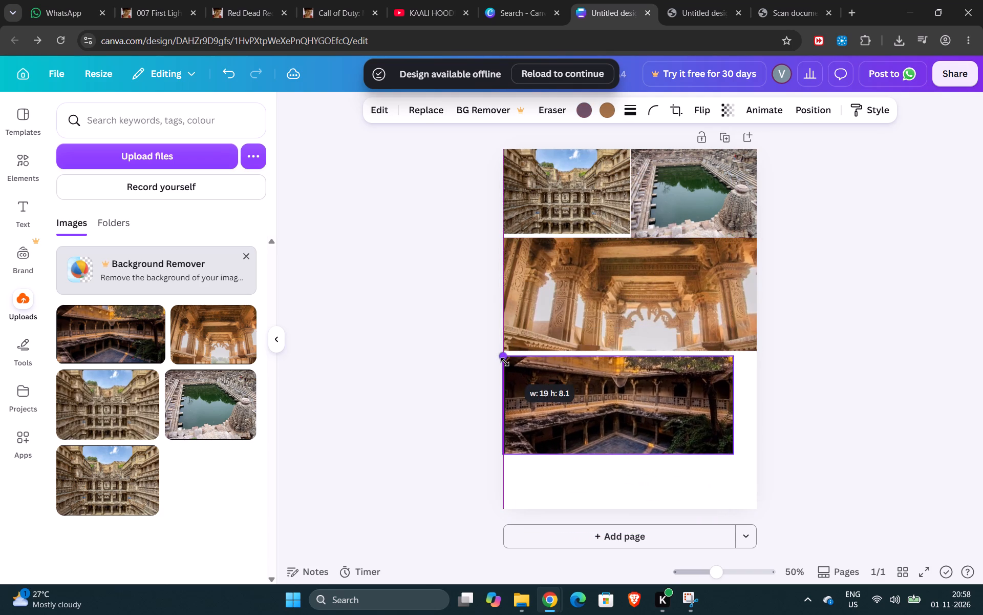
{"action": "left_click_drag", "start_coordinate": [505, 362], "coordinate": [505, 362]}
{"action": "left_click_drag", "start_coordinate": [730, 448], "coordinate": [738, 462]}
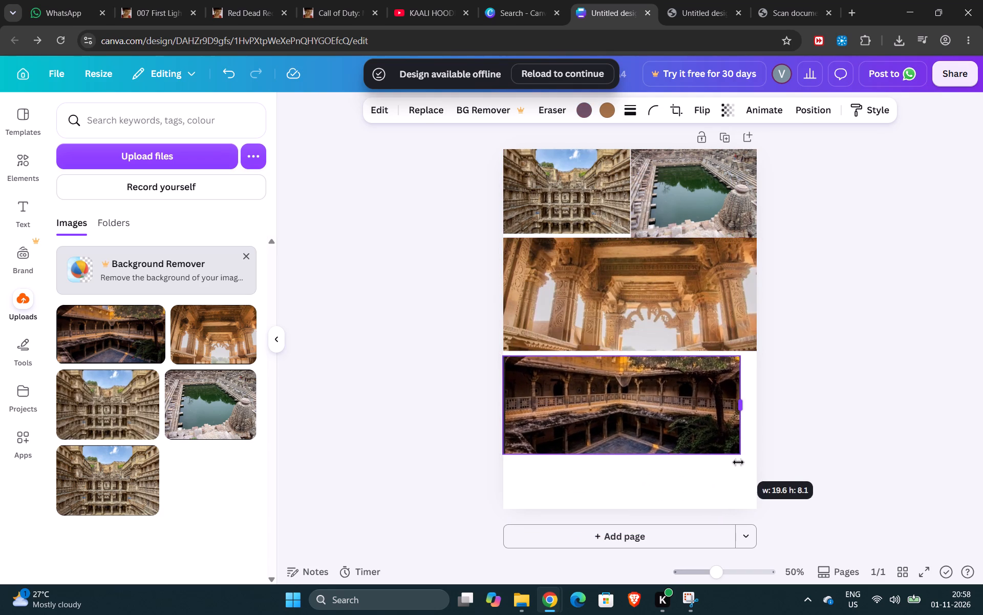
{"action": "left_click_drag", "start_coordinate": [738, 462], "coordinate": [751, 471]}
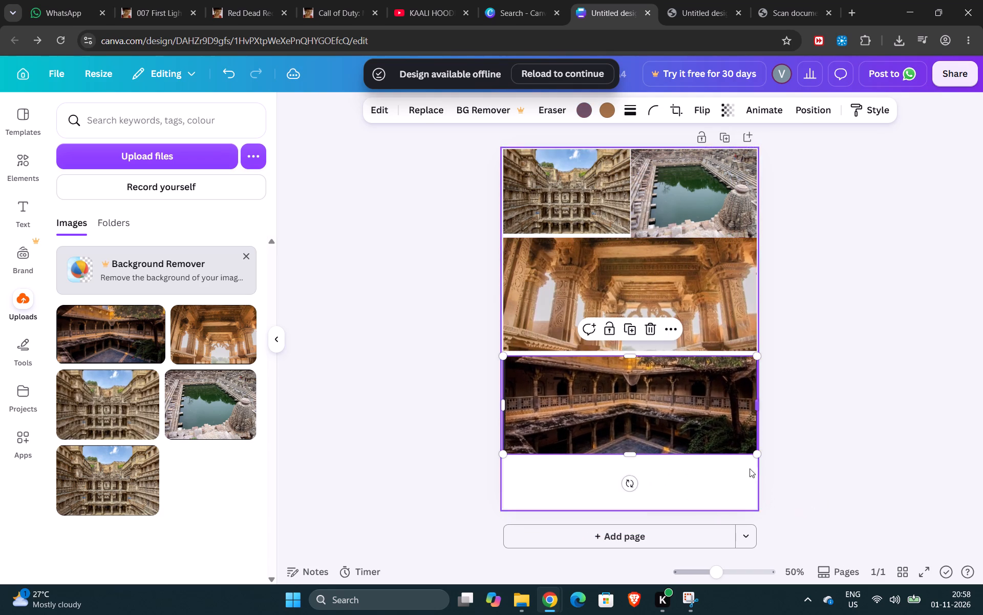
{"action": "left_click_drag", "start_coordinate": [635, 453], "coordinate": [638, 479]}
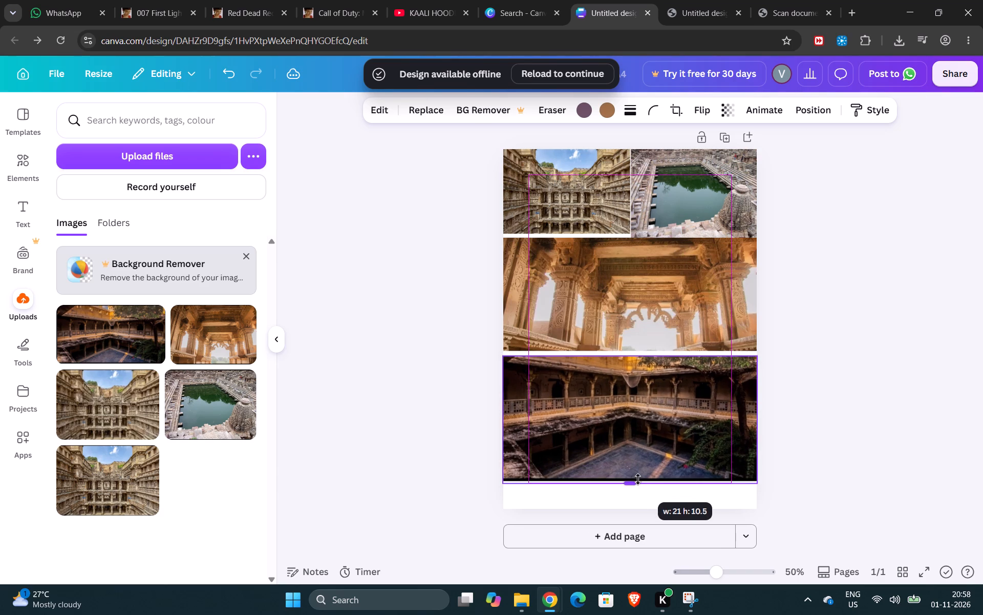
{"action": "left_click_drag", "start_coordinate": [638, 479], "coordinate": [642, 466]}
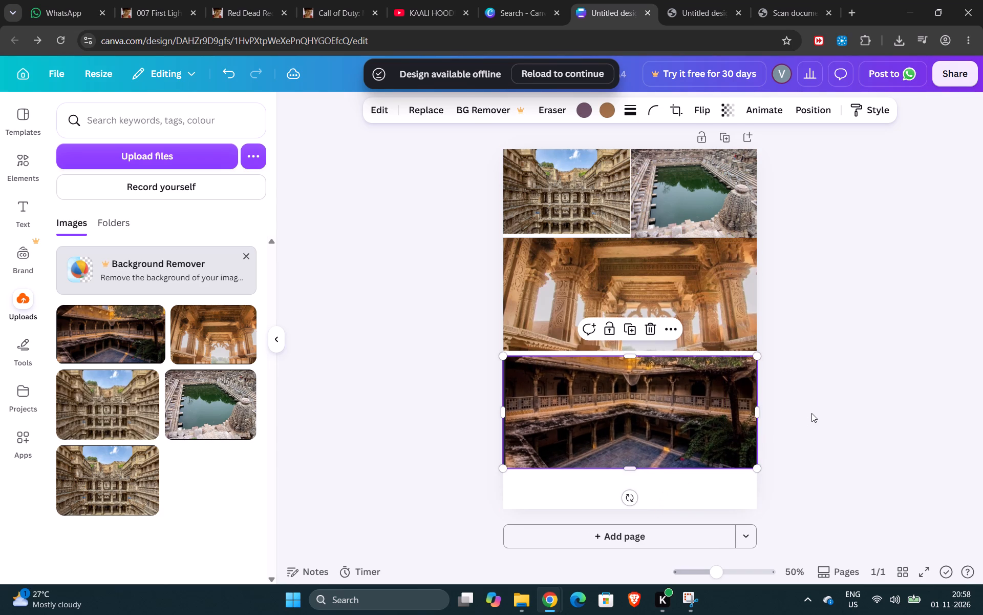
Lower the courtyard and carved-pillar photos slightly so white gaps separate the collage's three rows.
{"action": "left_click_drag", "start_coordinate": [638, 413], "coordinate": [636, 426]}
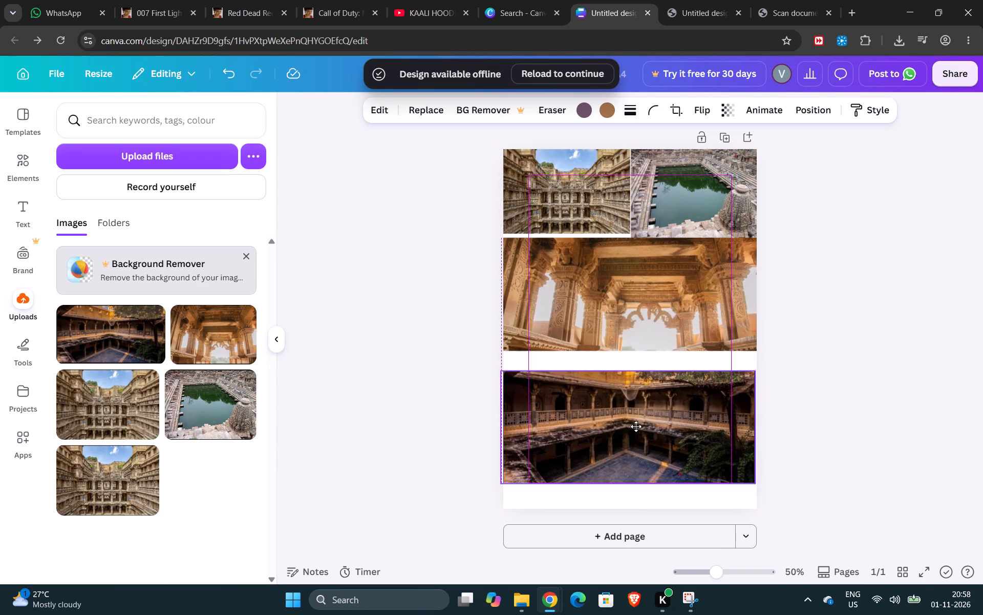
{"action": "left_click_drag", "start_coordinate": [636, 426], "coordinate": [636, 435]}
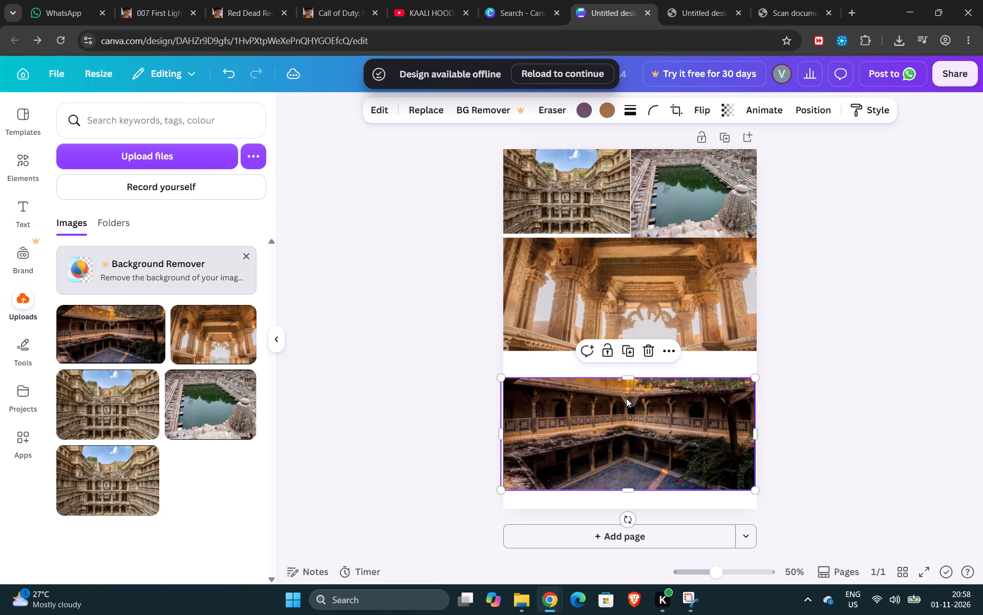
{"action": "left_click_drag", "start_coordinate": [636, 291], "coordinate": [636, 298]}
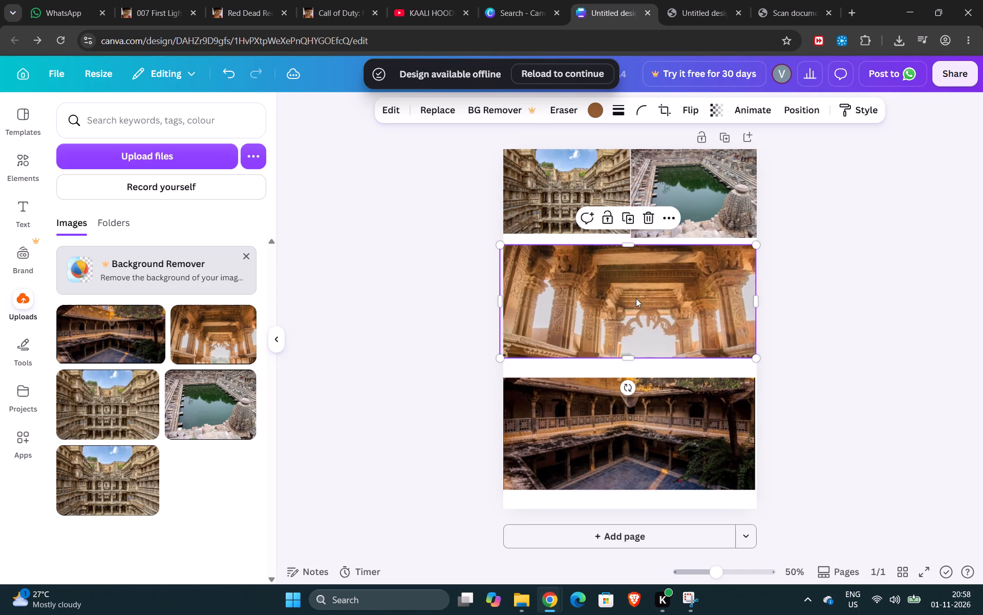
{"action": "left_click_drag", "start_coordinate": [636, 298], "coordinate": [633, 303]}
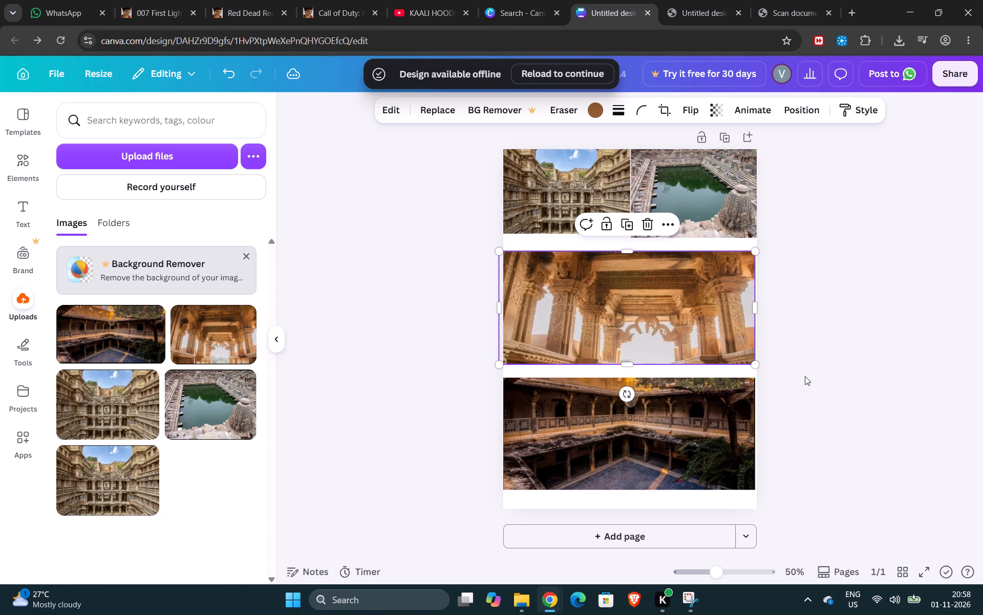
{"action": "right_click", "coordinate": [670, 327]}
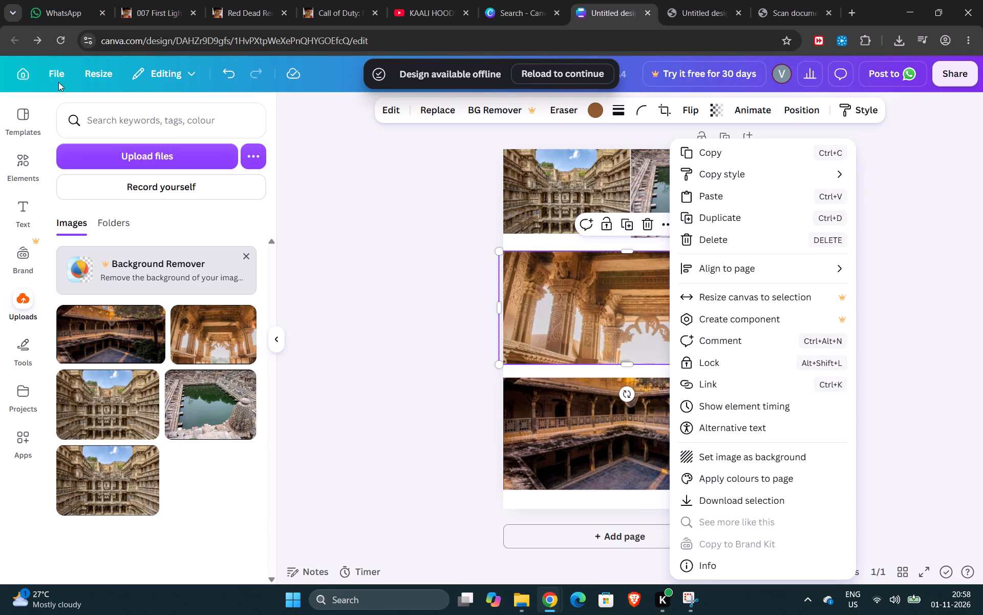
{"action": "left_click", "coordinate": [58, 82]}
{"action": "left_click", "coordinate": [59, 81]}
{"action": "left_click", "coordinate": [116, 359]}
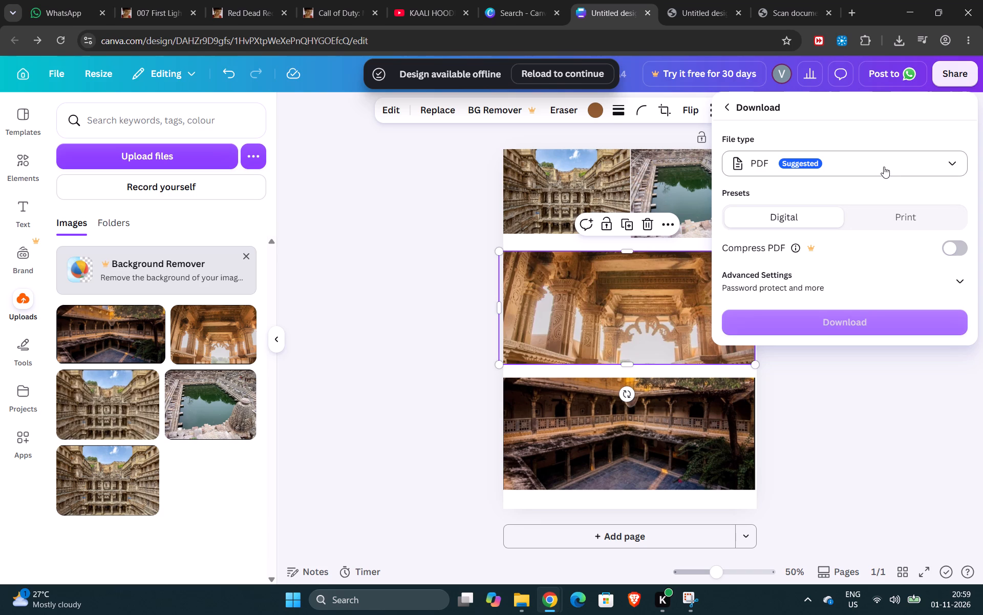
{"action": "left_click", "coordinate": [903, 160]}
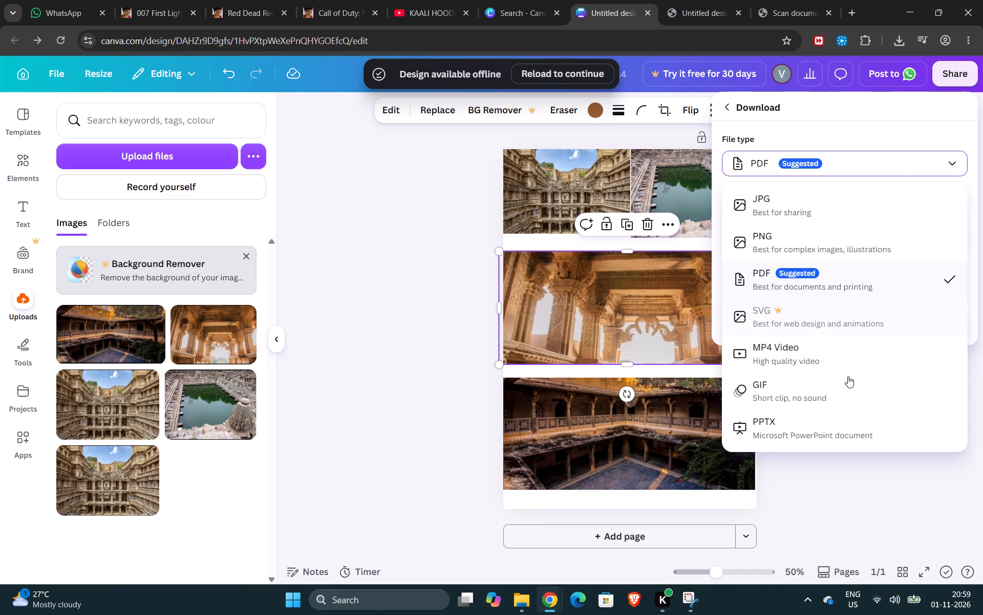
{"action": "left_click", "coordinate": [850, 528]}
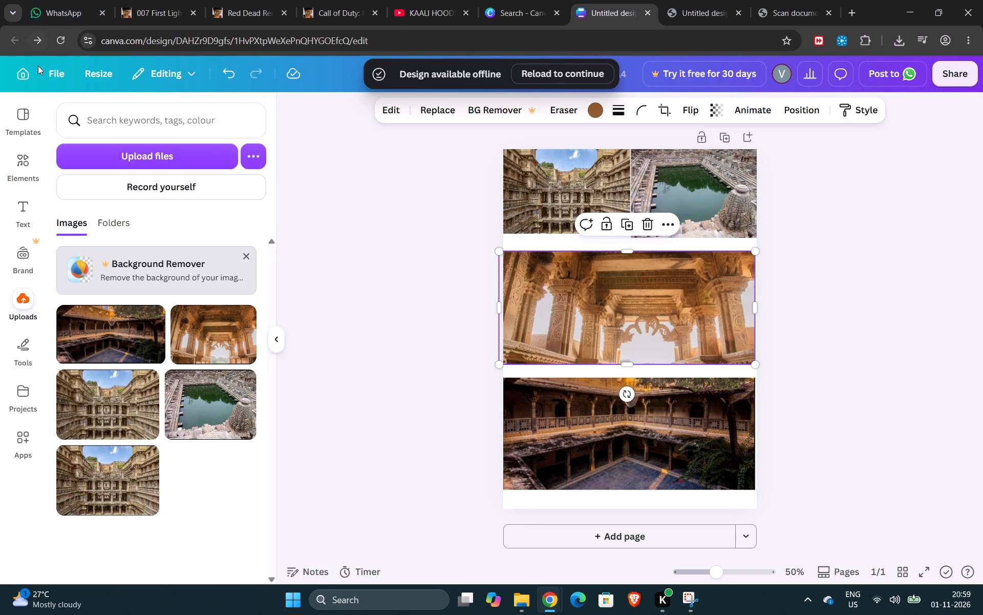
Download the revised collage design as a PDF.
{"action": "left_click", "coordinate": [48, 70]}
{"action": "left_click", "coordinate": [115, 370]}
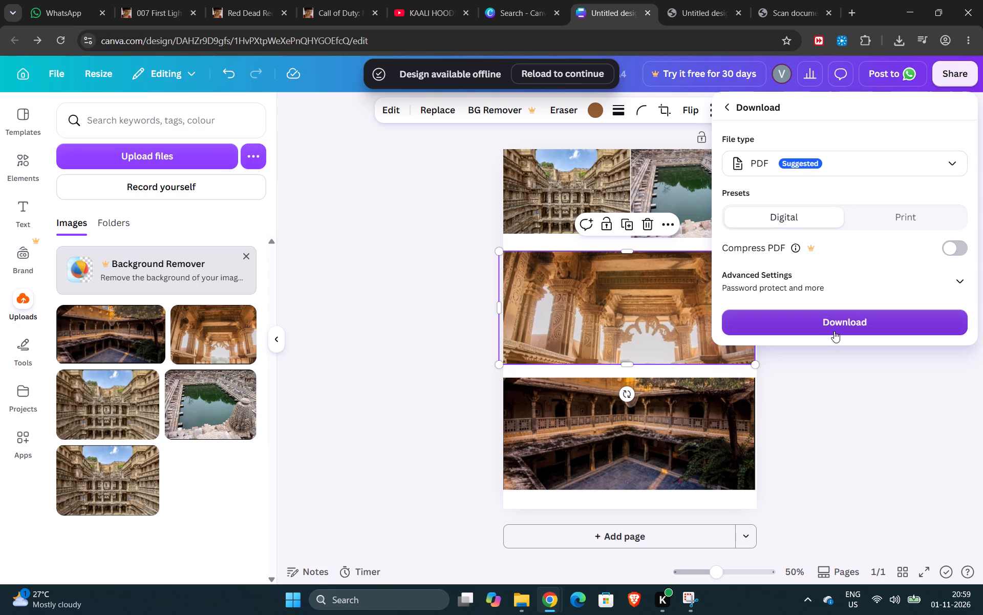
{"action": "left_click", "coordinate": [835, 331]}
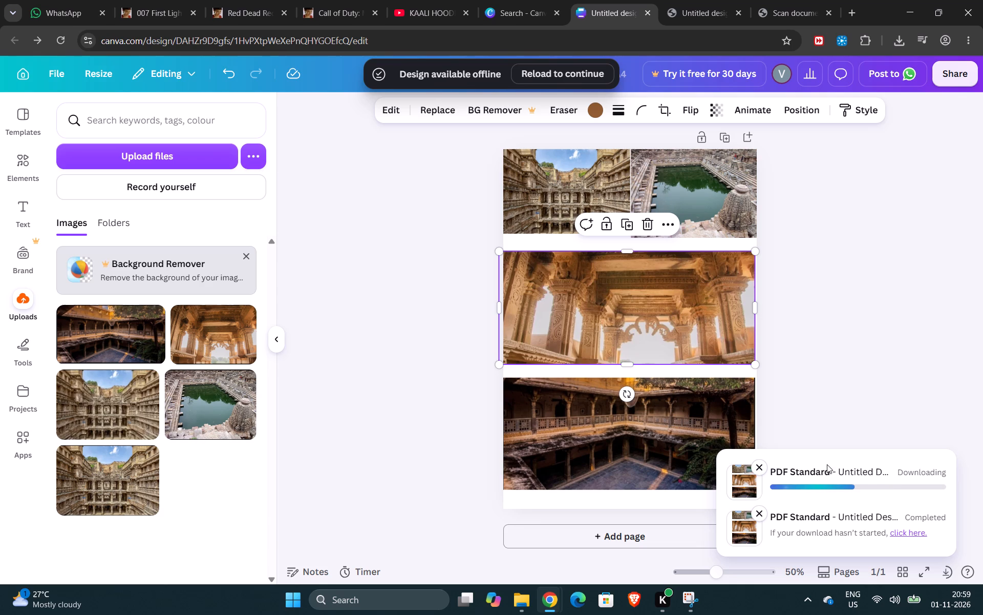
{"action": "left_click", "coordinate": [859, 466]}
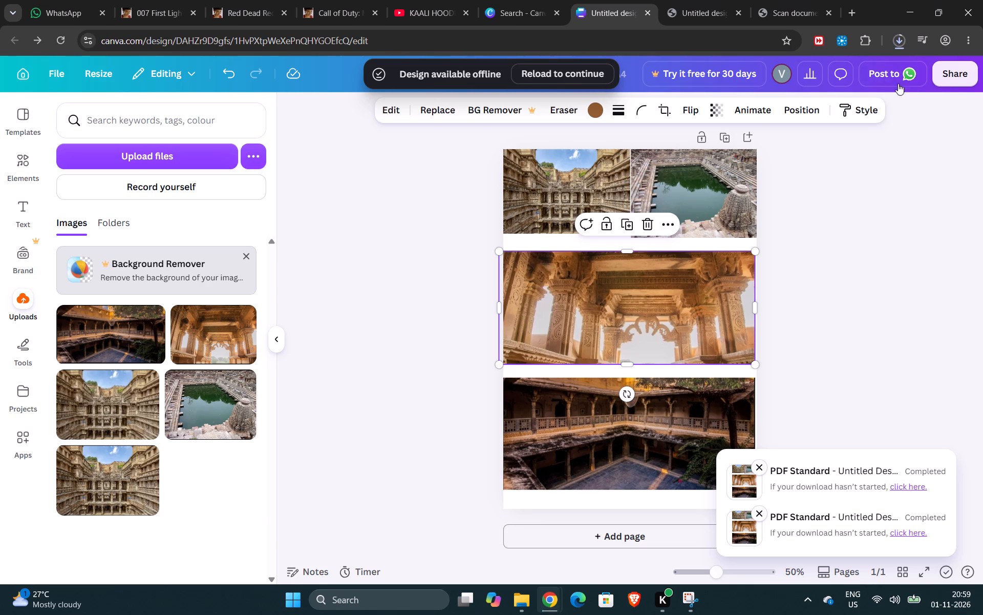
Show the newly downloaded Untitled design (1).pdf in its folder once the download is complete.
{"action": "left_click", "coordinate": [903, 38]}
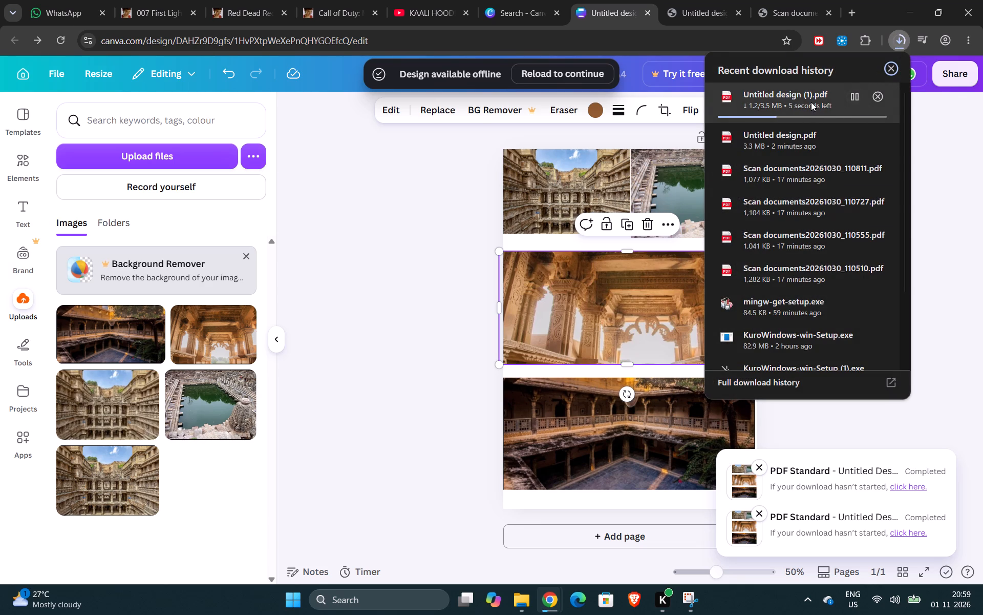
{"action": "right_click", "coordinate": [811, 102]}
{"action": "left_click", "coordinate": [793, 86]}
{"action": "right_click", "coordinate": [796, 97]}
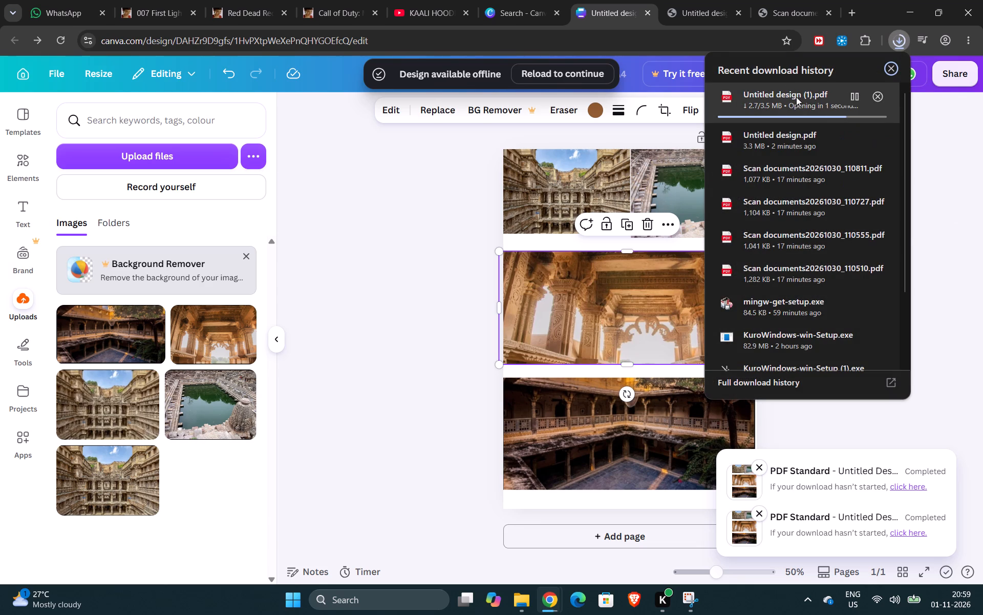
{"action": "left_click", "coordinate": [796, 97]}
{"action": "right_click", "coordinate": [796, 97]}
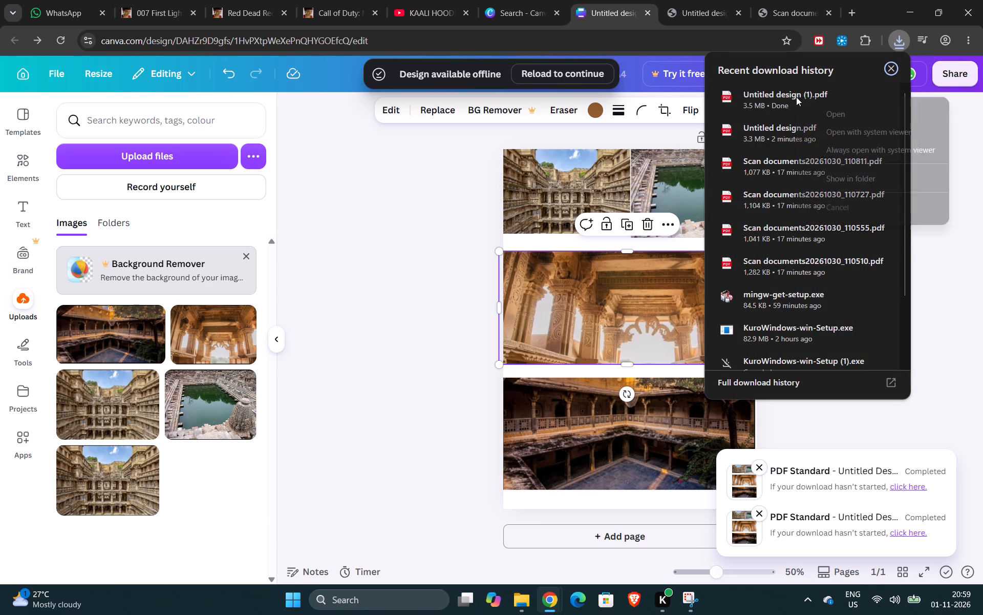
{"action": "left_click", "coordinate": [828, 185]}
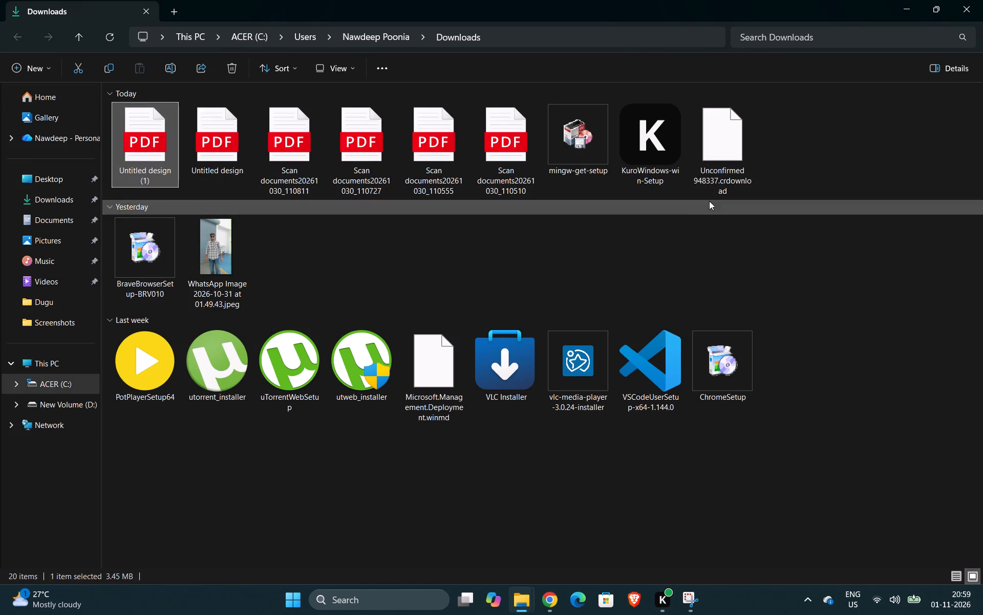
Open Untitled design (1).pdf from the Downloads folder in Microsoft Edge, just this once, to check the layout.
{"action": "double_click", "coordinate": [137, 128]}
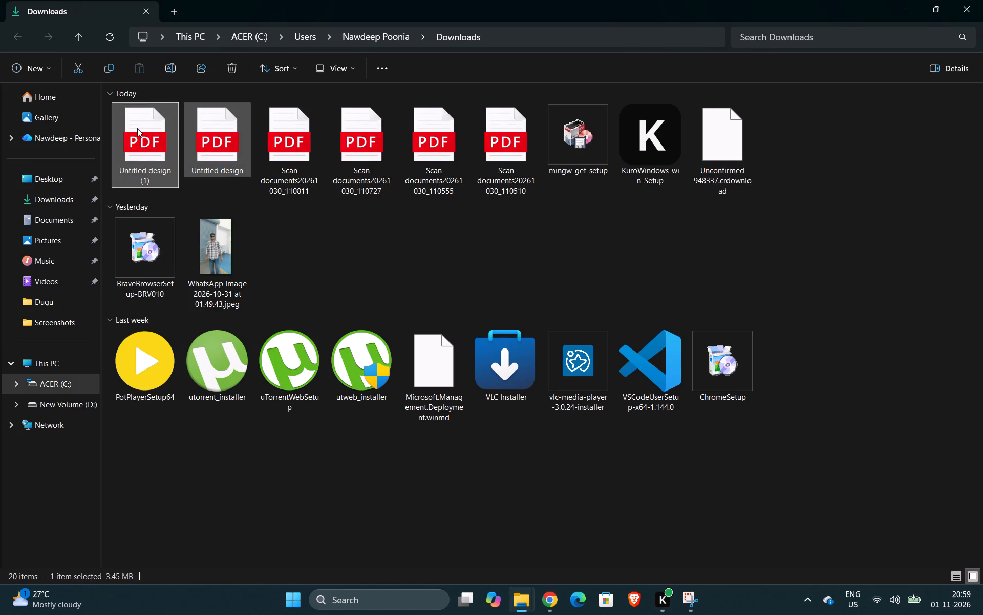
{"action": "left_click", "coordinate": [137, 128]}
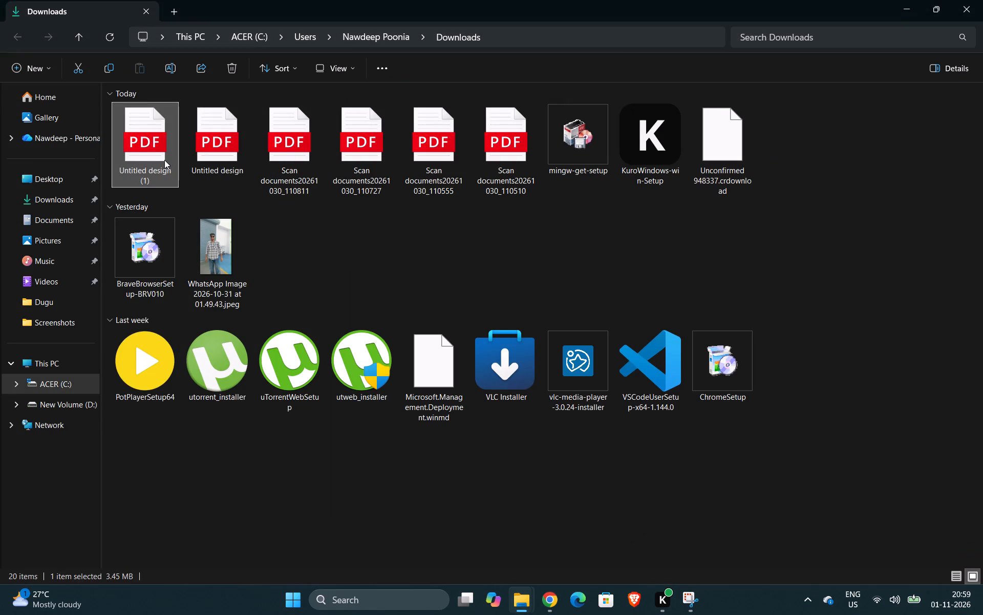
{"action": "double_click", "coordinate": [152, 145]}
{"action": "double_click", "coordinate": [153, 142]}
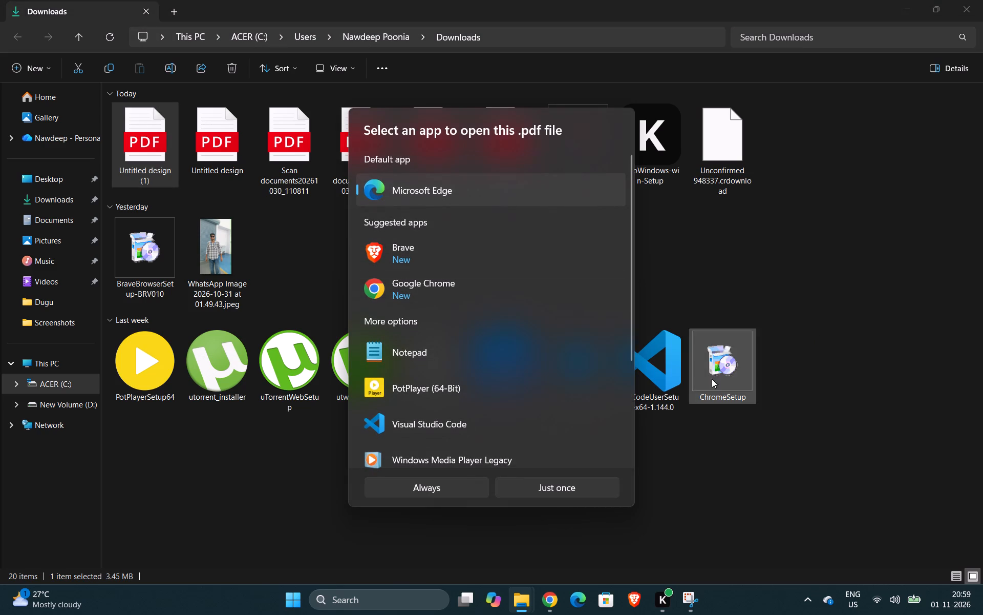
{"action": "left_click", "coordinate": [520, 491]}
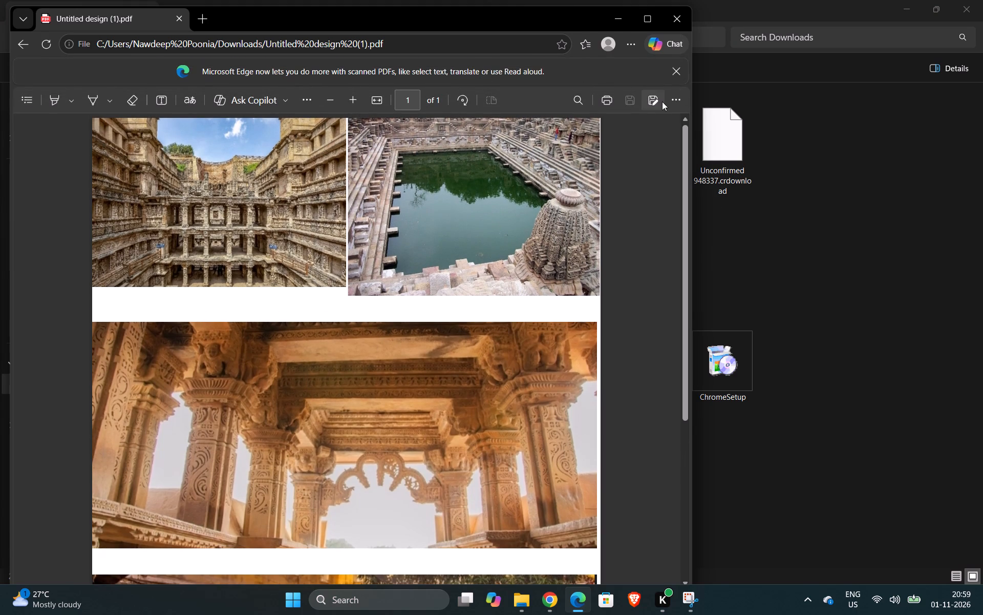
{"action": "left_click", "coordinate": [666, 101]}
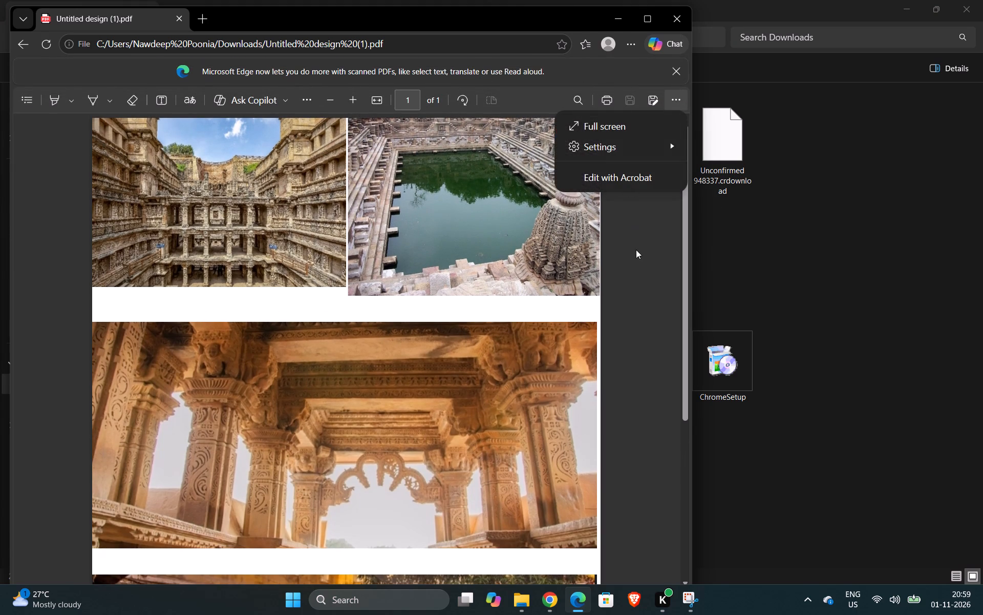
{"action": "left_click", "coordinate": [636, 250]}
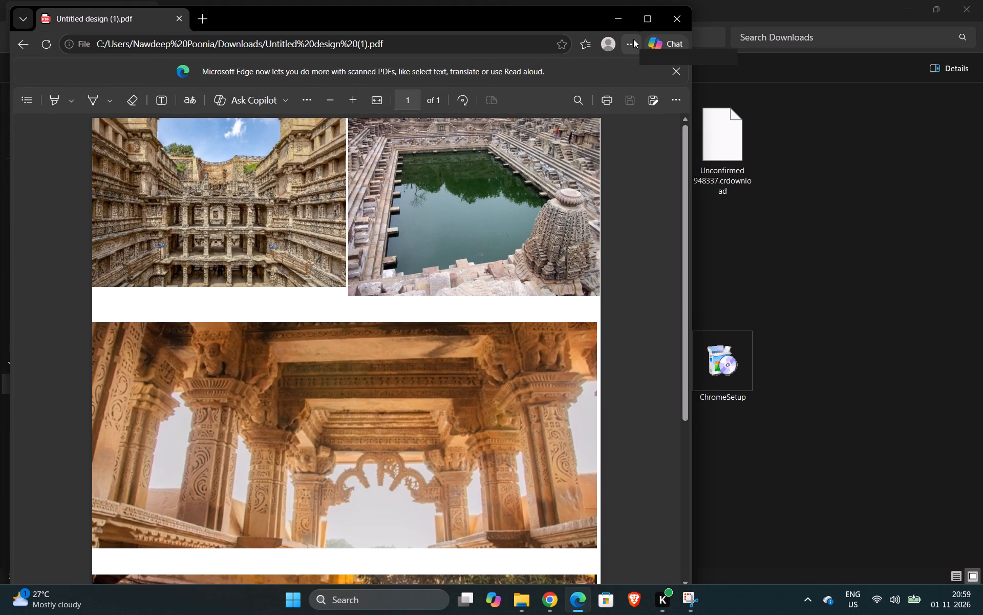
Close the Untitled design (1).pdf preview in Microsoft Edge and return to the Downloads folder with no file selected.
{"action": "left_click", "coordinate": [676, 11]}
{"action": "right_click", "coordinate": [130, 132]}
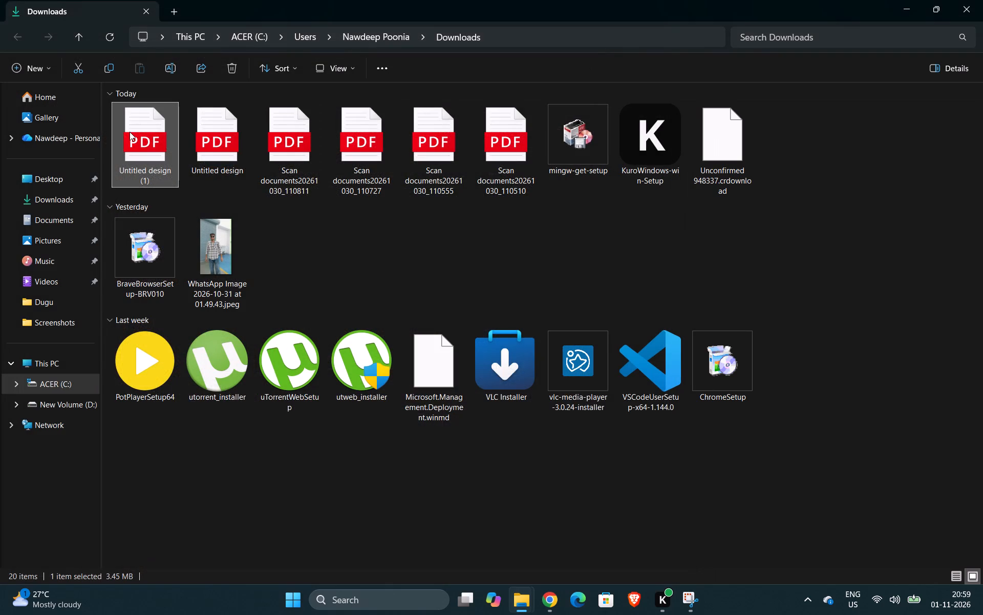
{"action": "left_click", "coordinate": [730, 545]}
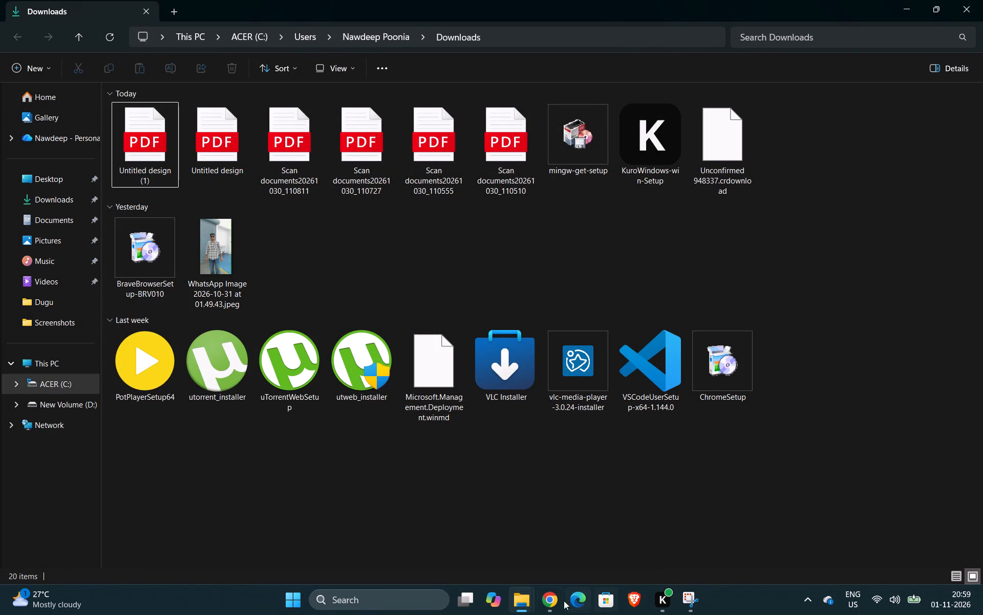
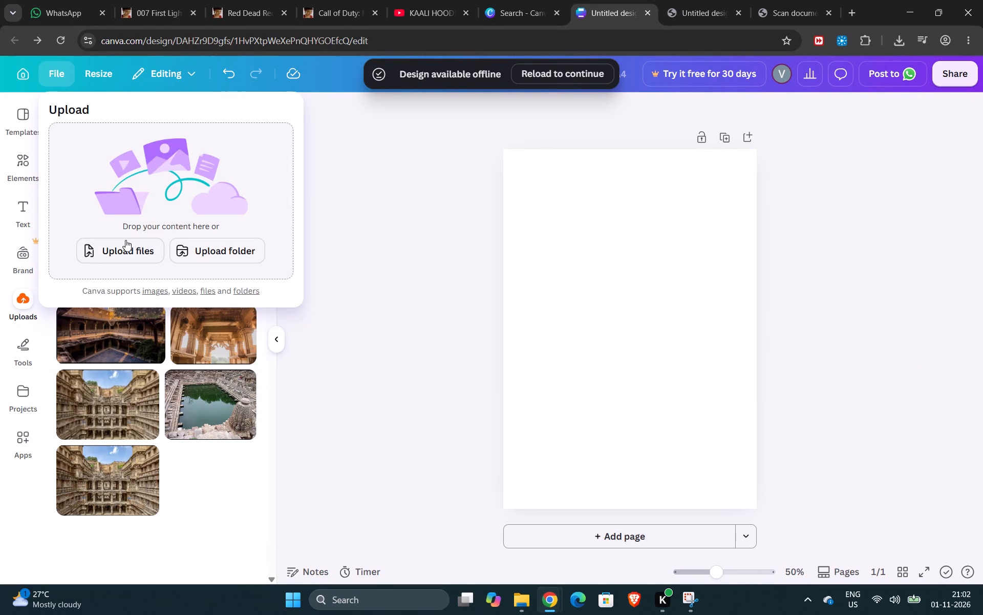
Start uploading files from the computer to the Uploads library for the new blank design.
{"action": "left_click", "coordinate": [117, 249]}
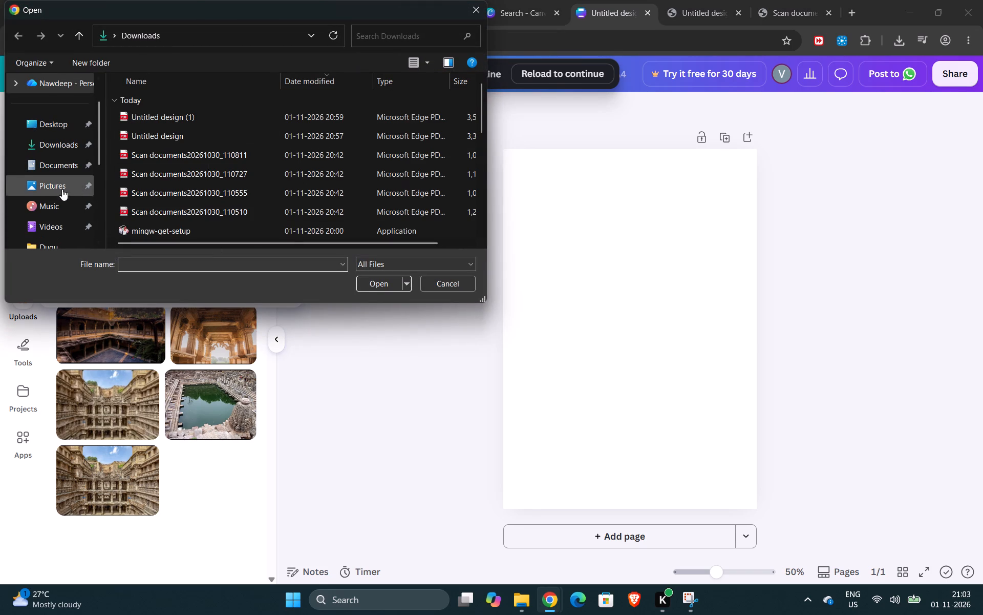
{"action": "left_click_drag", "start_coordinate": [98, 154], "coordinate": [102, 174]}
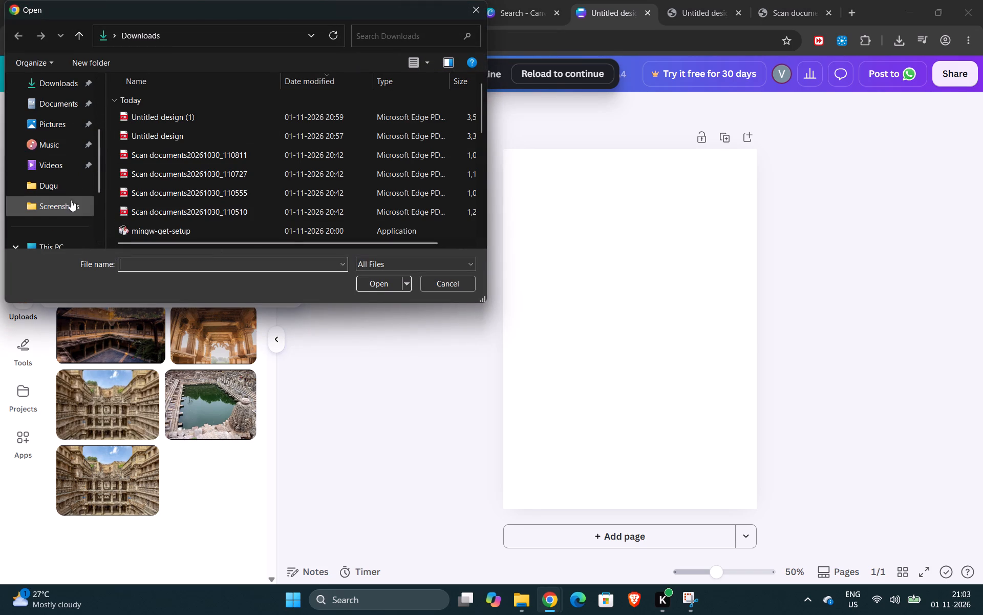
{"action": "left_click", "coordinate": [57, 104]}
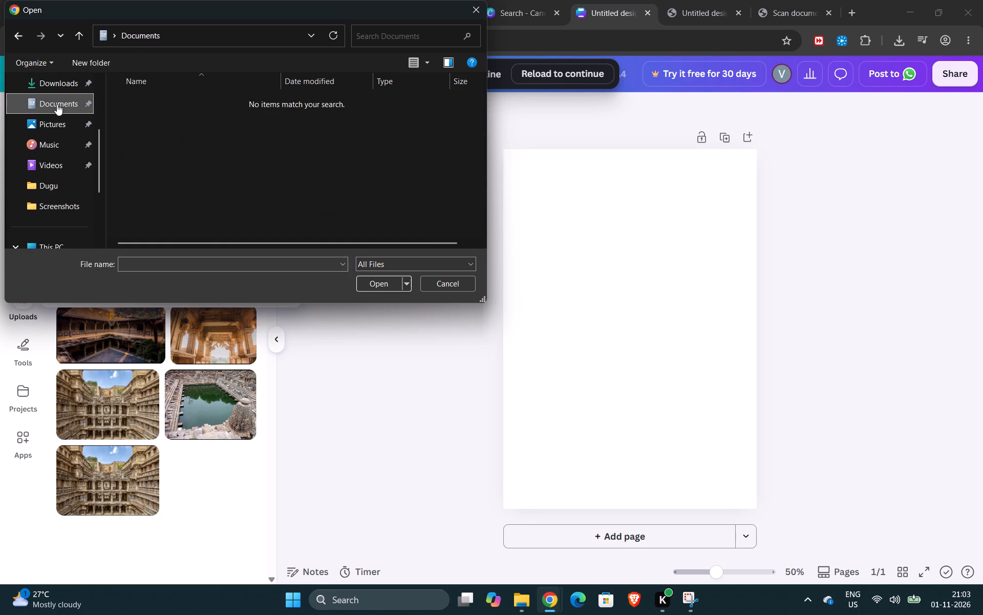
{"action": "left_click", "coordinate": [61, 88]}
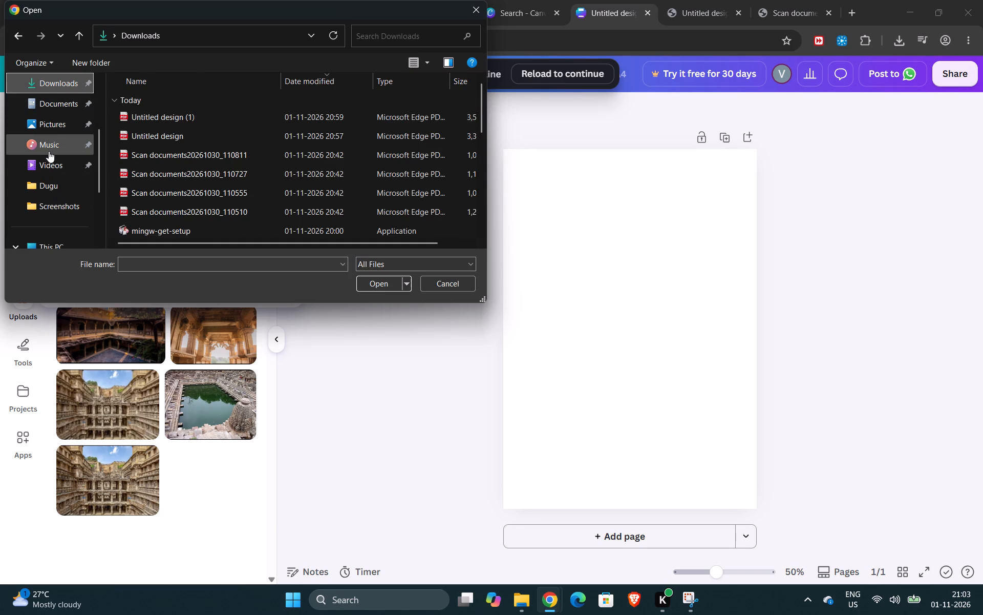
{"action": "double_click", "coordinate": [60, 125]}
{"action": "double_click", "coordinate": [210, 113]}
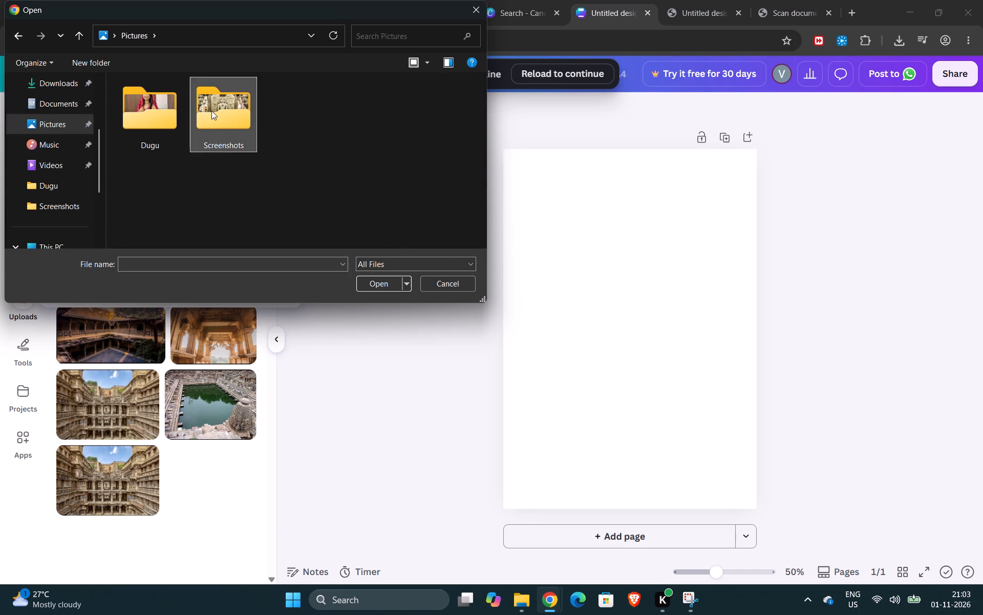
{"action": "scroll", "coordinate": [452, 191], "scroll_direction": "down", "scroll_amount": 9}
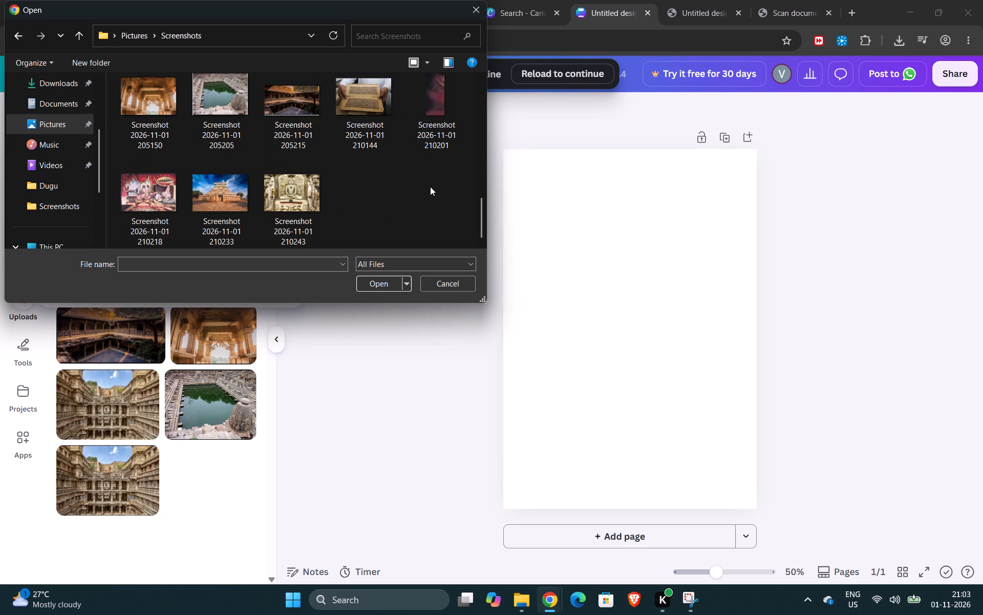
{"action": "left_click", "coordinate": [295, 198]}
{"action": "left_click", "coordinate": [387, 287]}
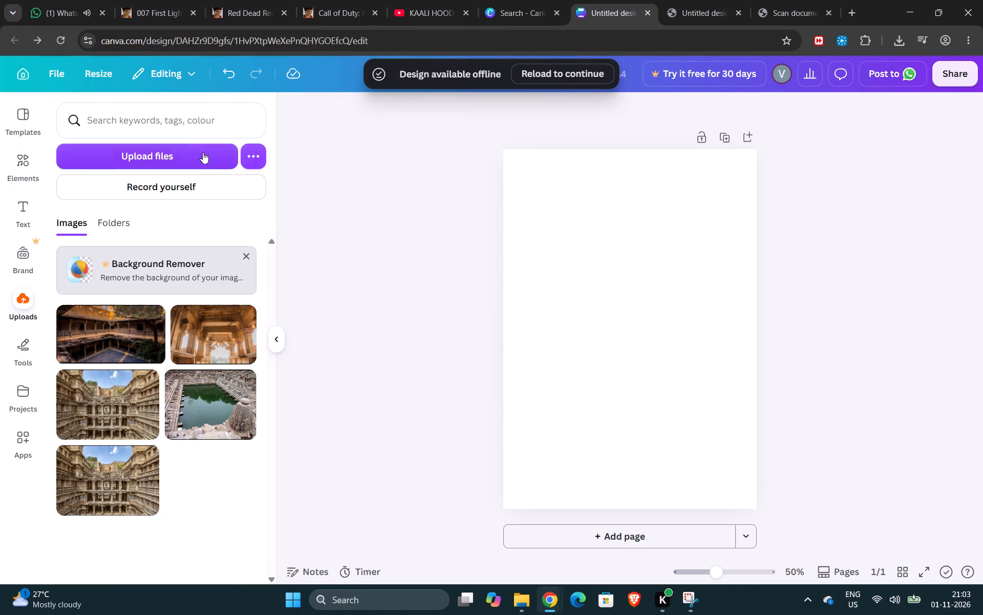
{"action": "left_click", "coordinate": [121, 155]}
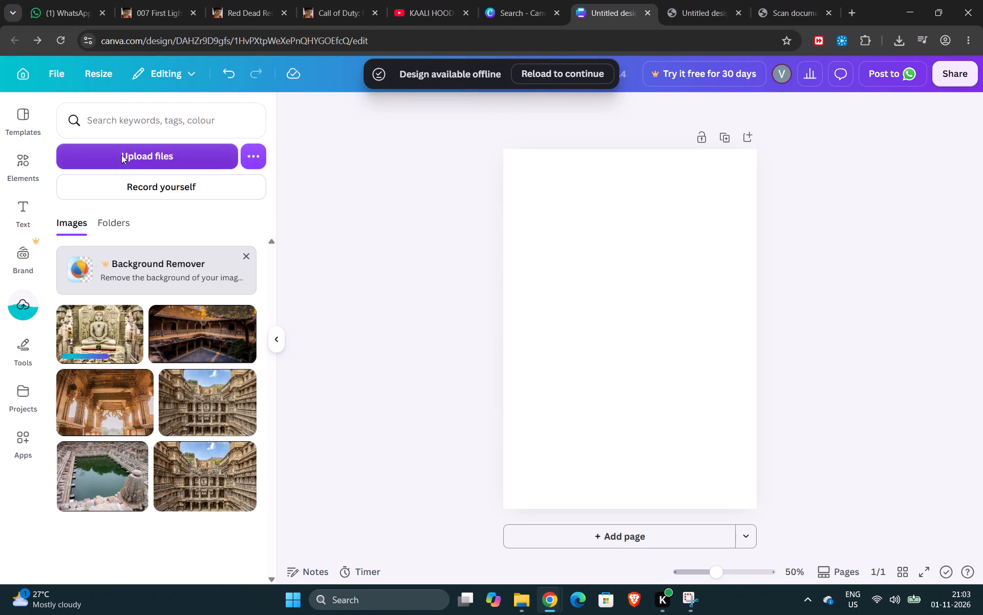
{"action": "left_click_drag", "start_coordinate": [483, 102], "coordinate": [485, 130]}
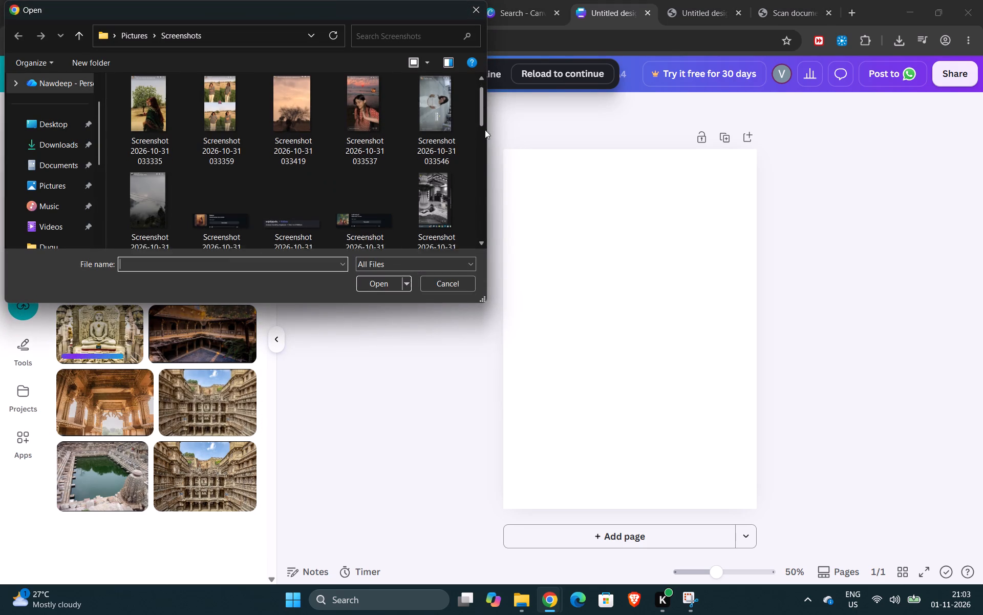
{"action": "left_click_drag", "start_coordinate": [485, 130], "coordinate": [475, 280]}
{"action": "left_click", "coordinate": [490, 177]}
{"action": "left_click_drag", "start_coordinate": [479, 190], "coordinate": [479, 244]}
{"action": "left_click_drag", "start_coordinate": [482, 233], "coordinate": [477, 239]}
{"action": "left_click", "coordinate": [477, 239]}
{"action": "scroll", "coordinate": [477, 239], "scroll_direction": "down", "scroll_amount": 3}
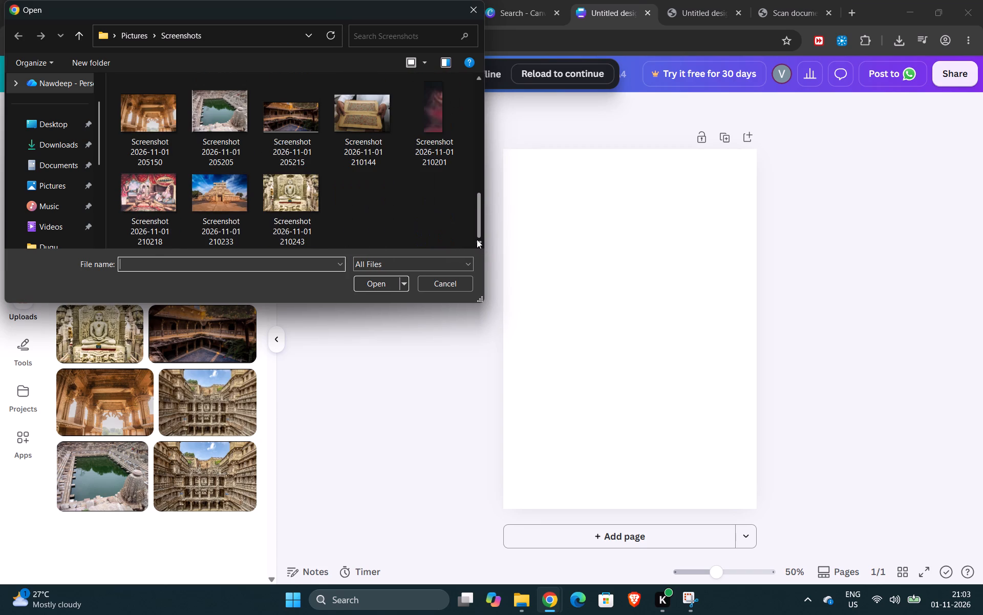
{"action": "left_click", "coordinate": [241, 194]}
{"action": "left_click", "coordinate": [374, 284]}
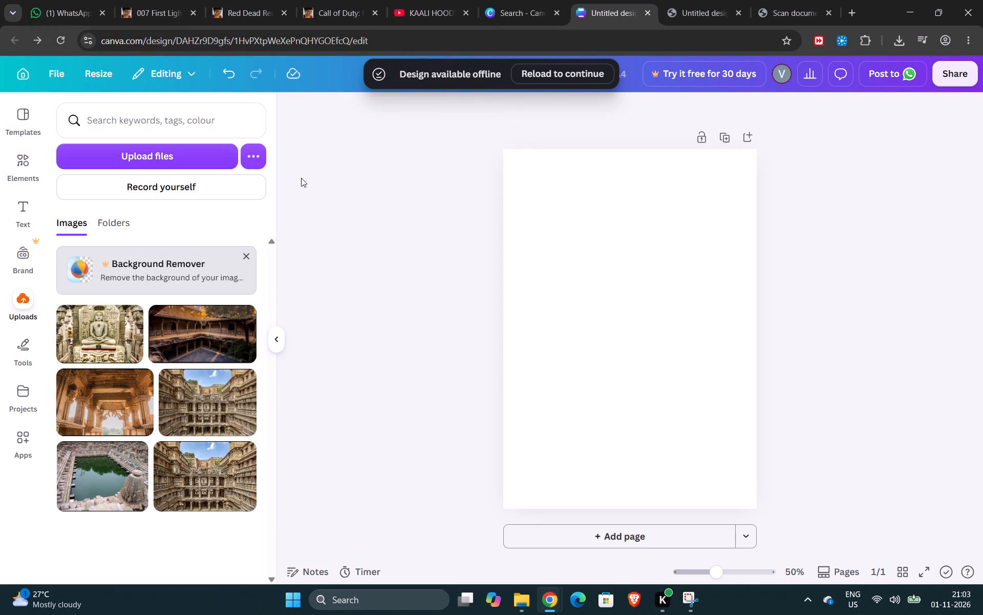
{"action": "left_click", "coordinate": [192, 151]}
{"action": "scroll", "coordinate": [284, 172], "scroll_direction": "down", "scroll_amount": 5}
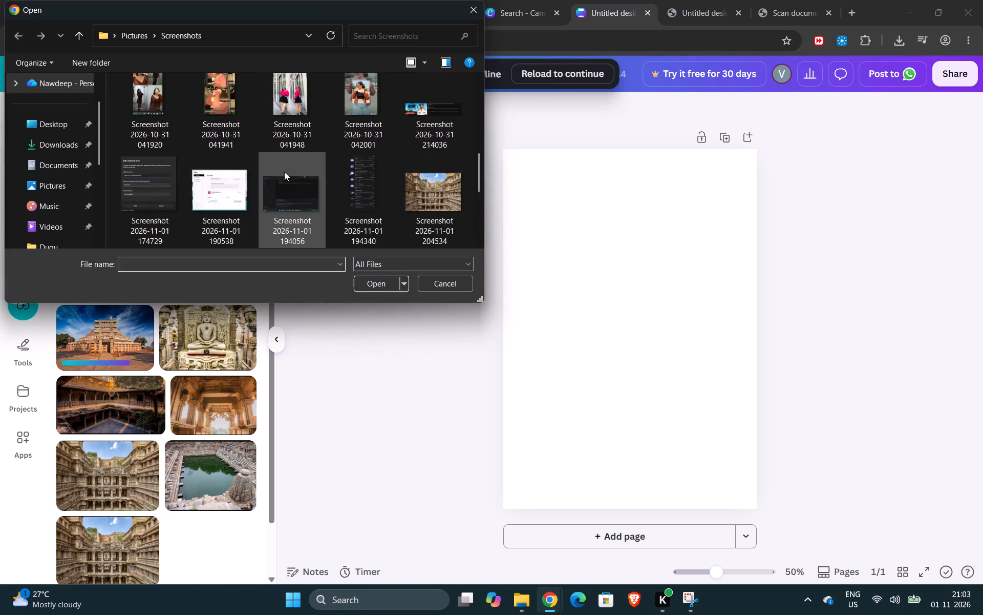
{"action": "scroll", "coordinate": [284, 172], "scroll_direction": "down", "scroll_amount": 7}
{"action": "left_click", "coordinate": [175, 193]}
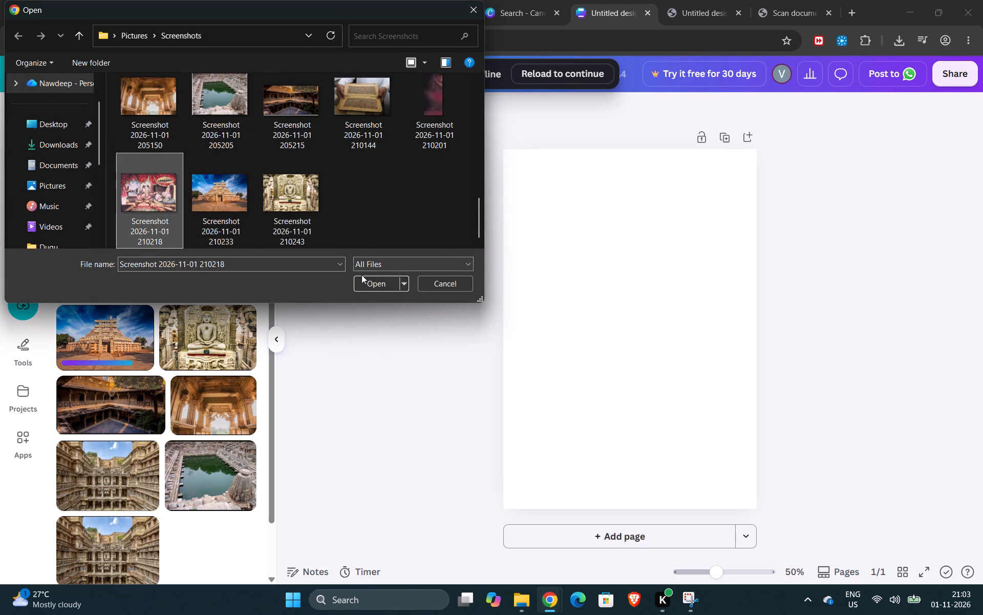
{"action": "left_click", "coordinate": [368, 283]}
{"action": "left_click", "coordinate": [111, 152]}
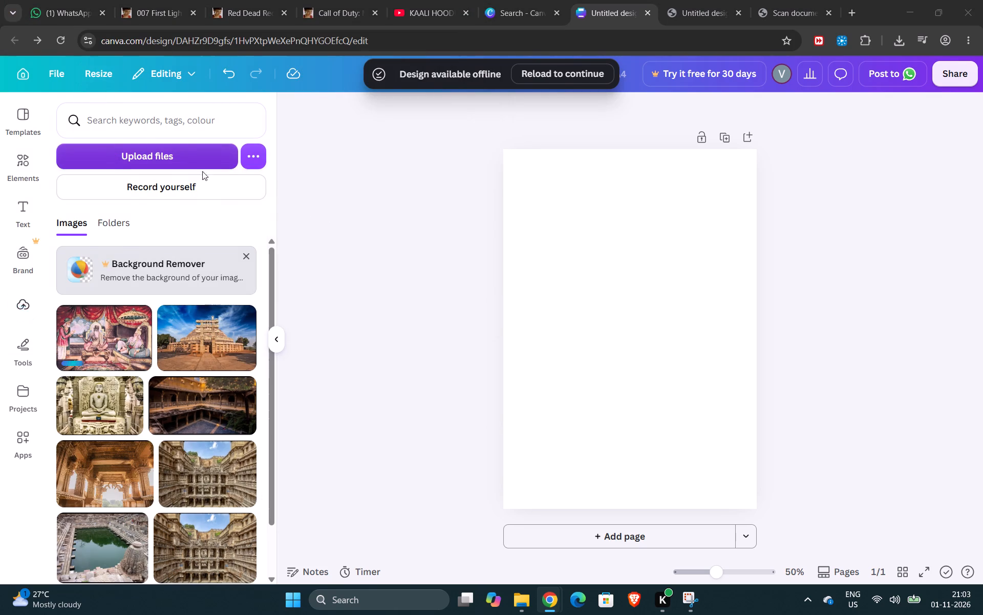
{"action": "scroll", "coordinate": [402, 204], "scroll_direction": "down", "scroll_amount": 13}
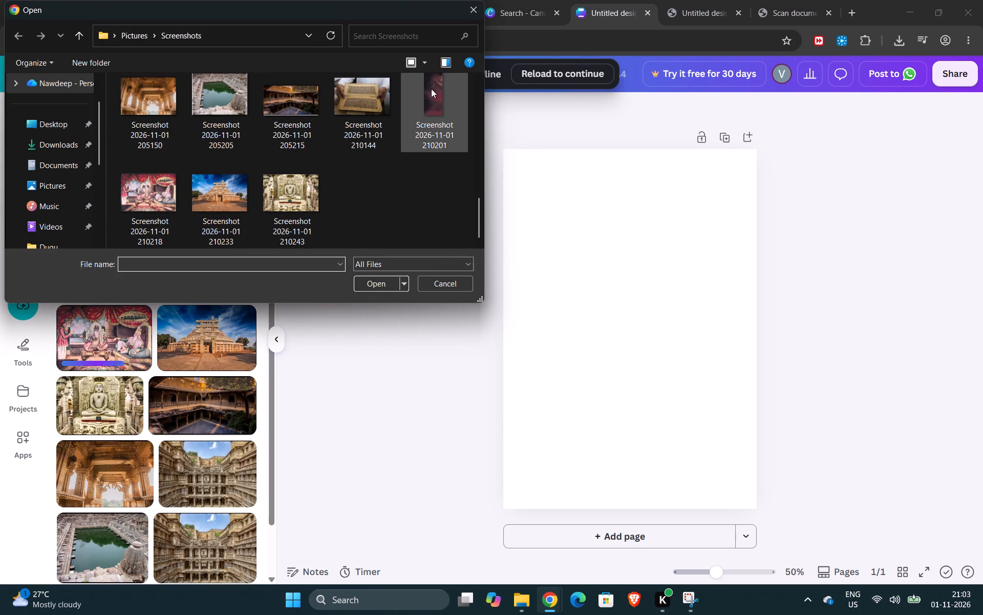
{"action": "left_click", "coordinate": [375, 107]}
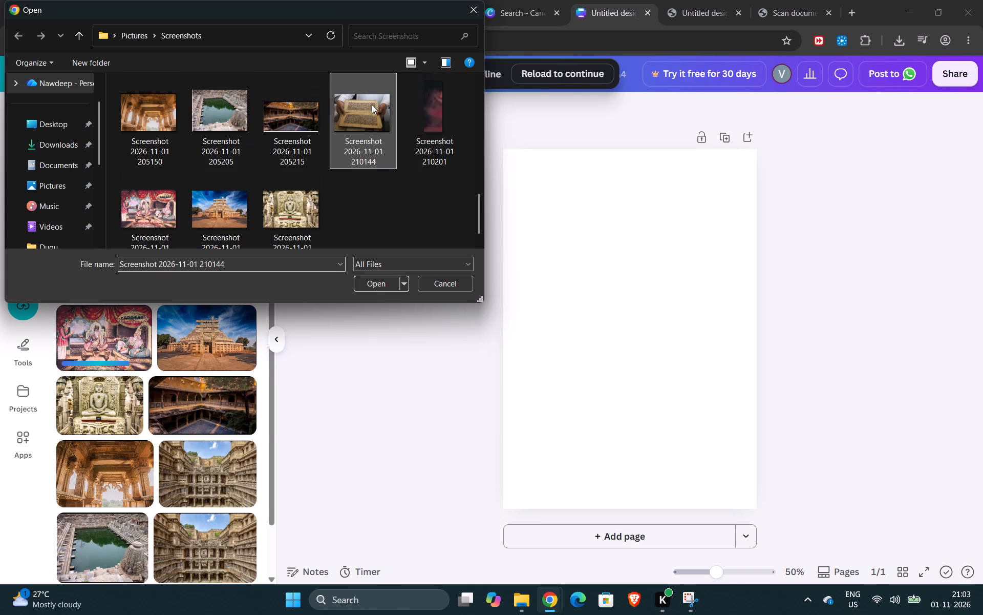
{"action": "left_click", "coordinate": [381, 284]}
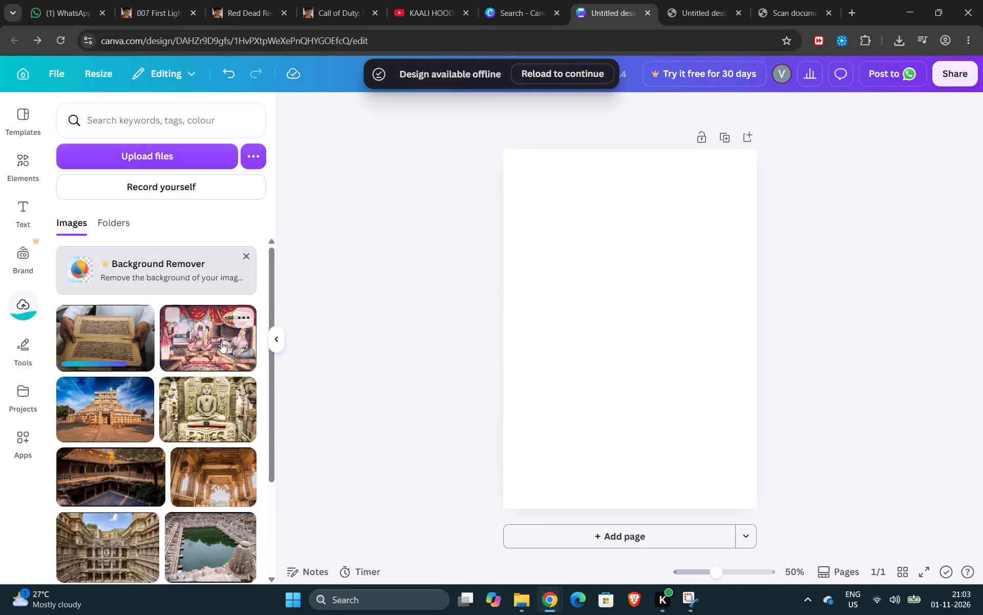
Place the court painting near the top of the blank page and a reduced copy of the blue-sky monument photo below it.
{"action": "left_click_drag", "start_coordinate": [201, 337], "coordinate": [568, 206]}
{"action": "left_click_drag", "start_coordinate": [98, 408], "coordinate": [211, 400]}
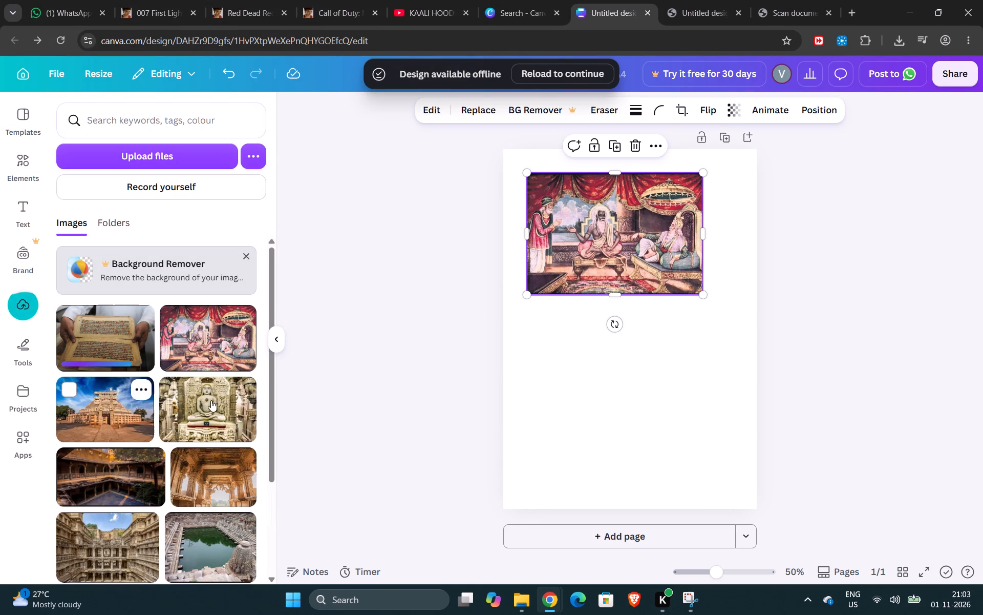
{"action": "left_click_drag", "start_coordinate": [211, 400], "coordinate": [571, 352]}
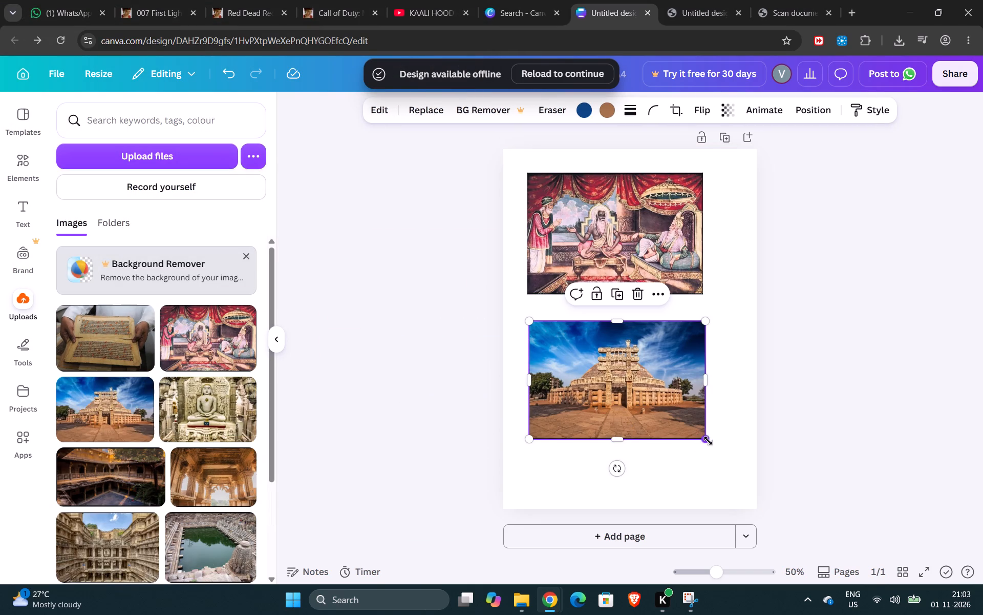
{"action": "left_click_drag", "start_coordinate": [708, 441], "coordinate": [648, 382]}
Add the seated statue photo to the page and move it down to the bottom edge below the monument photo.
{"action": "left_click", "coordinate": [204, 392]}
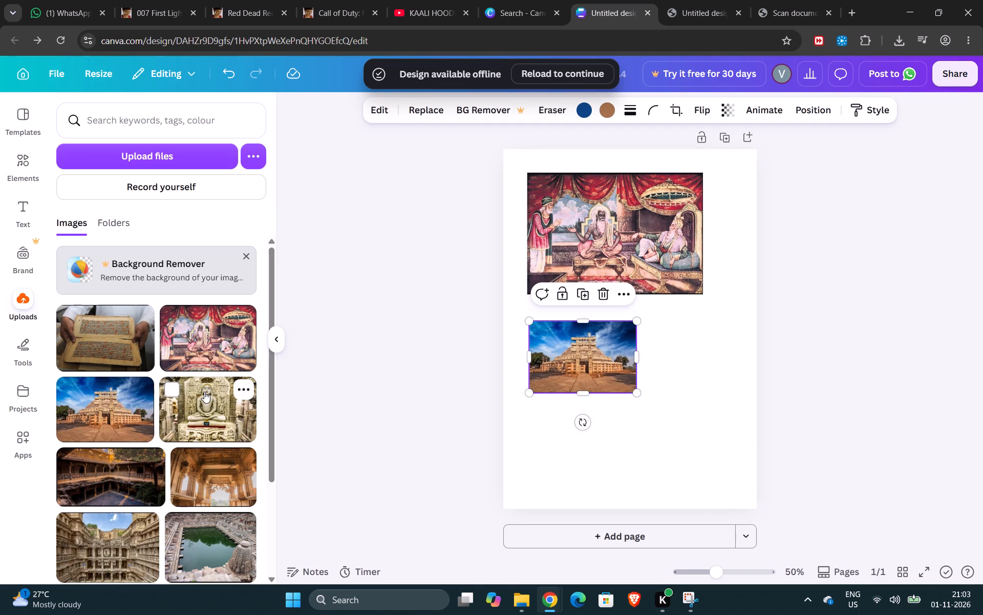
{"action": "left_click_drag", "start_coordinate": [207, 395], "coordinate": [216, 346]}
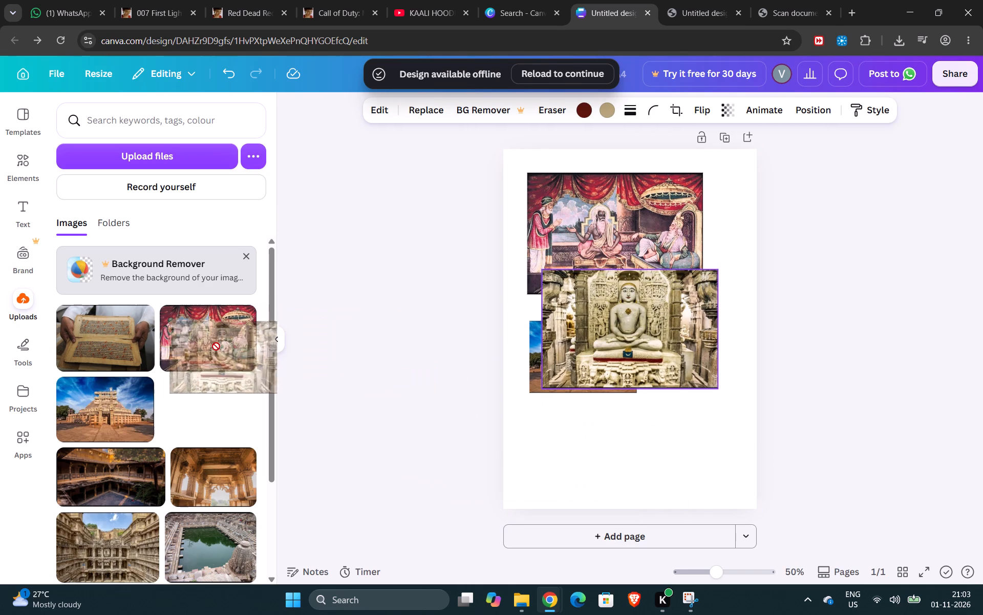
{"action": "left_click_drag", "start_coordinate": [216, 346], "coordinate": [205, 368]}
{"action": "left_click_drag", "start_coordinate": [671, 323], "coordinate": [668, 439]}
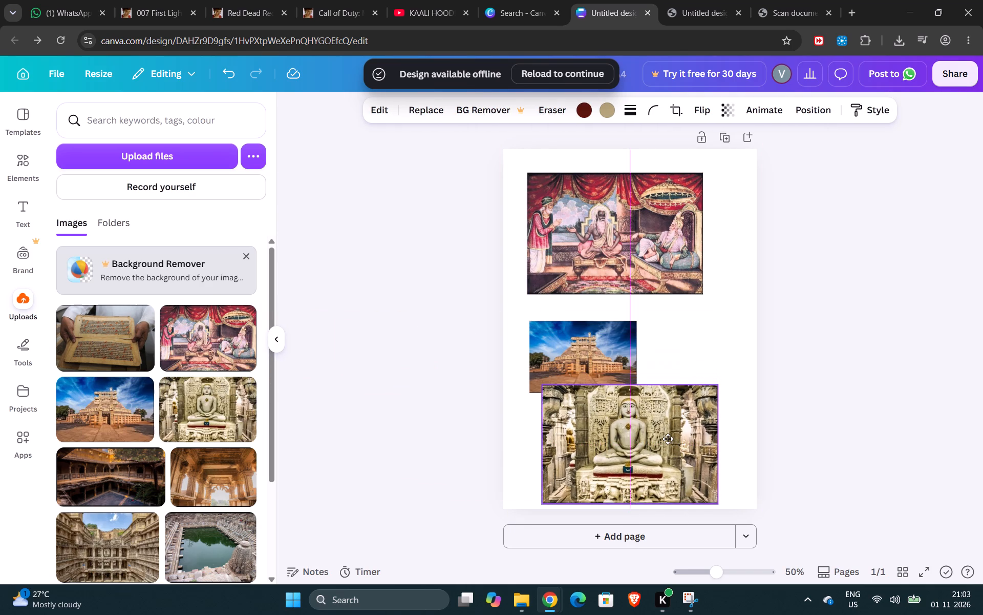
{"action": "left_click_drag", "start_coordinate": [668, 439], "coordinate": [664, 443]}
Shrink the court painting proportionally to a little over half its width.
{"action": "left_click", "coordinate": [634, 257]}
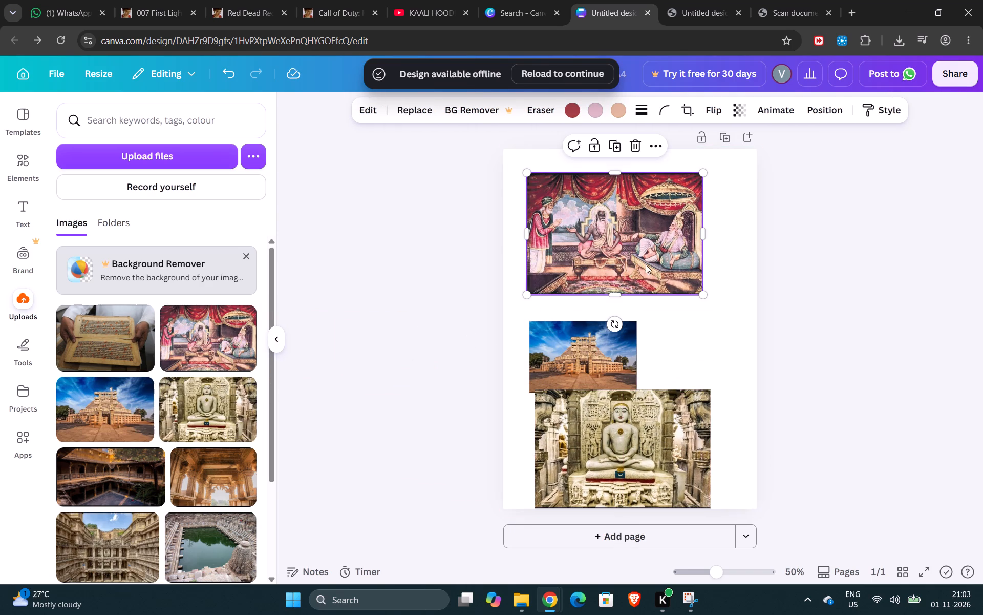
{"action": "left_click_drag", "start_coordinate": [698, 293], "coordinate": [606, 259]}
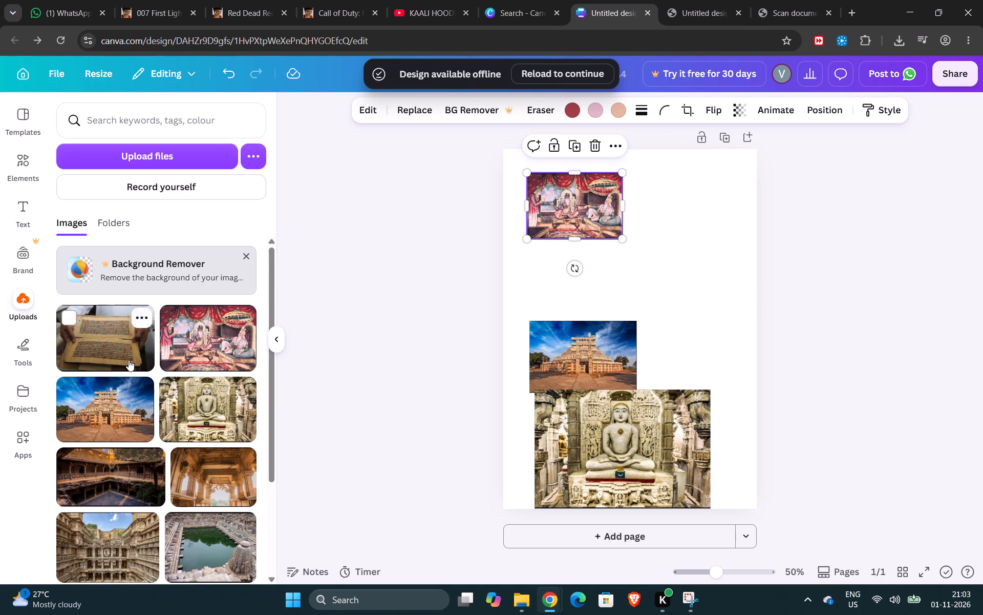
Add the manuscript photo, move the court painting toward the page's top-left corner, and fit the manuscript between it and the right page edge.
{"action": "left_click_drag", "start_coordinate": [129, 360], "coordinate": [655, 274]}
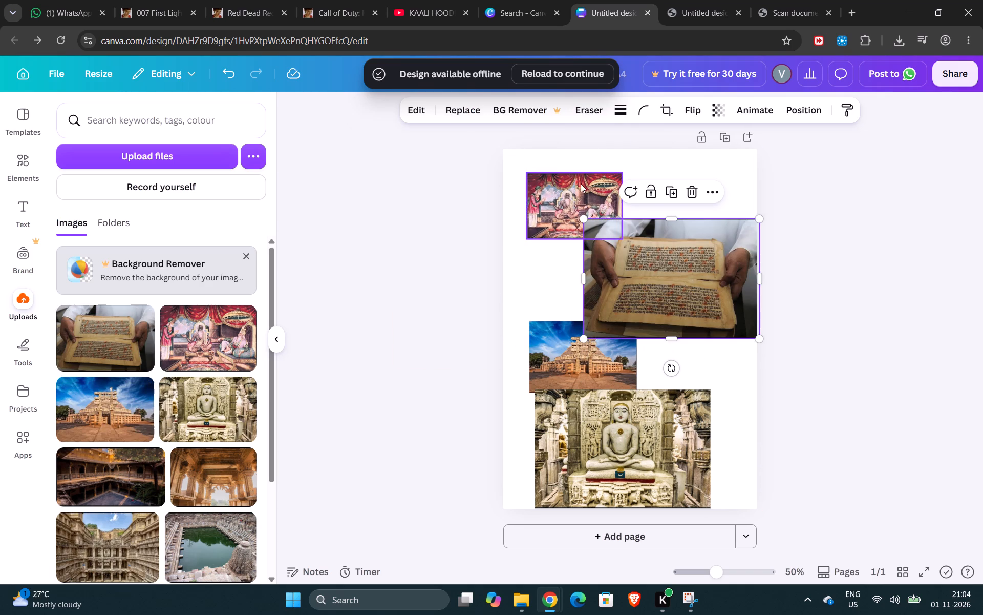
{"action": "left_click", "coordinate": [573, 178]}
{"action": "left_click_drag", "start_coordinate": [569, 204], "coordinate": [545, 186]}
{"action": "left_click_drag", "start_coordinate": [694, 269], "coordinate": [691, 202]}
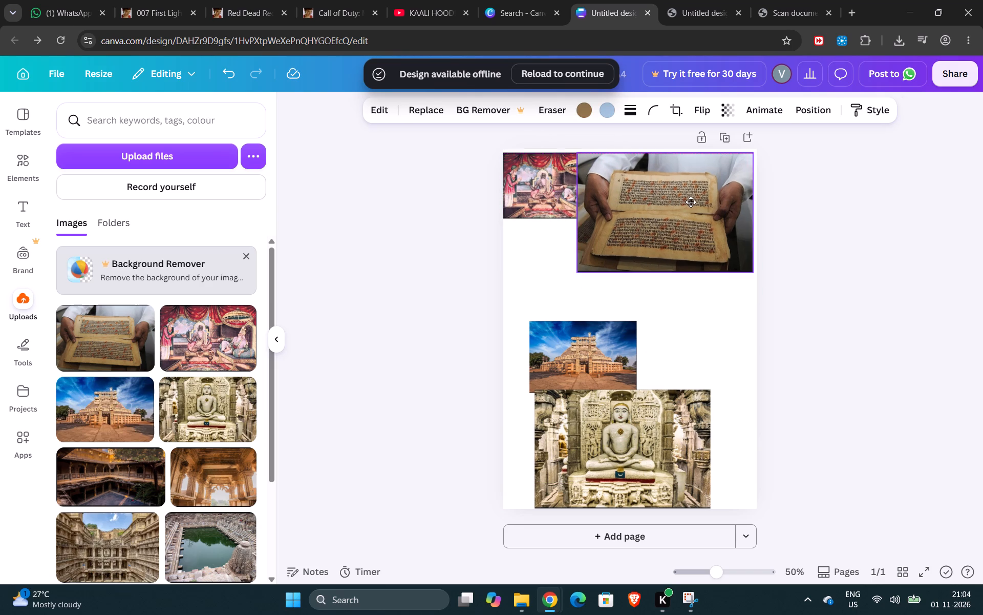
{"action": "left_click_drag", "start_coordinate": [691, 202], "coordinate": [712, 202]}
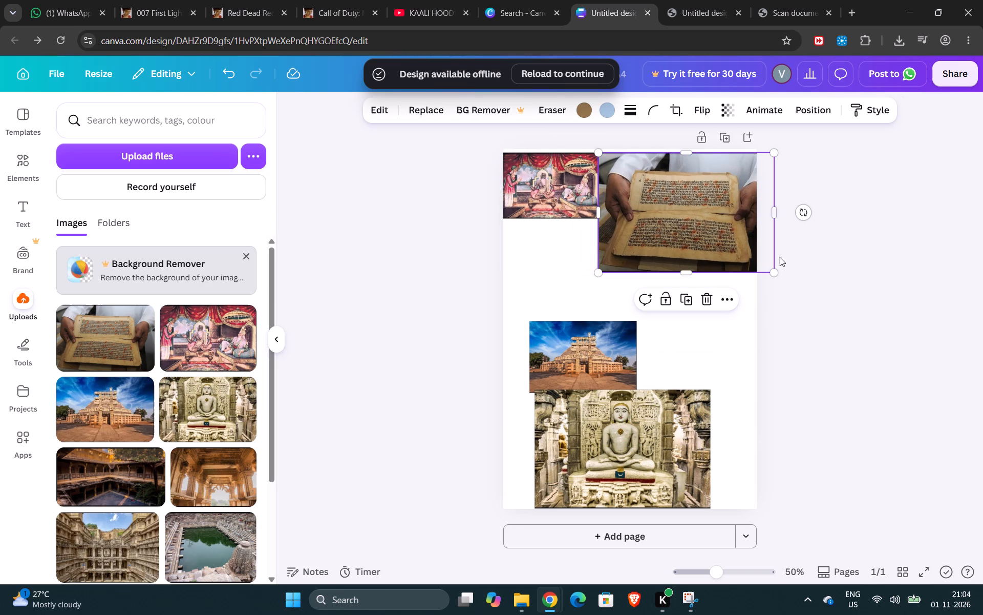
{"action": "left_click_drag", "start_coordinate": [772, 268], "coordinate": [757, 251]}
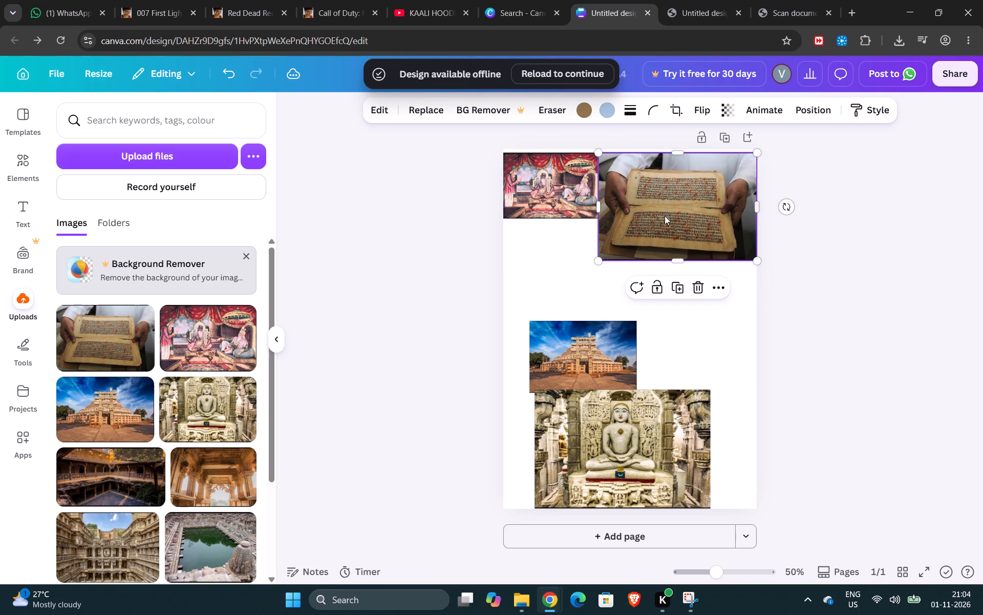
Lower the manuscript photo so its top sits partway down the court painting, keeping it against the page's right edge.
{"action": "left_click", "coordinate": [574, 202]}
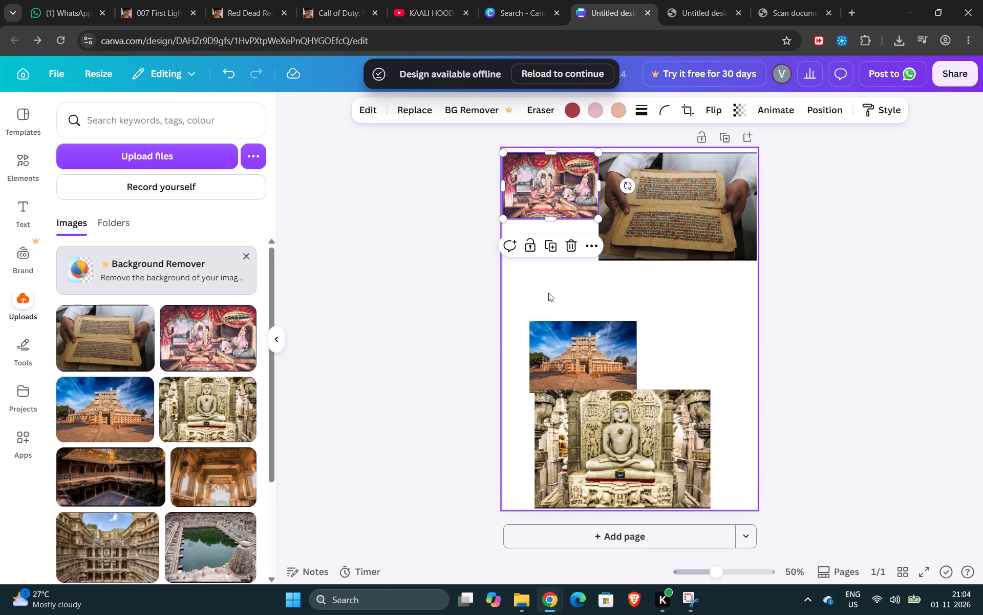
{"action": "left_click_drag", "start_coordinate": [668, 212], "coordinate": [675, 255]}
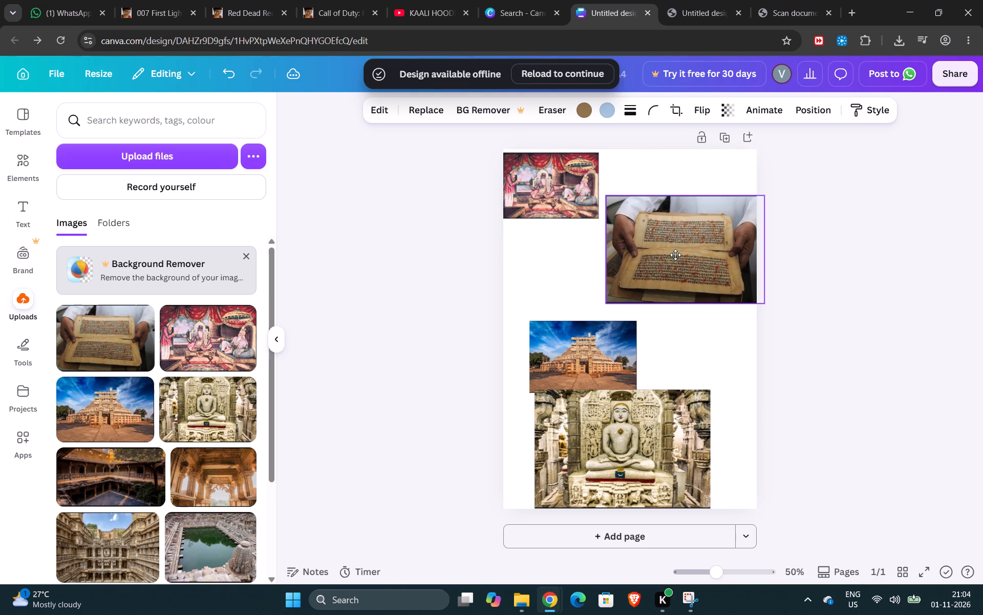
{"action": "left_click_drag", "start_coordinate": [675, 255], "coordinate": [667, 252]}
Align the court painting with the page's top edge and extend its bottom edge downward into a tall portrait crop.
{"action": "left_click", "coordinate": [533, 191]}
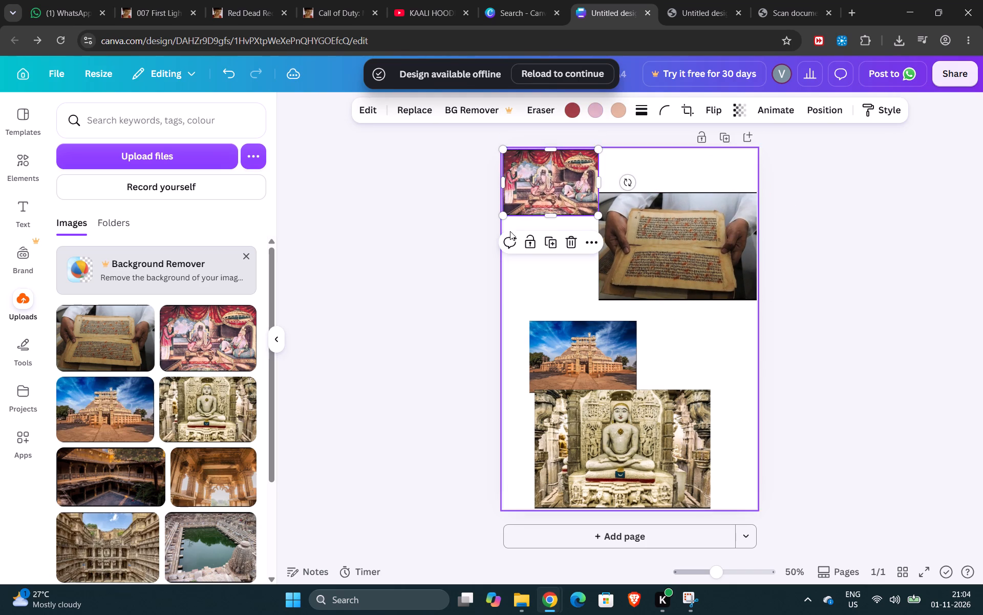
{"action": "left_click_drag", "start_coordinate": [552, 214], "coordinate": [553, 217]}
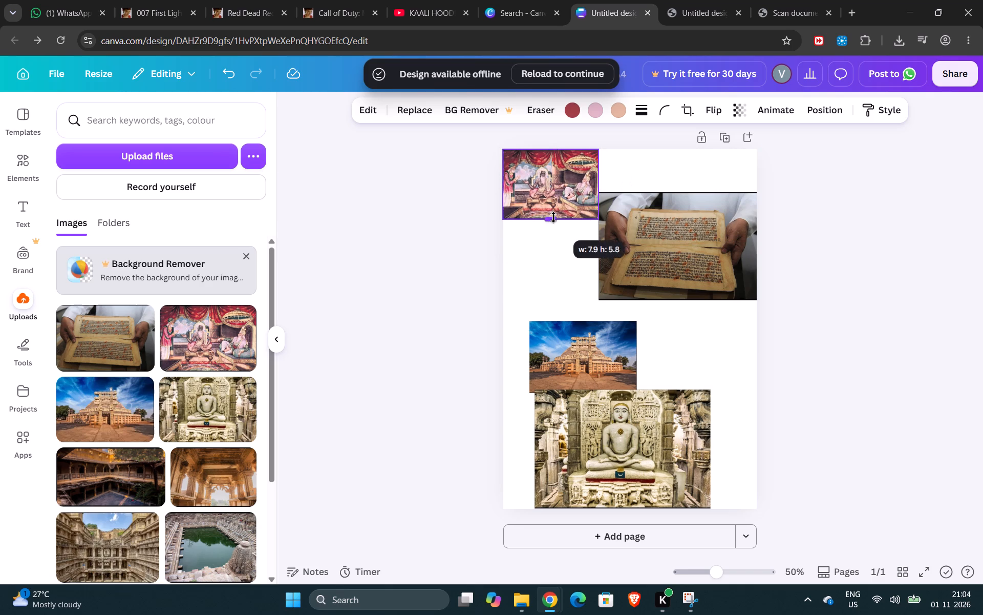
{"action": "left_click_drag", "start_coordinate": [553, 217], "coordinate": [550, 271]}
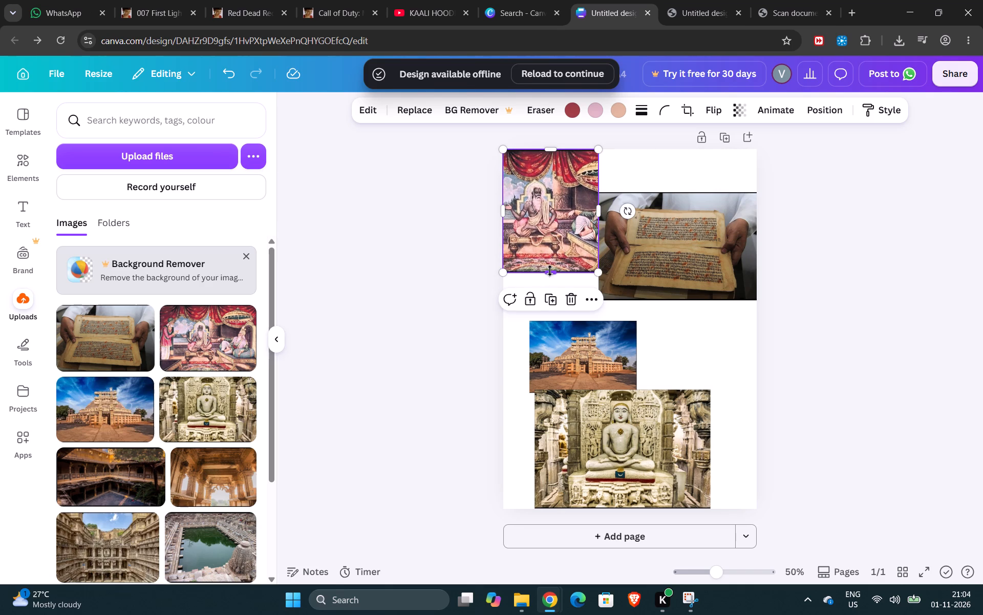
Move the seated statue photo toward the page's bottom-left corner and crop its right side slightly narrower.
{"action": "left_click_drag", "start_coordinate": [626, 455], "coordinate": [594, 470]}
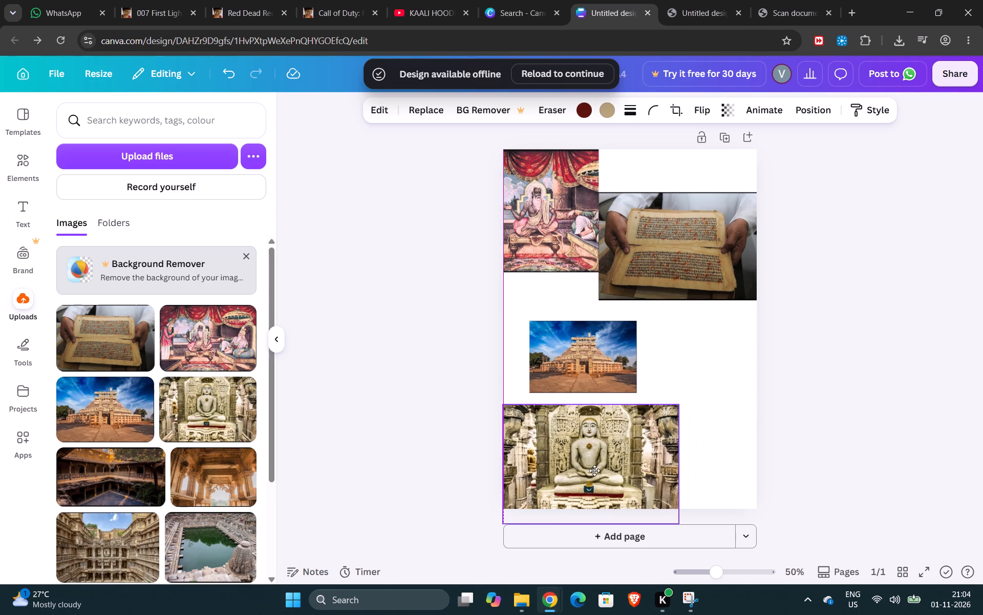
{"action": "left_click_drag", "start_coordinate": [594, 470], "coordinate": [601, 462]}
{"action": "left_click_drag", "start_coordinate": [690, 455], "coordinate": [690, 454]}
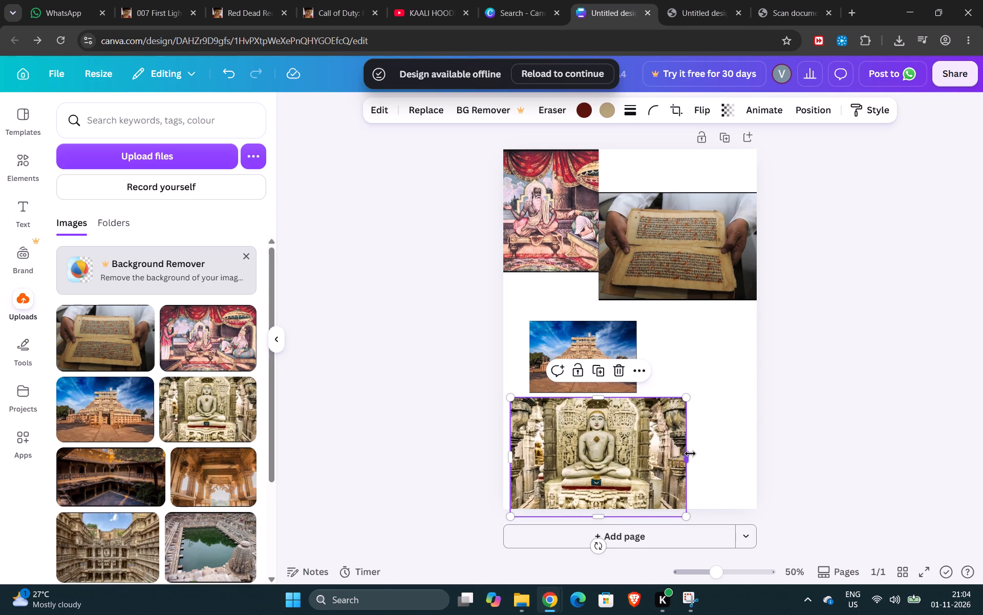
{"action": "left_click_drag", "start_coordinate": [690, 454], "coordinate": [667, 468]}
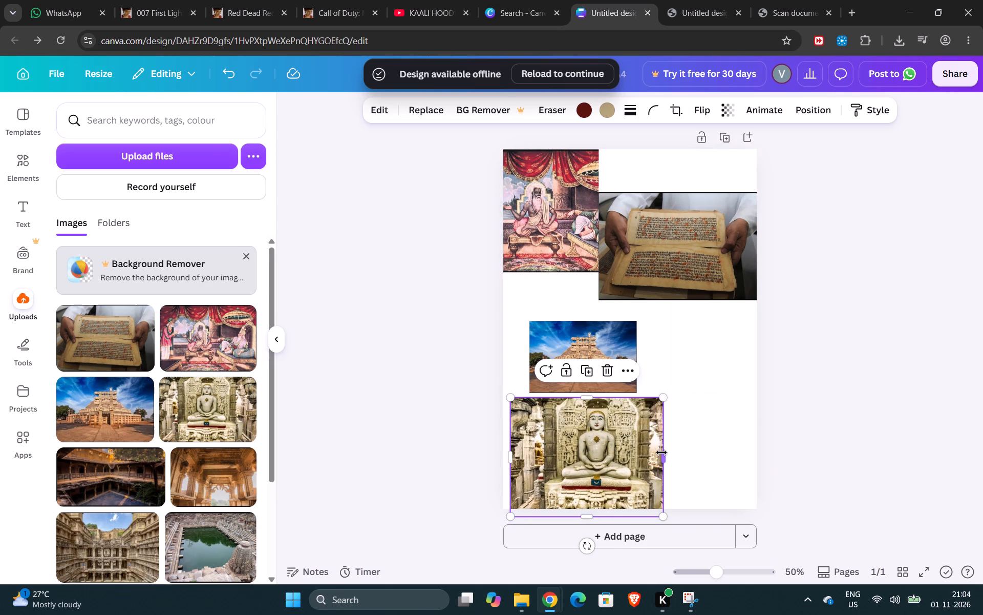
Extend the seated statue photo's right edge outward into a wider crop, leaving a gap before the page's right edge.
{"action": "left_click_drag", "start_coordinate": [664, 453], "coordinate": [705, 448]}
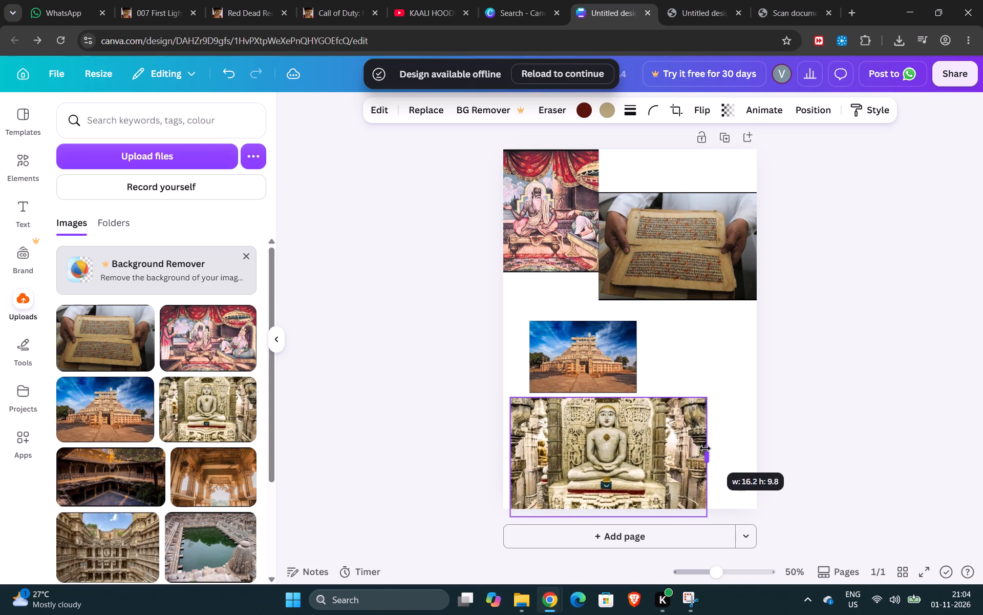
{"action": "left_click_drag", "start_coordinate": [705, 448], "coordinate": [680, 450]}
{"action": "left_click_drag", "start_coordinate": [681, 450], "coordinate": [692, 449]}
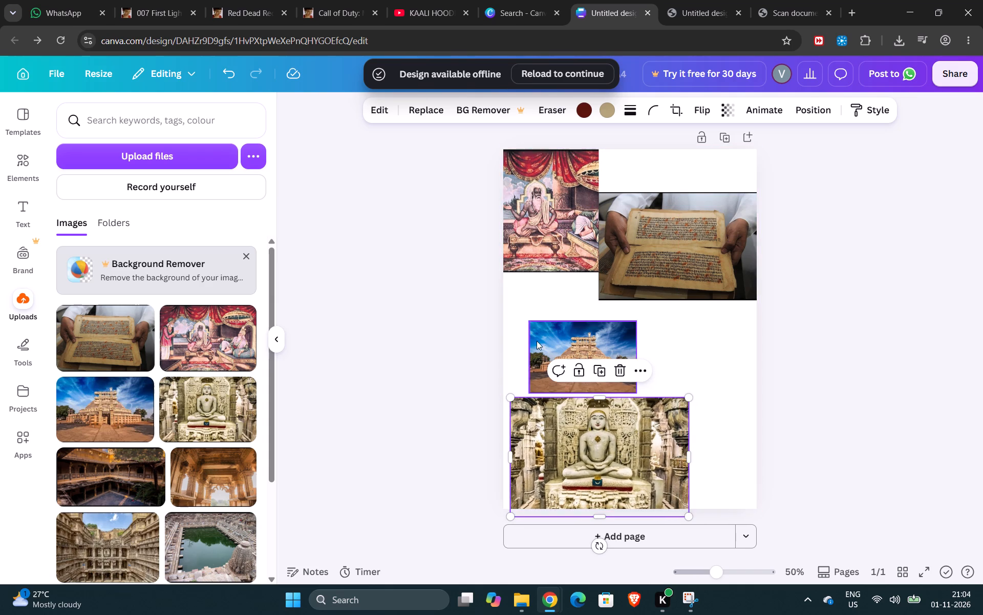
Shrink the manuscript photo proportionally while keeping it at the page's right edge, and raise it close to the page top.
{"action": "left_click", "coordinate": [522, 208]}
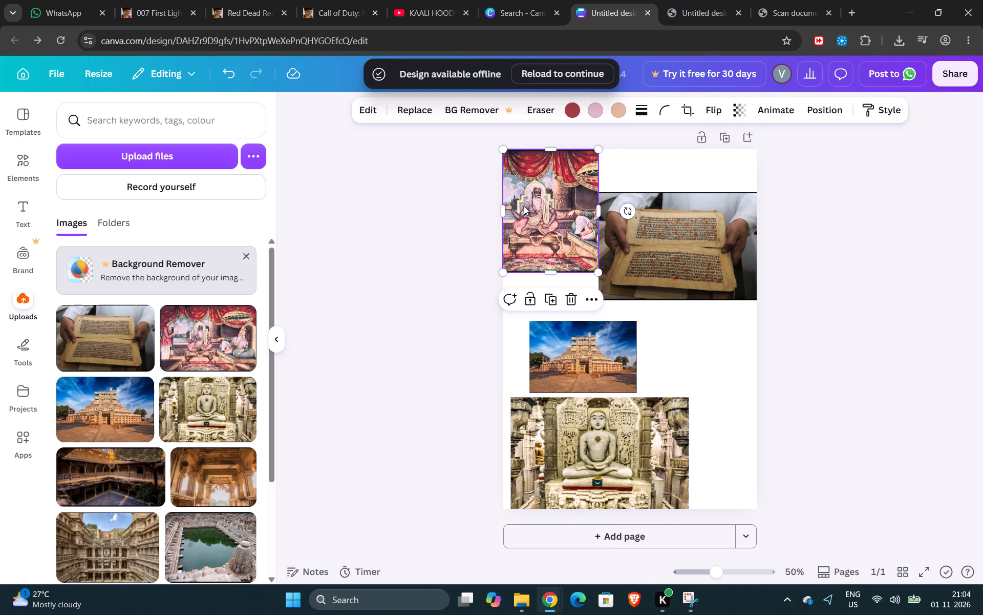
{"action": "left_click", "coordinate": [683, 260]}
{"action": "left_click_drag", "start_coordinate": [596, 298], "coordinate": [621, 283]}
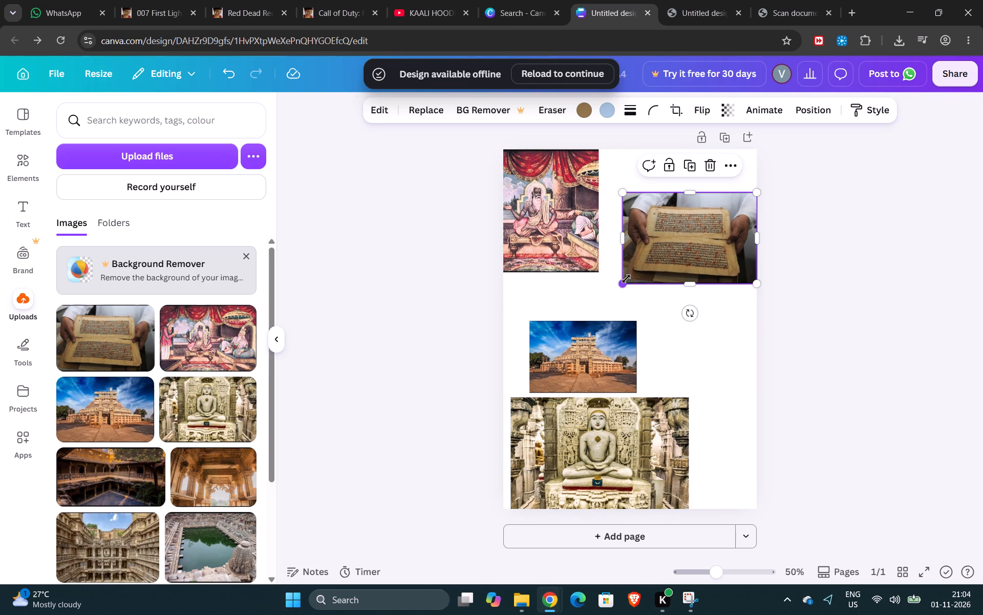
{"action": "left_click_drag", "start_coordinate": [674, 250], "coordinate": [672, 218]}
Enlarge the court painting proportionally from the page's top-left corner until it nearly reaches the manuscript photo.
{"action": "left_click", "coordinate": [569, 212]}
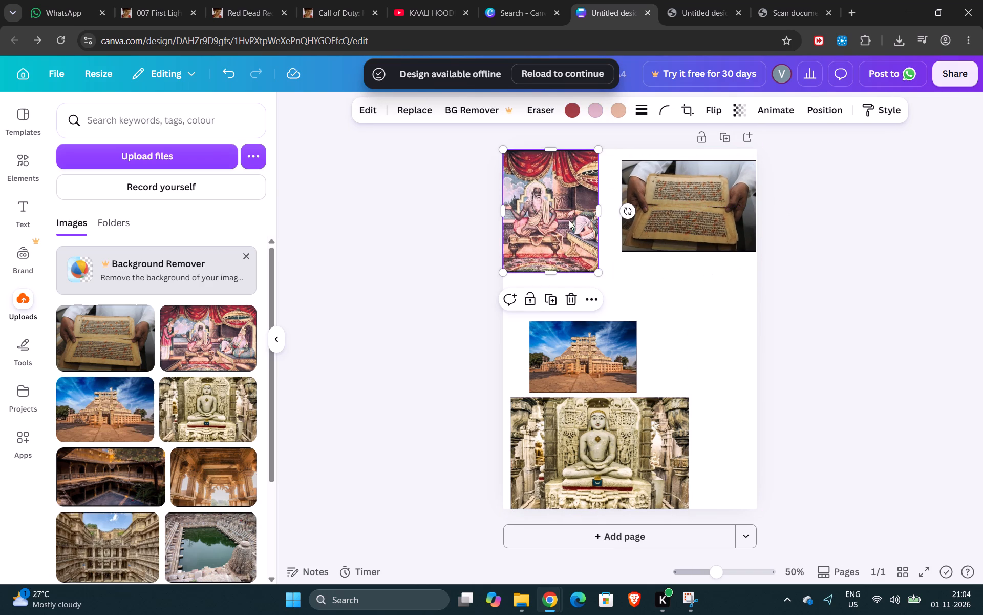
{"action": "left_click_drag", "start_coordinate": [593, 267], "coordinate": [608, 279]}
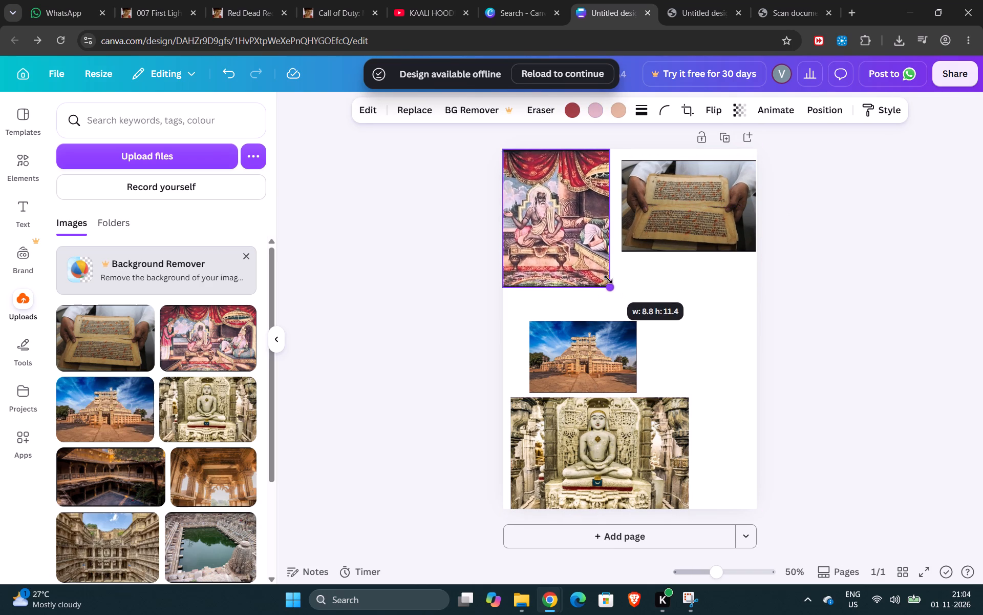
{"action": "left_click_drag", "start_coordinate": [608, 279], "coordinate": [619, 288]}
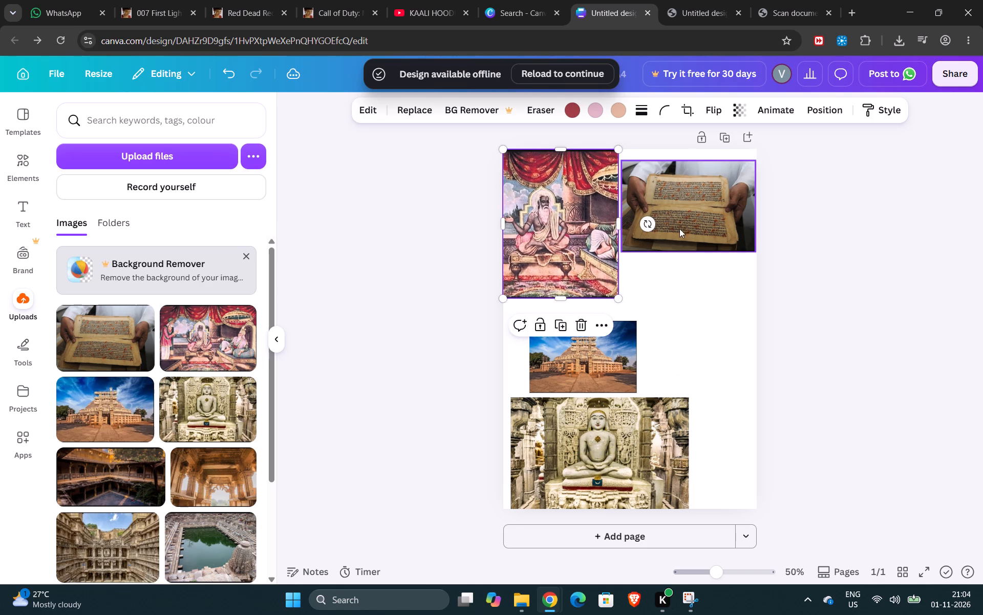
Extend the manuscript photo's bottom edge downward to a height of about 8.4 cm.
{"action": "left_click", "coordinate": [679, 229]}
{"action": "left_click_drag", "start_coordinate": [683, 250], "coordinate": [685, 261]}
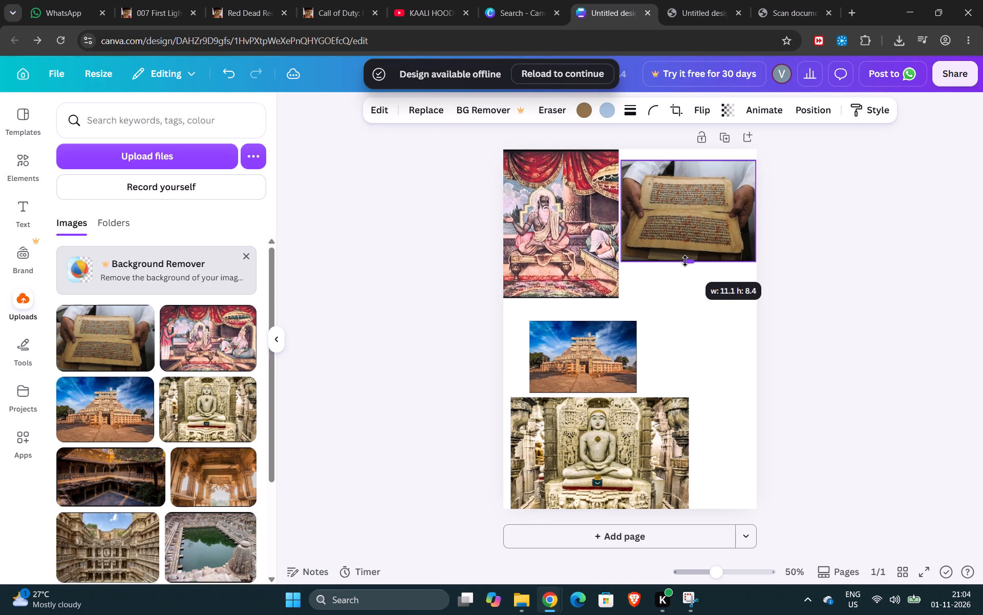
{"action": "left_click_drag", "start_coordinate": [685, 261], "coordinate": [689, 260]}
Widen the monument photo to about 16 cm, extend its top to the court painting's bottom edge, and shift it slightly left.
{"action": "left_click", "coordinate": [596, 351]}
{"action": "left_click_drag", "start_coordinate": [634, 359], "coordinate": [721, 348]}
{"action": "left_click_drag", "start_coordinate": [631, 320], "coordinate": [631, 309]}
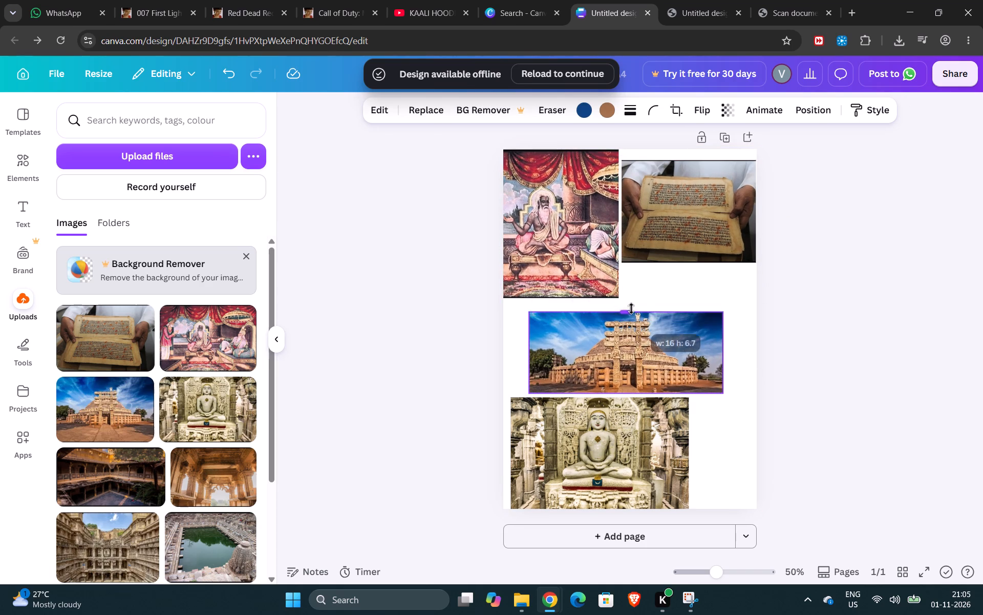
{"action": "left_click_drag", "start_coordinate": [631, 309], "coordinate": [633, 300]}
{"action": "left_click_drag", "start_coordinate": [592, 337], "coordinate": [585, 337]}
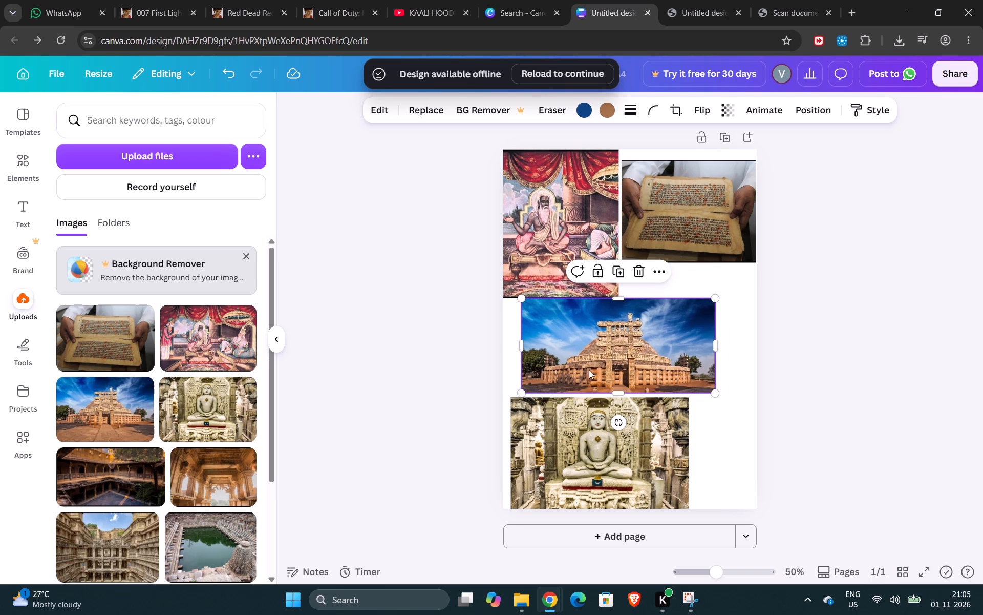
Shrink the seated statue photo slightly and move it right until its right edge aligns with the monument photo's.
{"action": "left_click", "coordinate": [676, 404]}
{"action": "left_click_drag", "start_coordinate": [688, 400], "coordinate": [680, 403]}
{"action": "left_click_drag", "start_coordinate": [652, 425], "coordinate": [683, 424]}
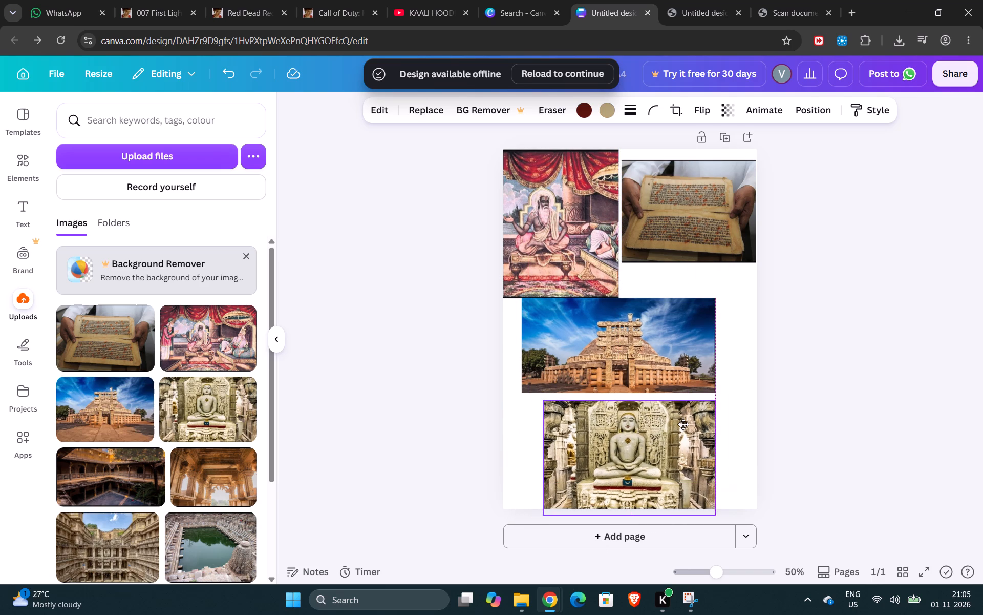
{"action": "left_click_drag", "start_coordinate": [683, 424], "coordinate": [685, 424]}
Extend the seated statue photo's left edge to about 15.5 cm wide and its top edge up to the monument photo.
{"action": "left_click_drag", "start_coordinate": [544, 457], "coordinate": [543, 457]}
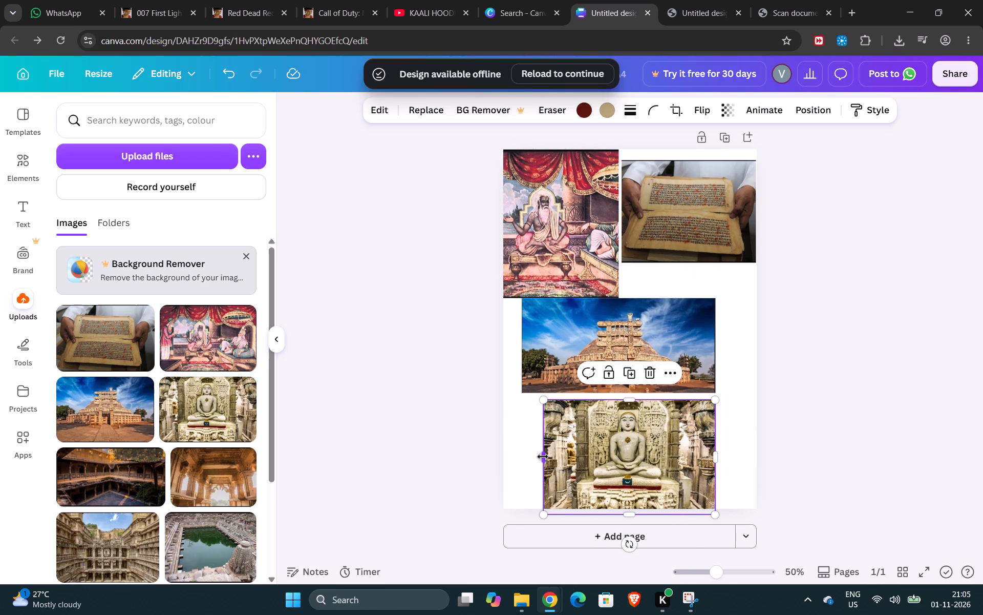
{"action": "left_click_drag", "start_coordinate": [543, 457], "coordinate": [531, 454]}
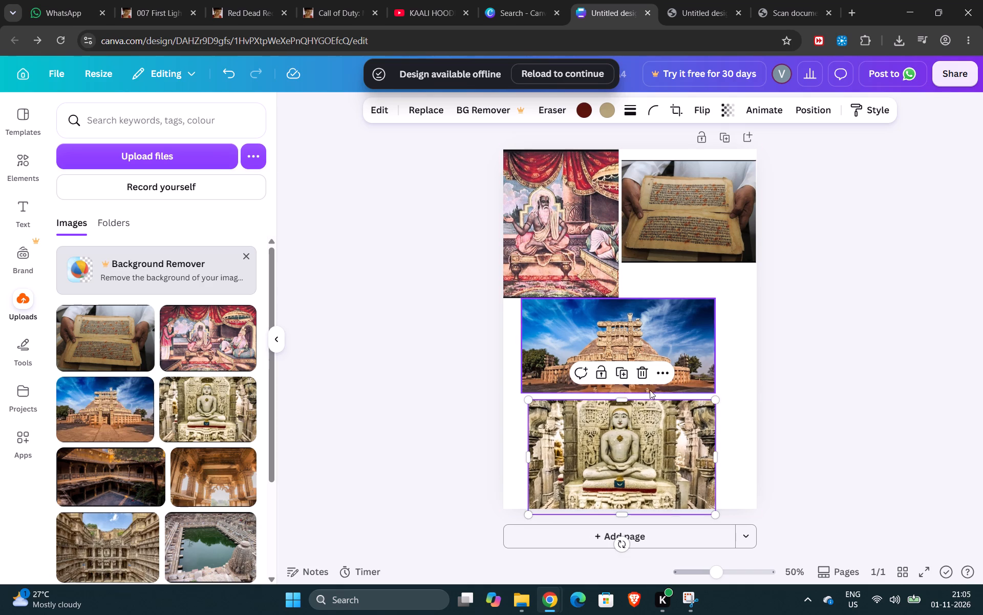
{"action": "left_click_drag", "start_coordinate": [625, 401], "coordinate": [625, 394]}
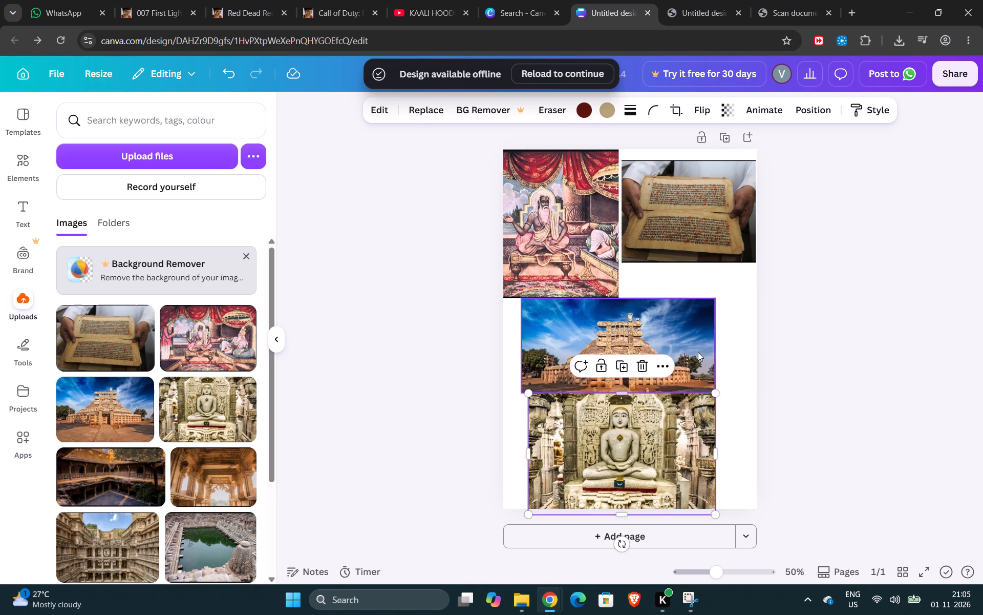
{"action": "left_click", "coordinate": [743, 313]}
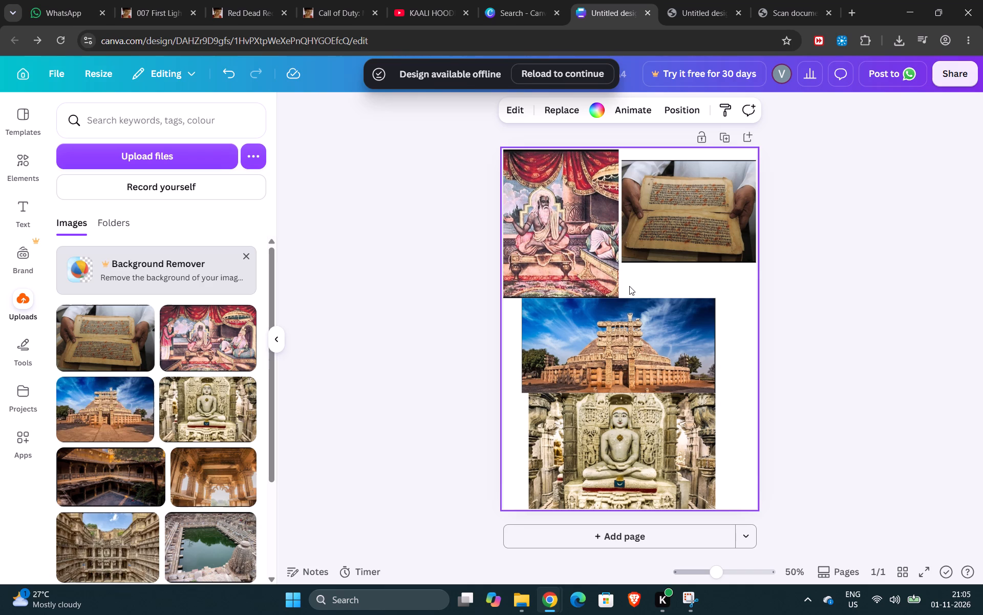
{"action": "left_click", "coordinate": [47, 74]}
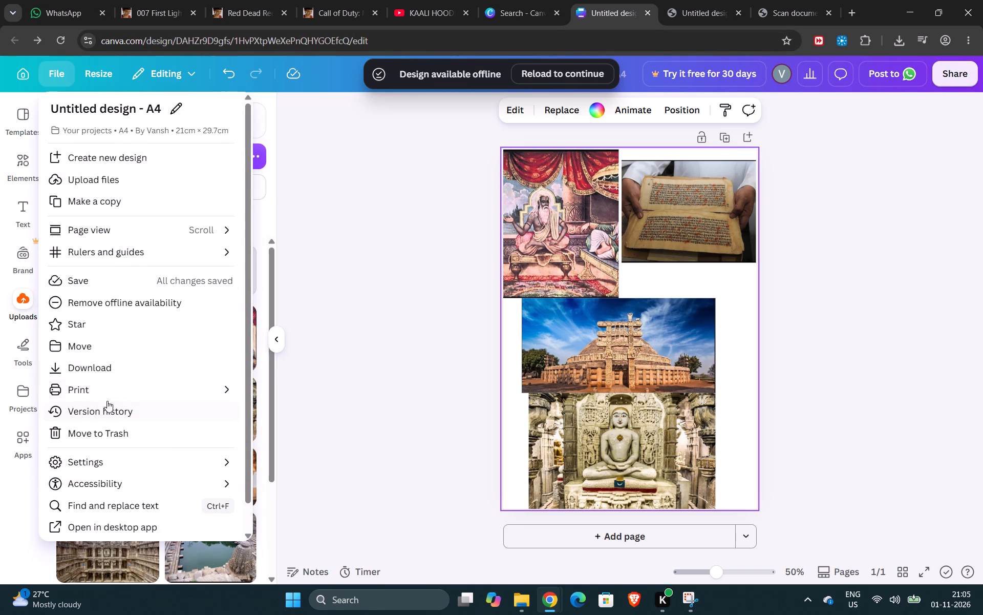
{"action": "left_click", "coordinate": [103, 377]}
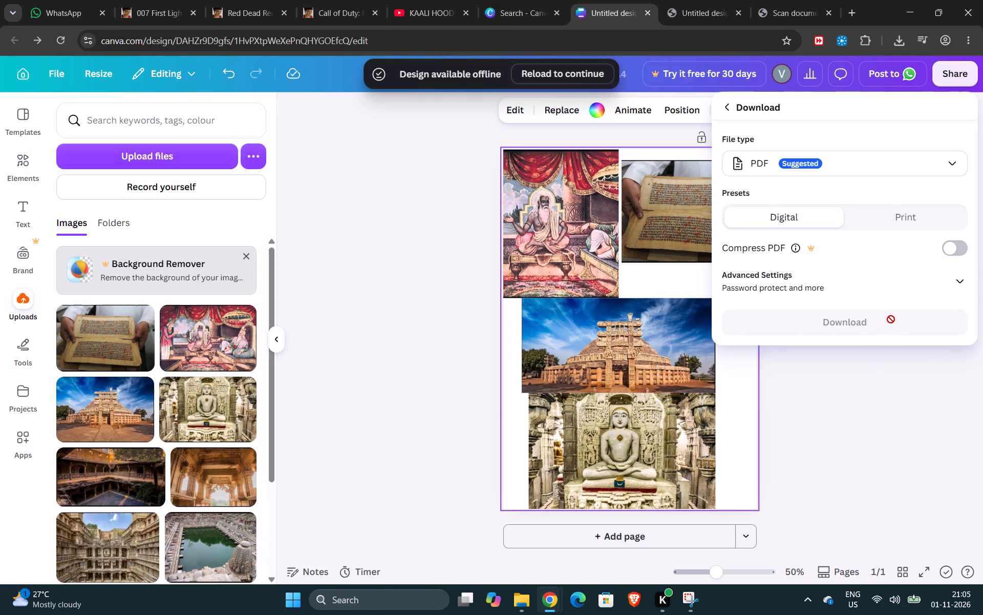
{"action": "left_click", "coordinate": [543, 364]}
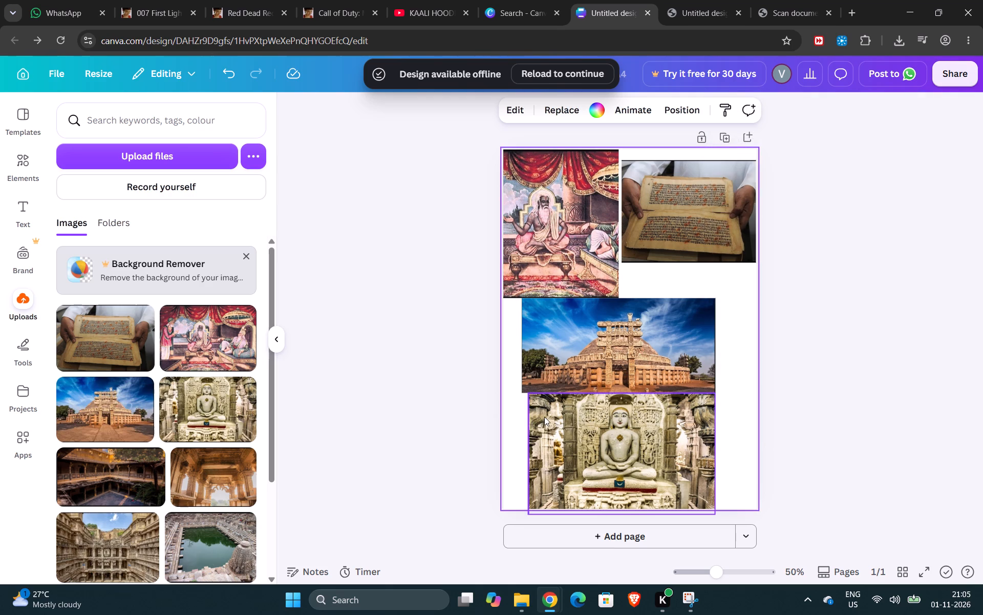
Reposition the seated statue photo with its bottom on the page's bottom edge, centred beneath the monument and slightly overlapping it.
{"action": "left_click_drag", "start_coordinate": [556, 399], "coordinate": [549, 409]}
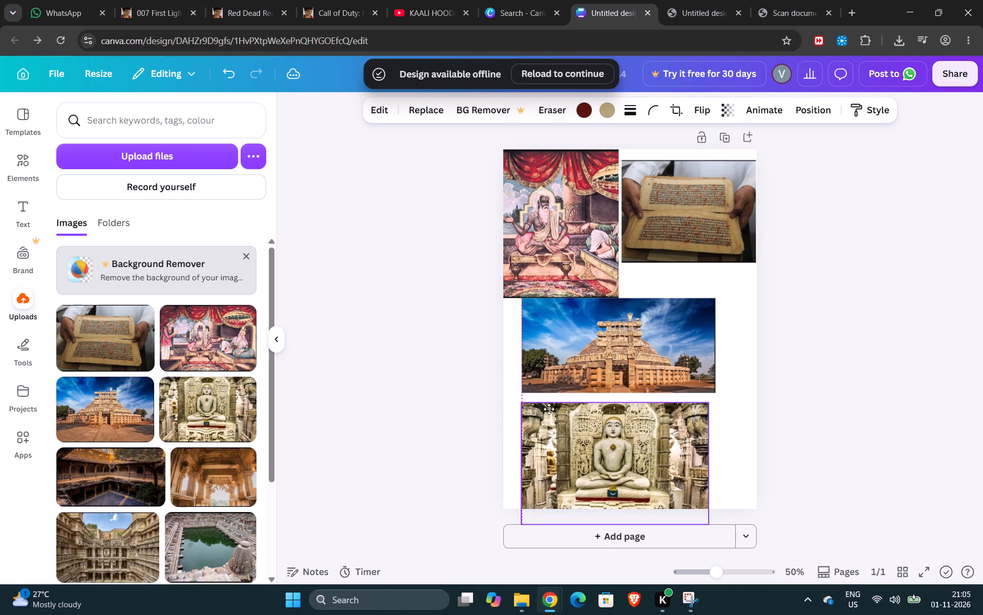
{"action": "left_click_drag", "start_coordinate": [549, 409], "coordinate": [553, 393]}
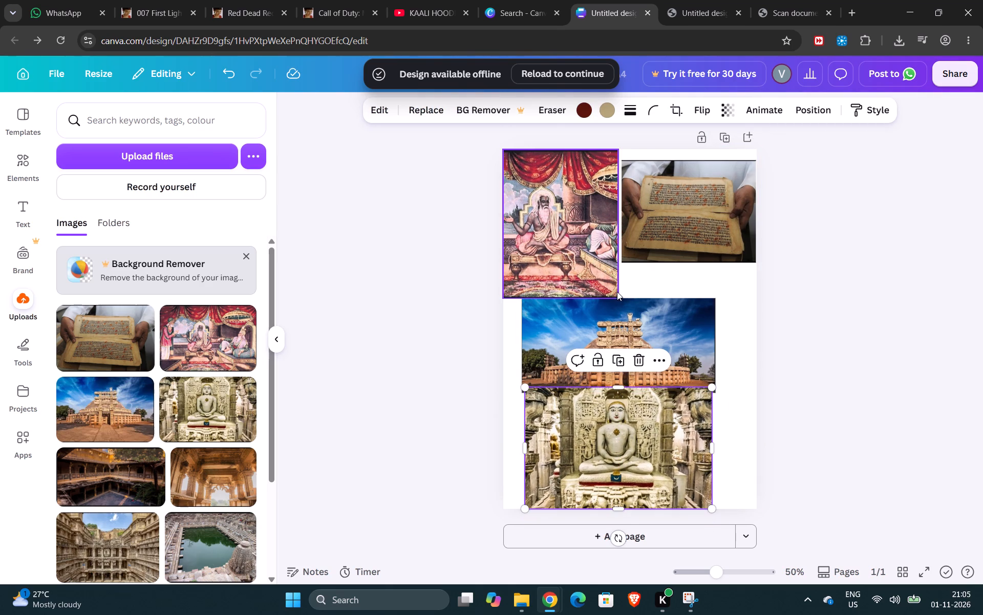
Shrink the court painting and place it just left of the manuscript photo, with its top slightly beyond the page's top edge.
{"action": "left_click_drag", "start_coordinate": [618, 294], "coordinate": [614, 285]}
{"action": "left_click", "coordinate": [566, 241]}
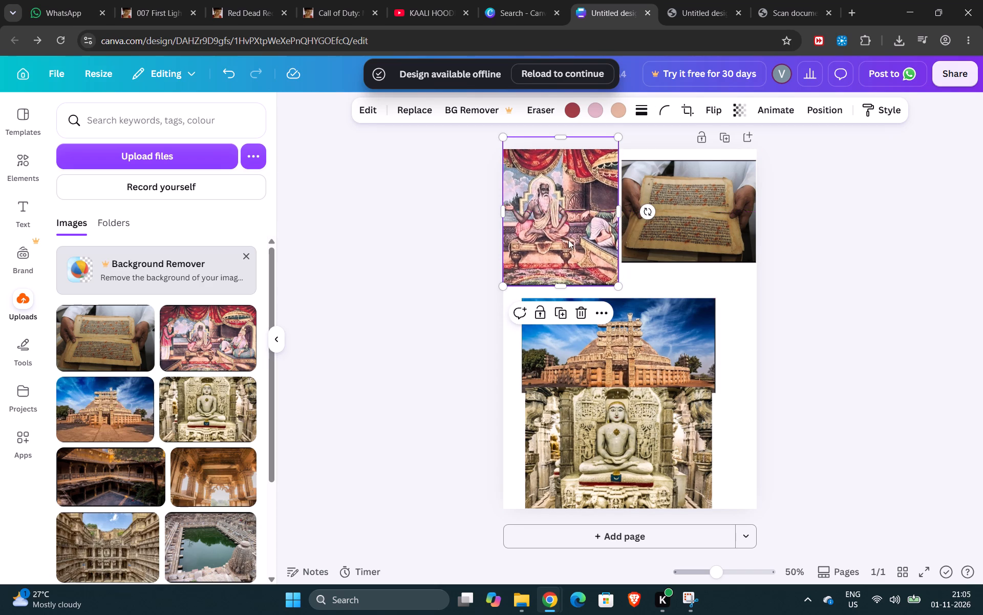
{"action": "left_click_drag", "start_coordinate": [616, 286], "coordinate": [613, 274]}
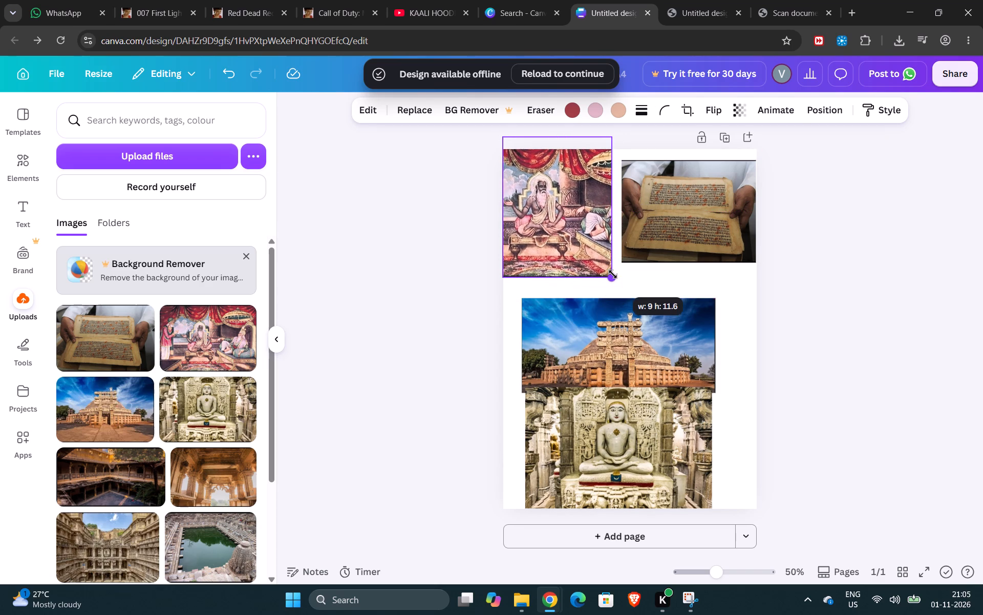
{"action": "left_click_drag", "start_coordinate": [613, 274], "coordinate": [610, 271]}
{"action": "left_click_drag", "start_coordinate": [548, 208], "coordinate": [554, 214]}
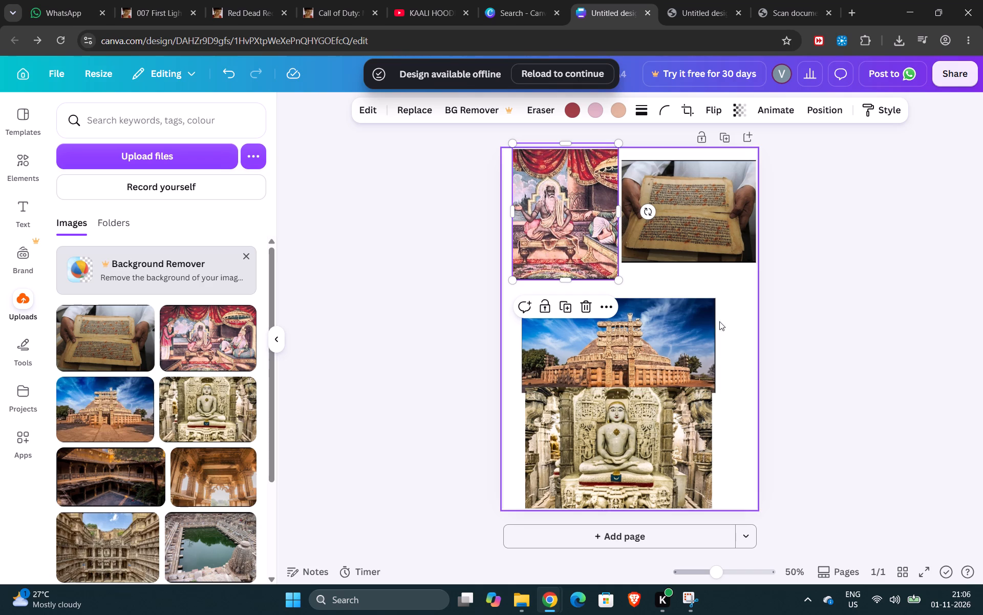
Enlarge the monument photo proportionally and place it directly under the court painting, aligned with the painting's left edge.
{"action": "left_click", "coordinate": [618, 385]}
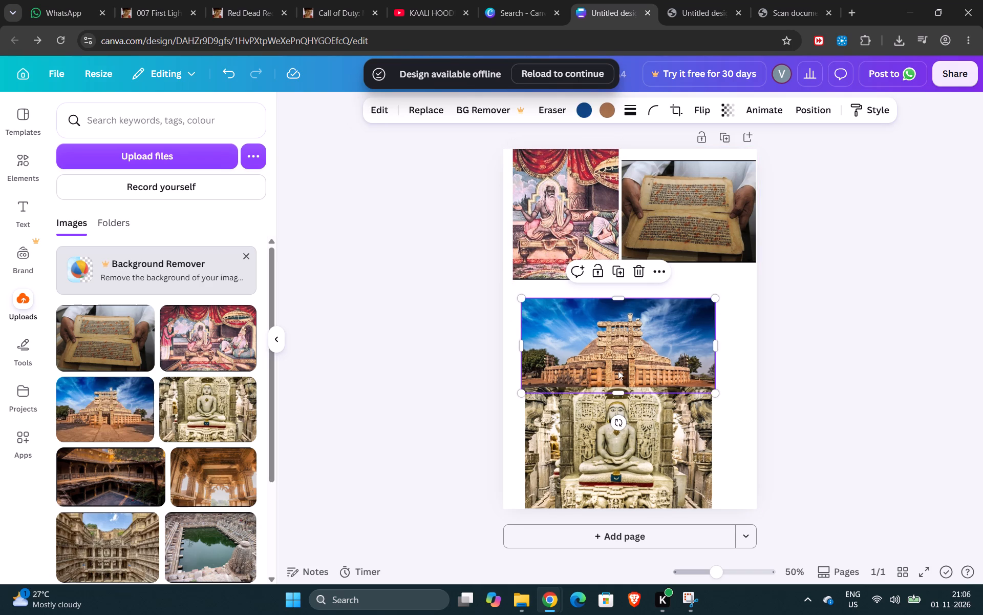
{"action": "left_click_drag", "start_coordinate": [713, 296], "coordinate": [728, 283]}
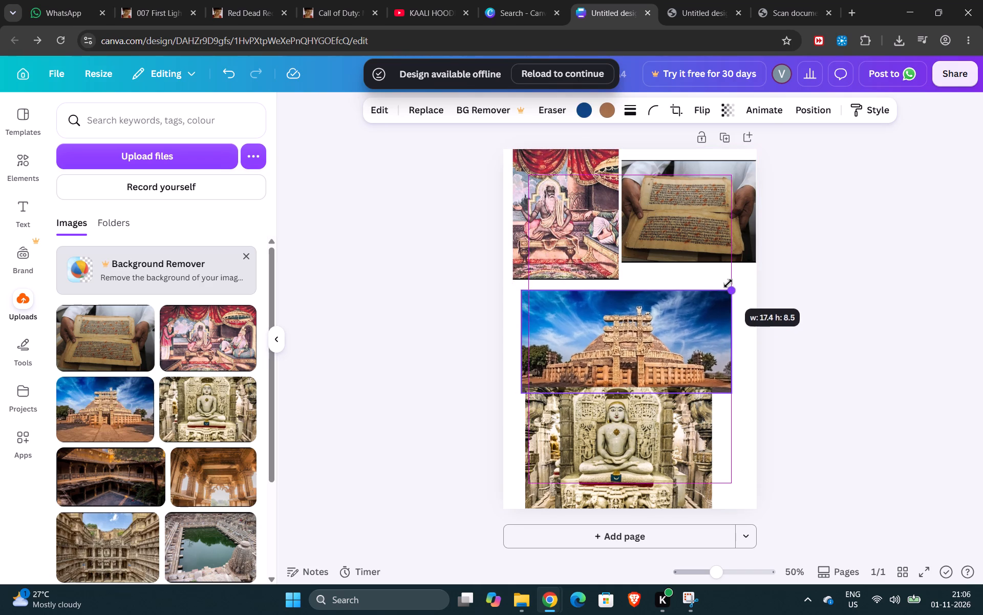
{"action": "left_click_drag", "start_coordinate": [728, 283], "coordinate": [738, 276]}
{"action": "left_click_drag", "start_coordinate": [687, 314], "coordinate": [674, 306]}
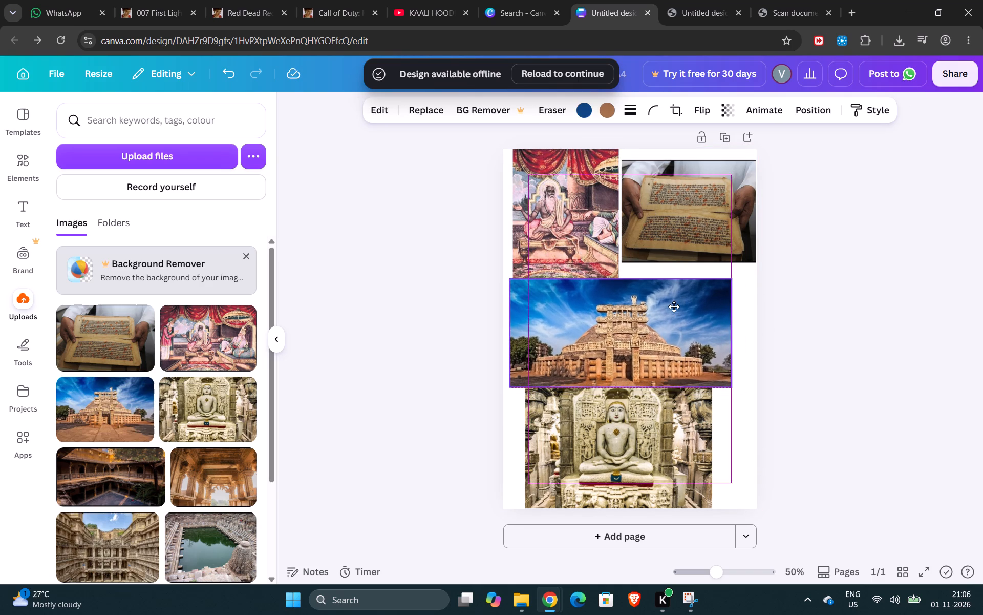
{"action": "left_click_drag", "start_coordinate": [674, 306], "coordinate": [678, 307]}
Raise the seated statue photo slightly off the page bottom and crop its top to the monument's bottom edge, about 9.5 cm high.
{"action": "left_click_drag", "start_coordinate": [668, 423], "coordinate": [670, 422]}
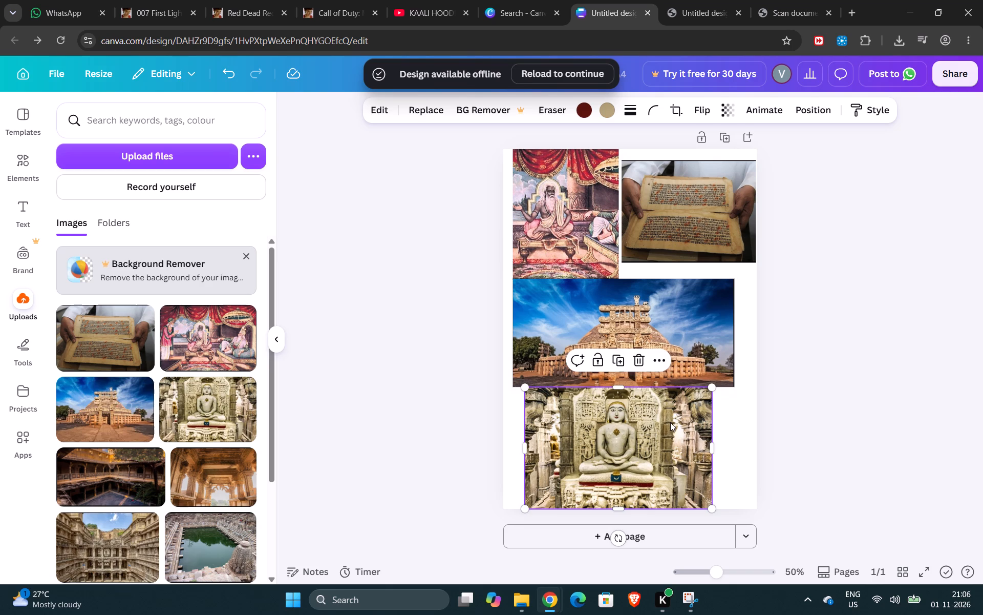
{"action": "left_click_drag", "start_coordinate": [670, 422], "coordinate": [666, 417]}
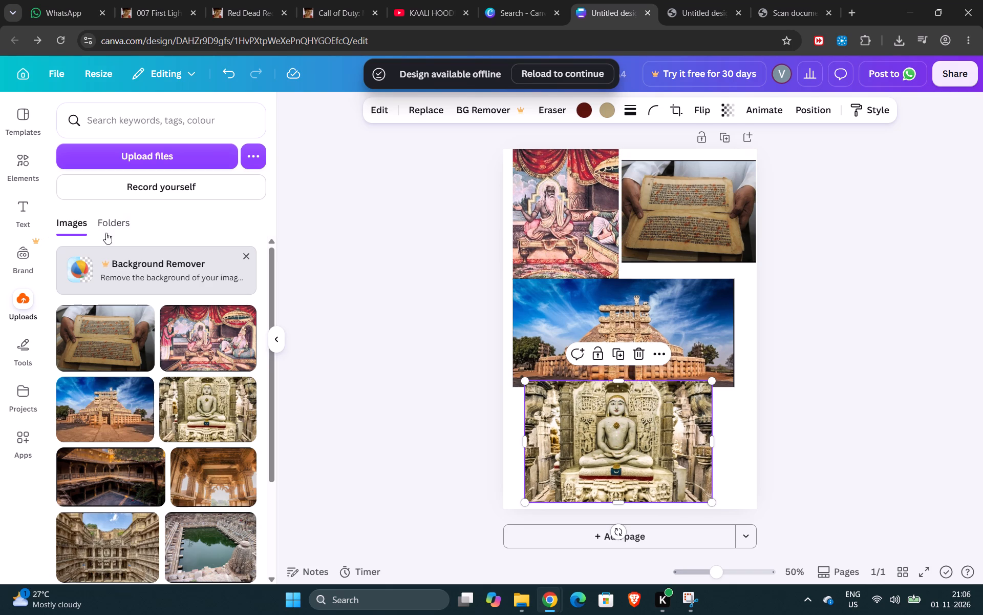
{"action": "left_click_drag", "start_coordinate": [621, 380], "coordinate": [623, 389]}
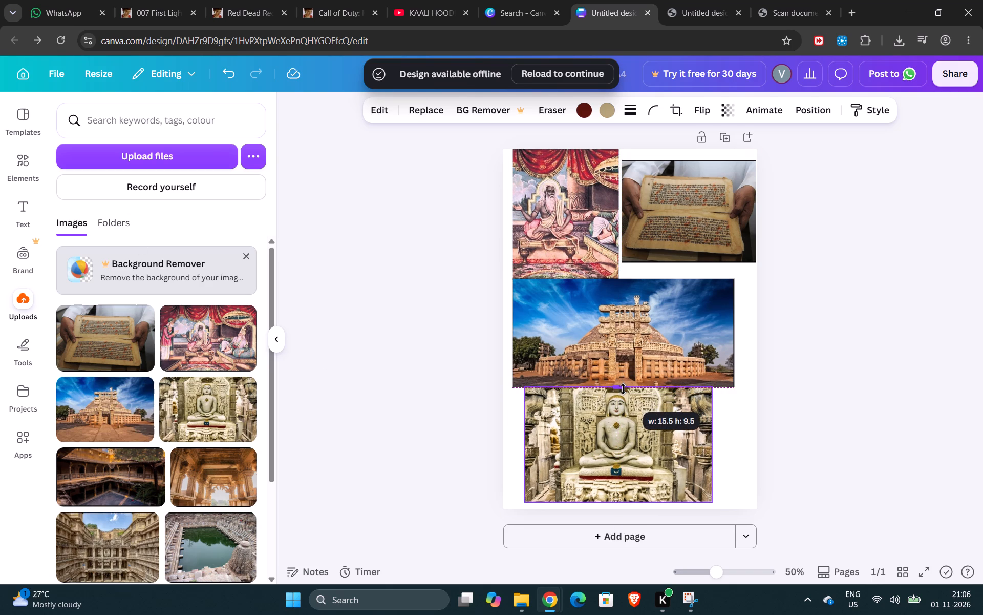
Adjust the seated statue photo's top crop to meet the monument photo's bottom edge, about 15.5 × 9.5 cm overall.
{"action": "left_click_drag", "start_coordinate": [623, 389], "coordinate": [623, 387]}
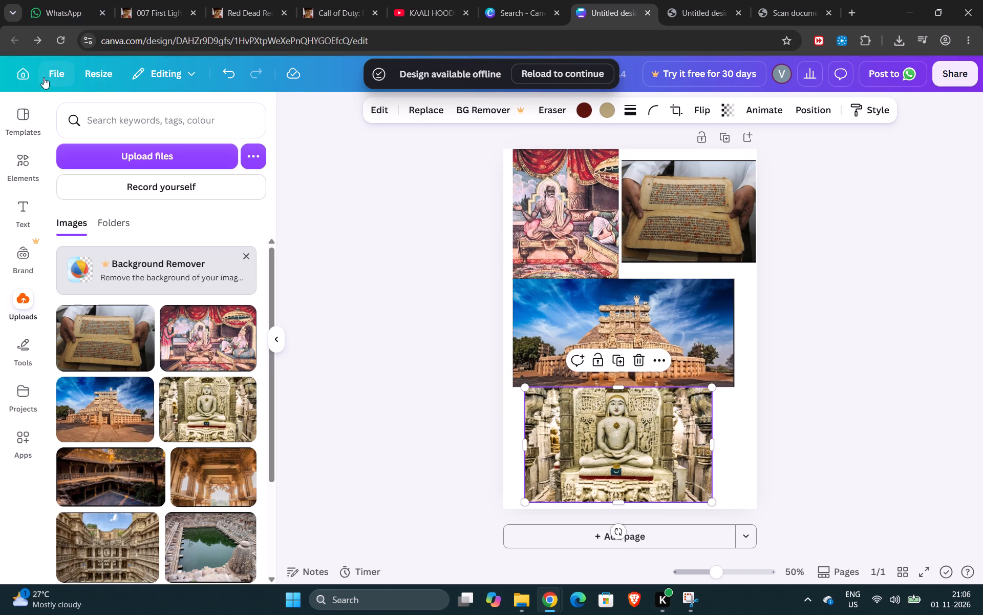
Download the finished A4 collage as a PDF with the Digital preset.
{"action": "left_click", "coordinate": [45, 76]}
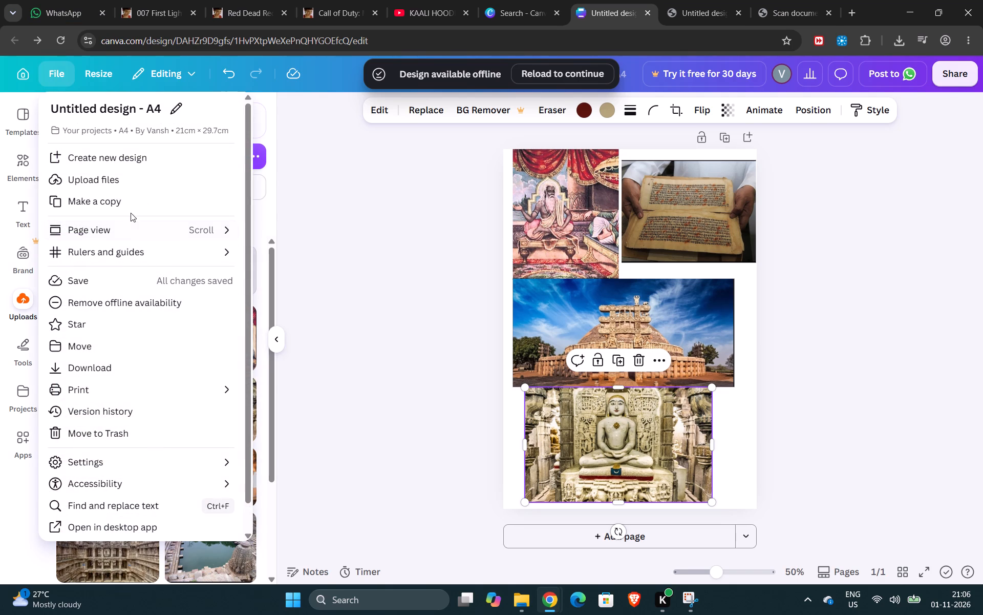
{"action": "left_click", "coordinate": [136, 367]}
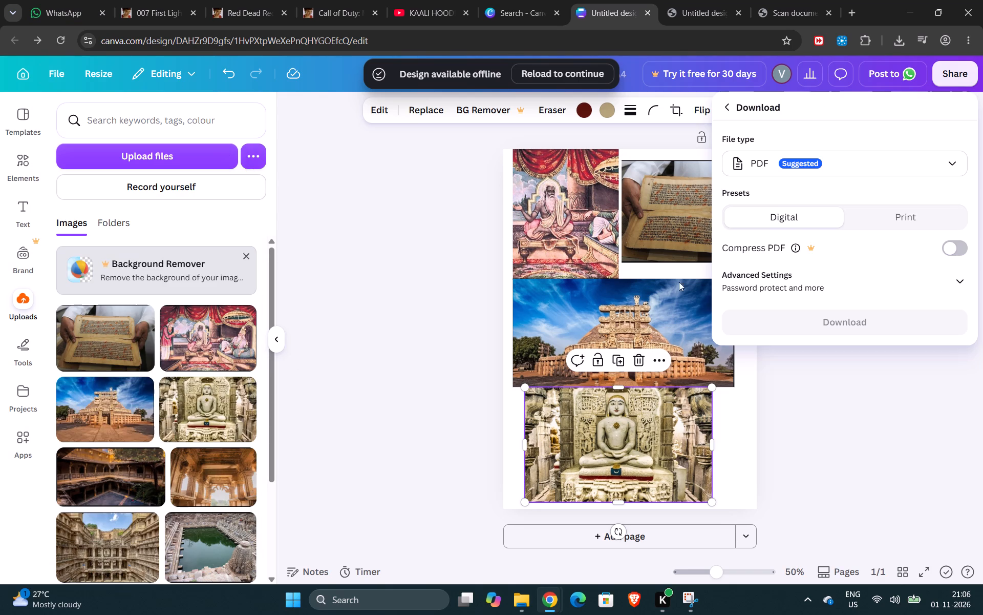
{"action": "left_click", "coordinate": [880, 327]}
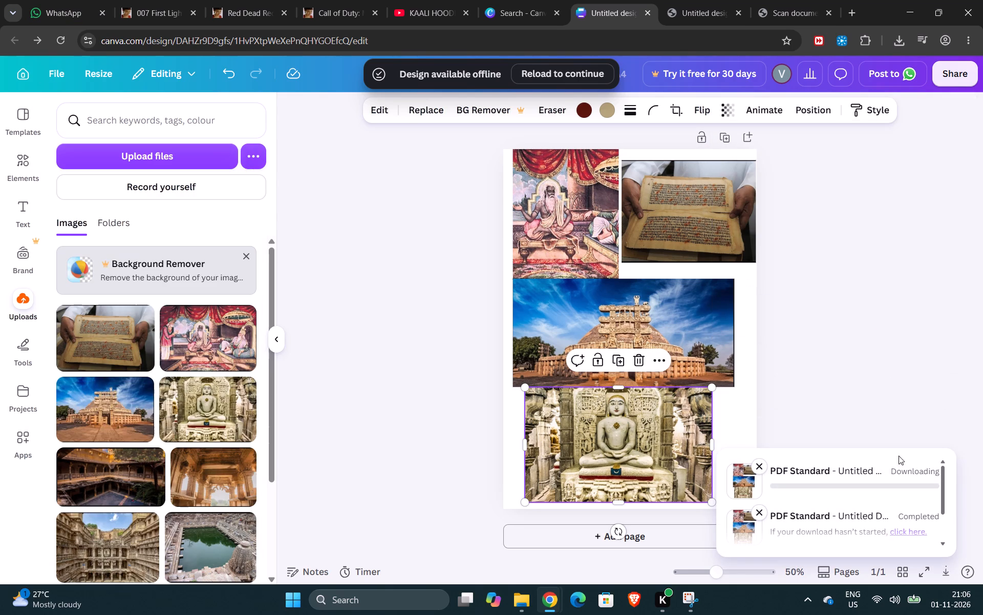
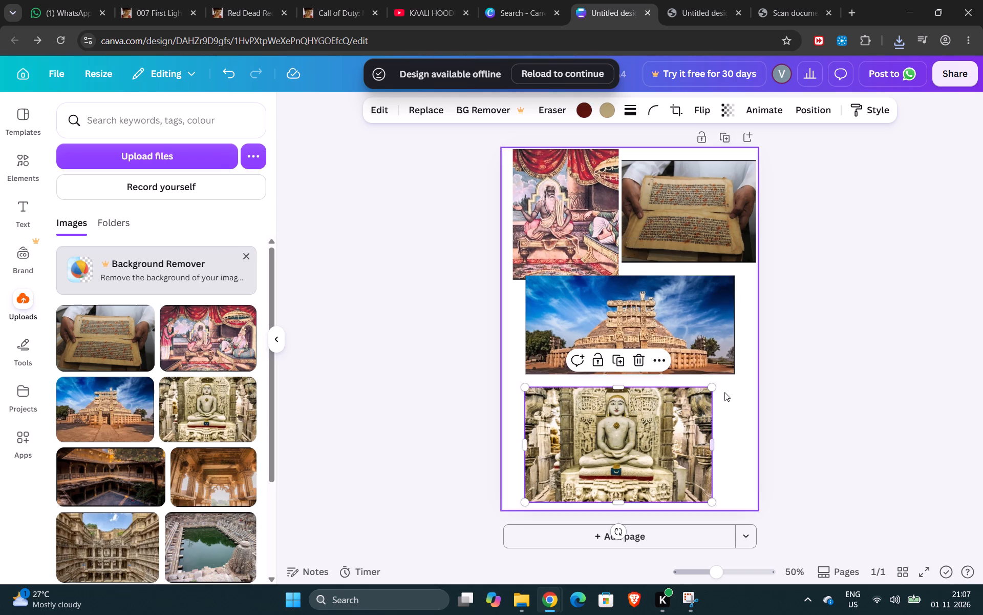
{"action": "left_click_drag", "start_coordinate": [716, 392], "coordinate": [734, 382]}
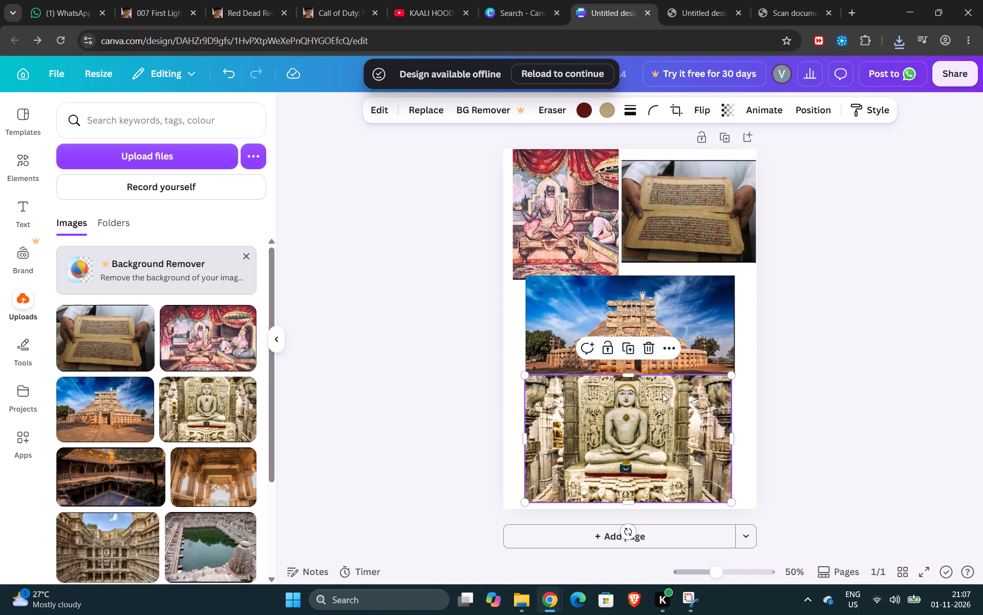
{"action": "left_click_drag", "start_coordinate": [631, 399], "coordinate": [632, 411]}
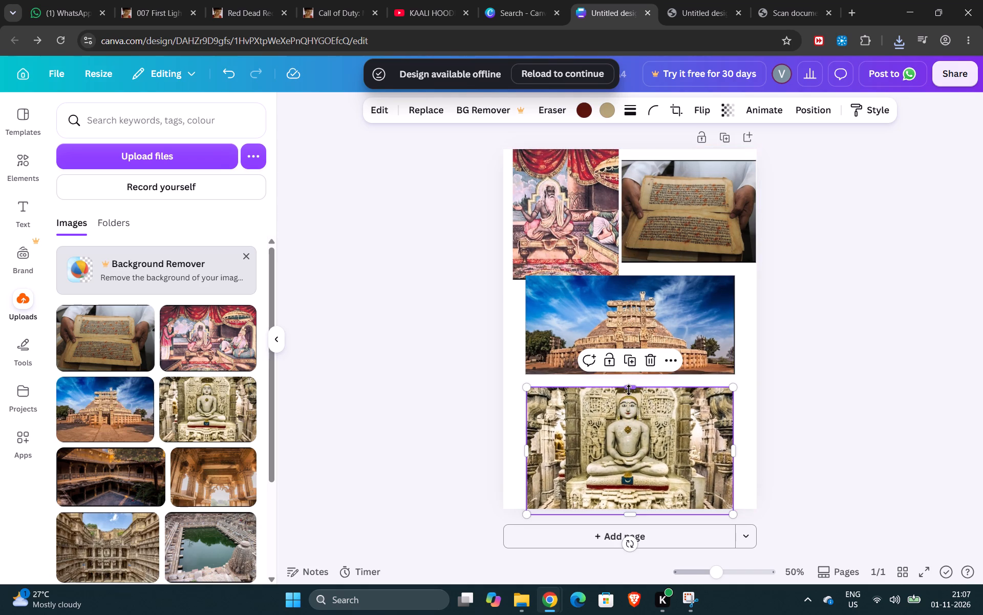
{"action": "left_click_drag", "start_coordinate": [629, 390], "coordinate": [632, 380]}
{"action": "left_click_drag", "start_coordinate": [642, 402], "coordinate": [646, 415]}
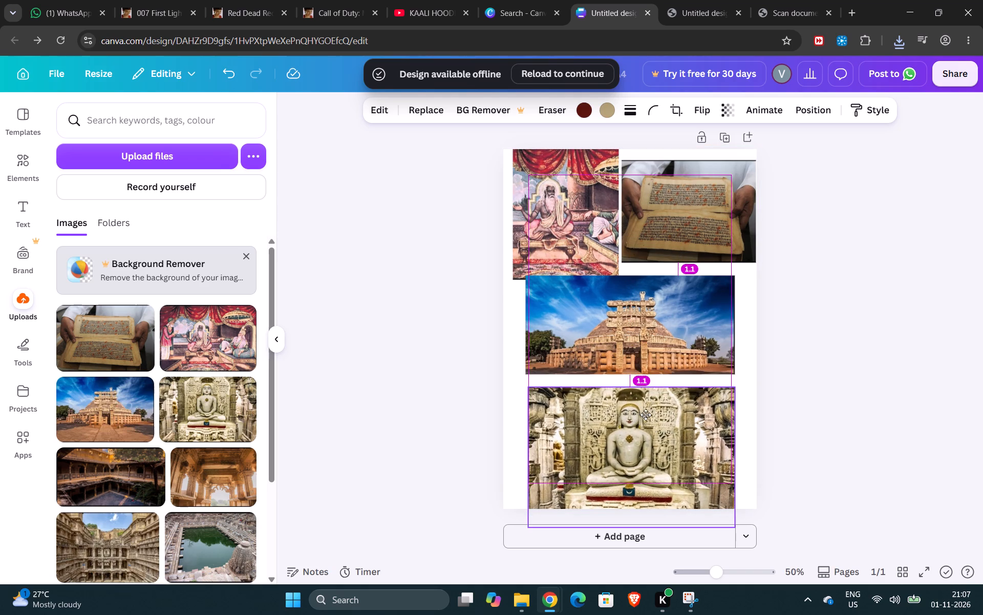
{"action": "left_click_drag", "start_coordinate": [646, 415], "coordinate": [644, 415]}
{"action": "left_click", "coordinate": [639, 386]}
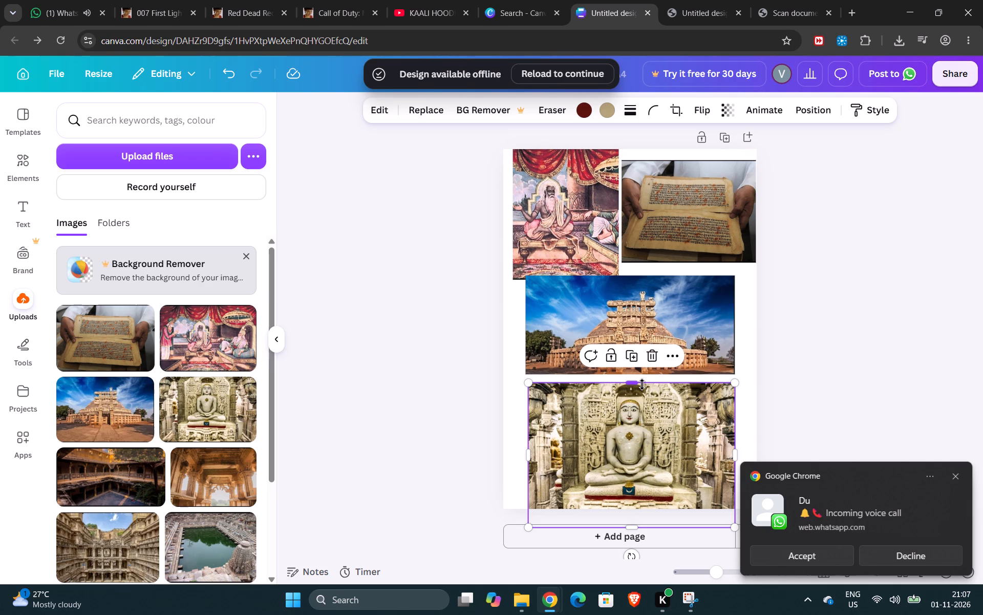
Move the manuscript photo flush with the page's top edge and directly against the court painting's right side.
{"action": "left_click_drag", "start_coordinate": [678, 223], "coordinate": [685, 208]}
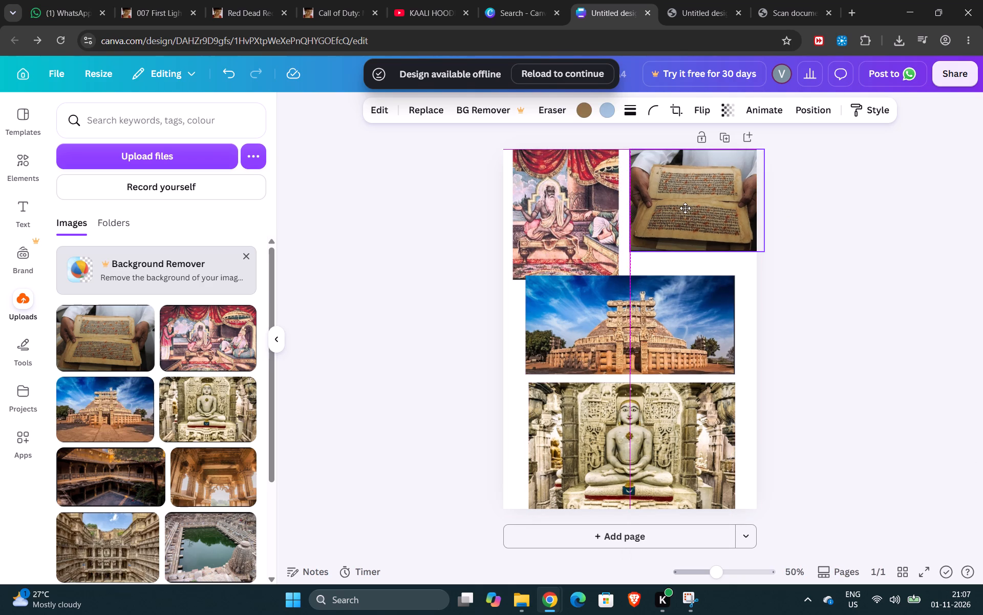
{"action": "left_click_drag", "start_coordinate": [685, 208], "coordinate": [678, 216]}
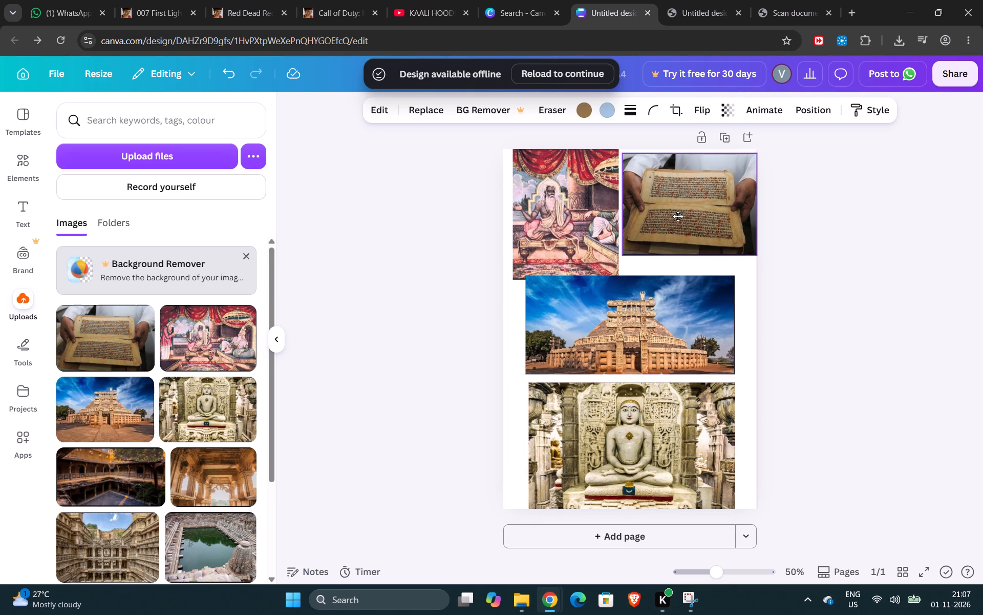
{"action": "left_click_drag", "start_coordinate": [678, 216], "coordinate": [676, 212]}
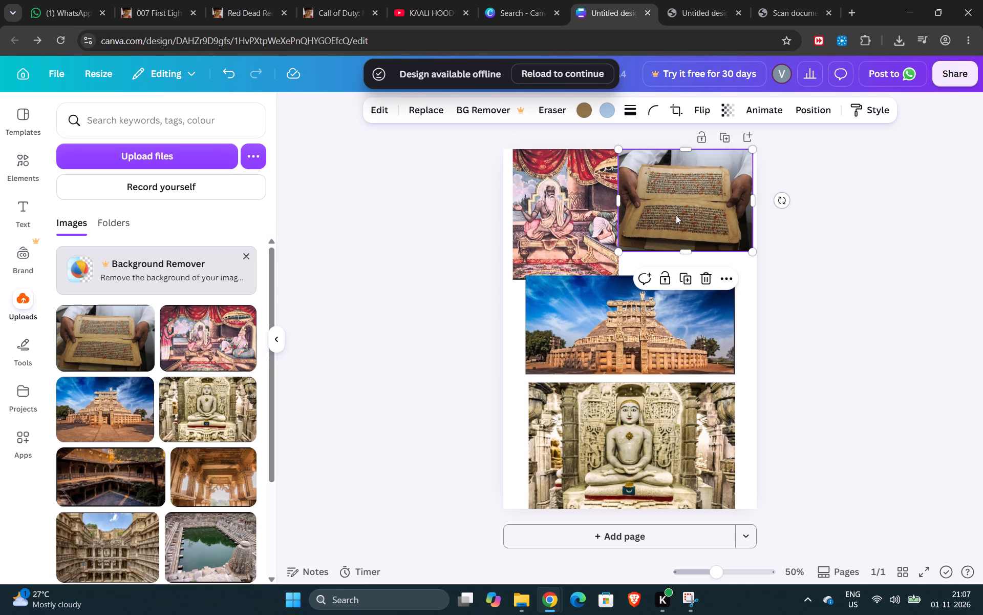
Move the monument photo directly under the court painting, aligned with the painting's left edge.
{"action": "left_click_drag", "start_coordinate": [642, 337], "coordinate": [628, 342]}
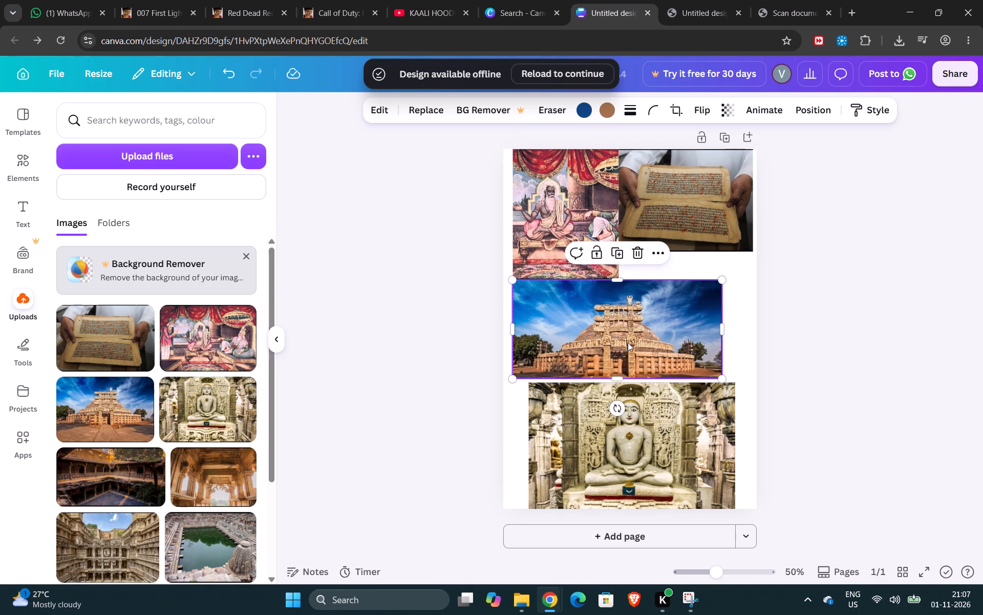
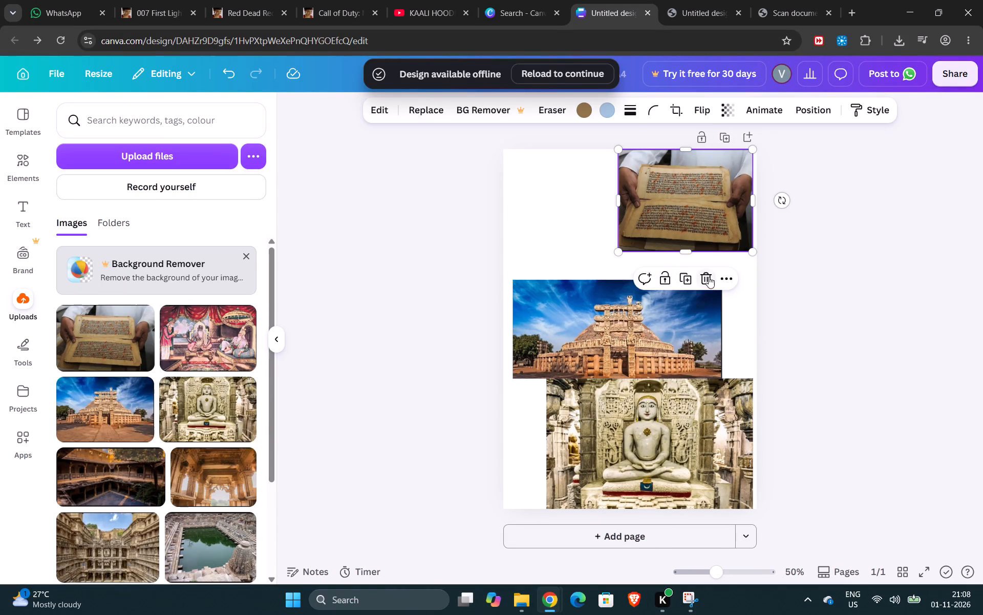
Clear the collage page by deleting the manuscript photo and the monument photo, and select the seated statue photo.
{"action": "left_click", "coordinate": [709, 277]}
{"action": "left_click", "coordinate": [654, 307]}
{"action": "left_click", "coordinate": [638, 260]}
{"action": "left_click", "coordinate": [691, 402]}
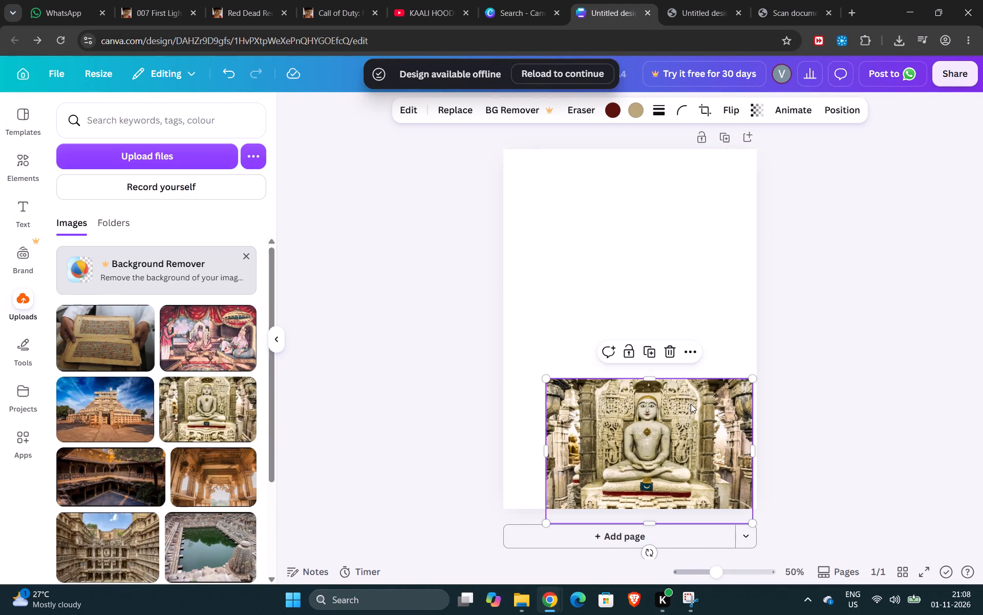
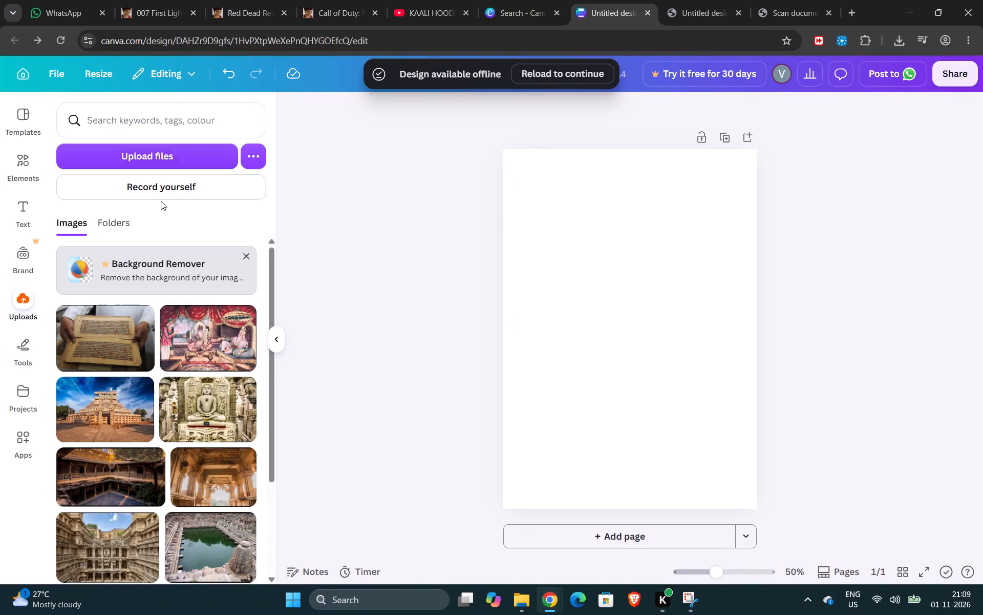
{"action": "left_click", "coordinate": [148, 148]}
{"action": "scroll", "coordinate": [253, 163], "scroll_direction": "down", "scroll_amount": 10}
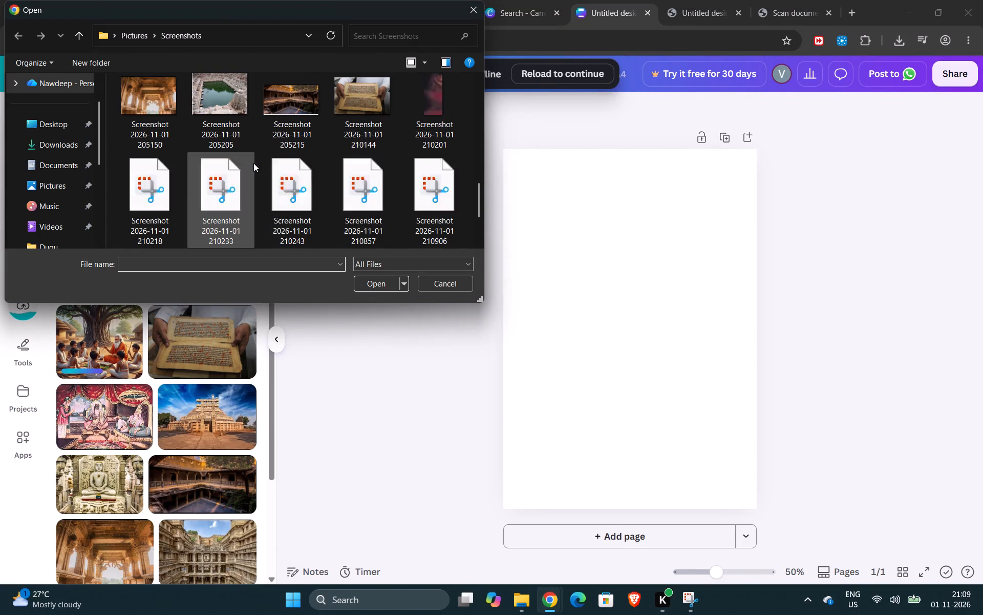
{"action": "scroll", "coordinate": [309, 99], "scroll_direction": "down", "scroll_amount": 4}
{"action": "left_click", "coordinate": [160, 195]}
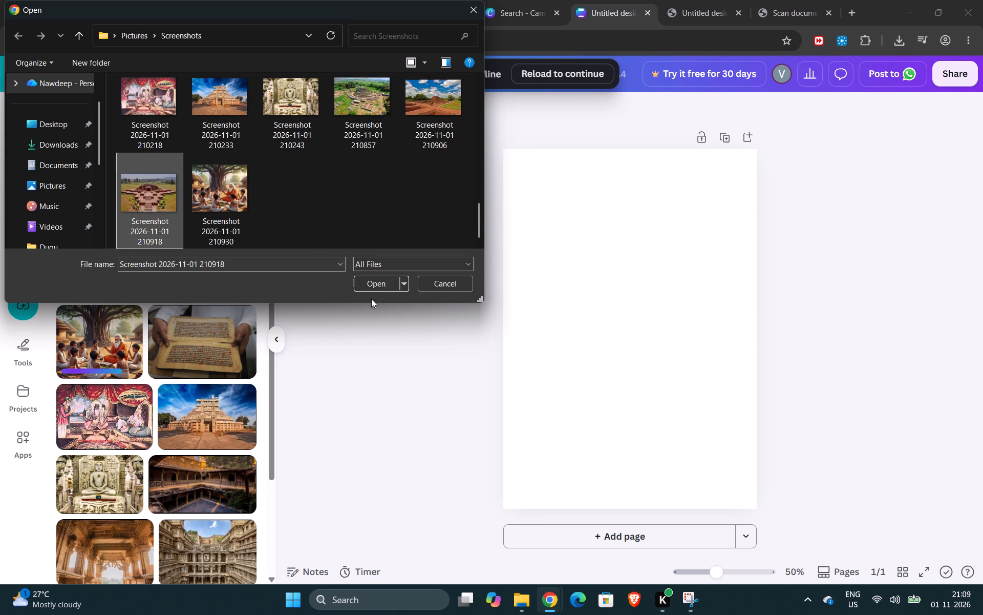
{"action": "left_click", "coordinate": [379, 285]}
Open the file picker for uploading another image.
{"action": "left_click", "coordinate": [221, 163]}
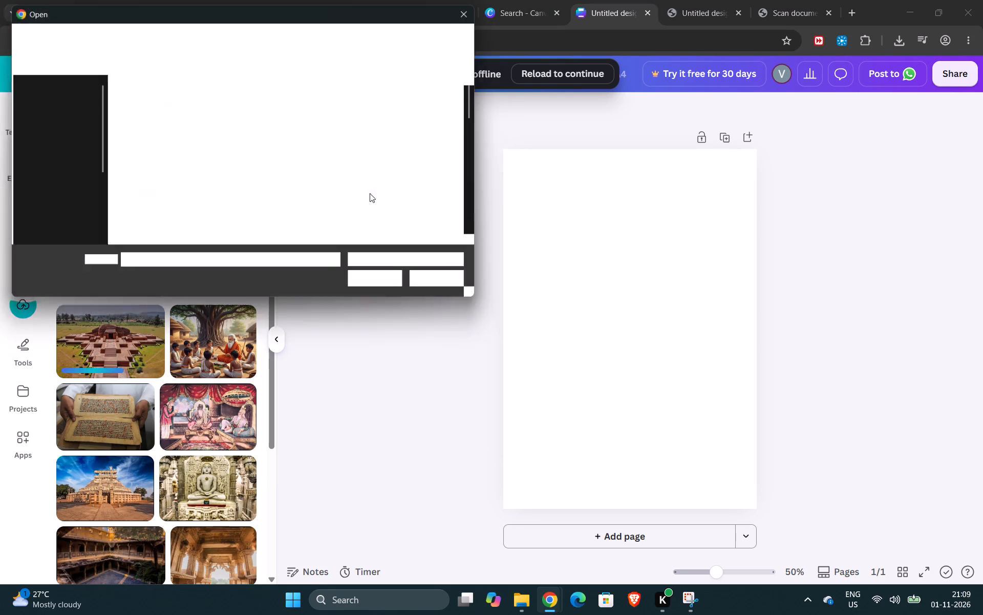
{"action": "scroll", "coordinate": [370, 193], "scroll_direction": "down", "scroll_amount": 15}
{"action": "left_click", "coordinate": [448, 90]}
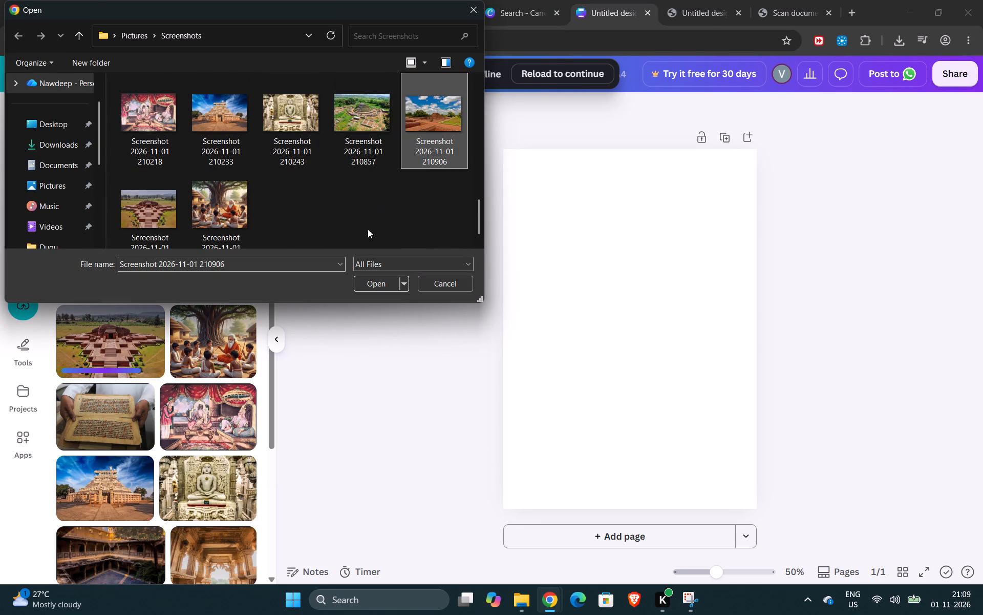
{"action": "left_click", "coordinate": [376, 280]}
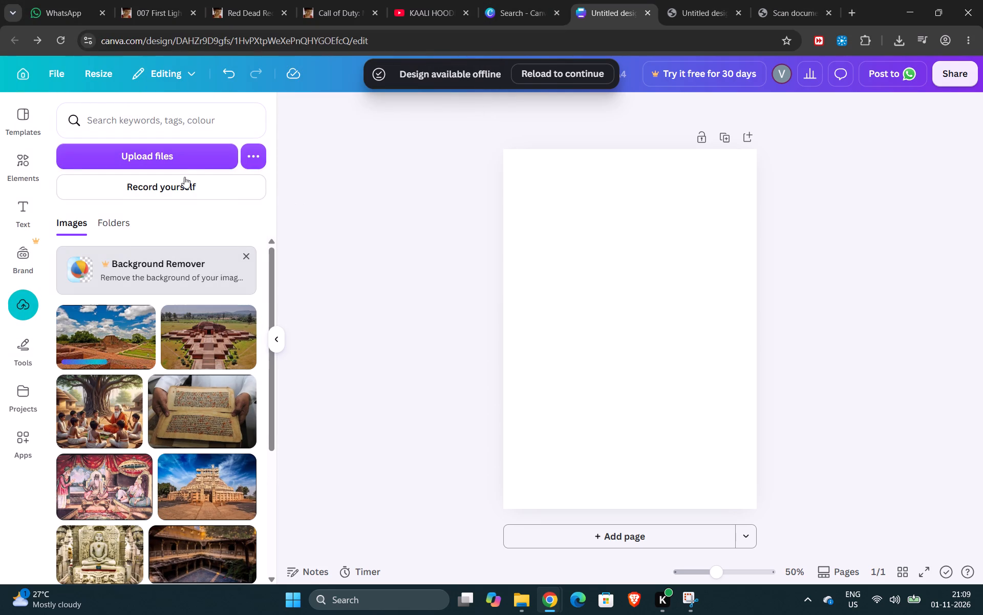
{"action": "left_click", "coordinate": [186, 162]}
{"action": "scroll", "coordinate": [367, 221], "scroll_direction": "down", "scroll_amount": 10}
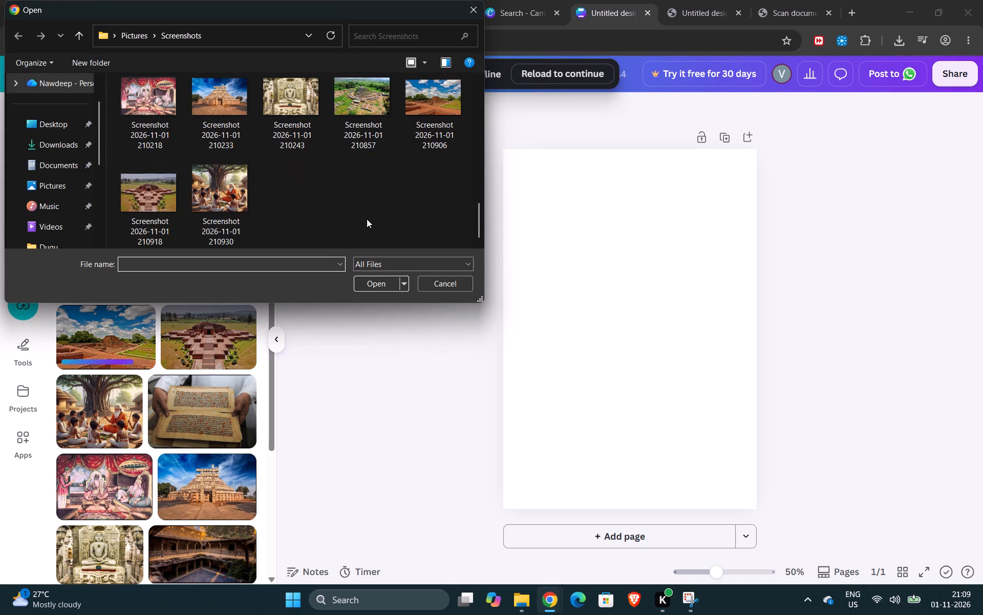
{"action": "scroll", "coordinate": [367, 219], "scroll_direction": "down", "scroll_amount": 4}
{"action": "left_click", "coordinate": [376, 98]}
{"action": "left_click", "coordinate": [368, 285]}
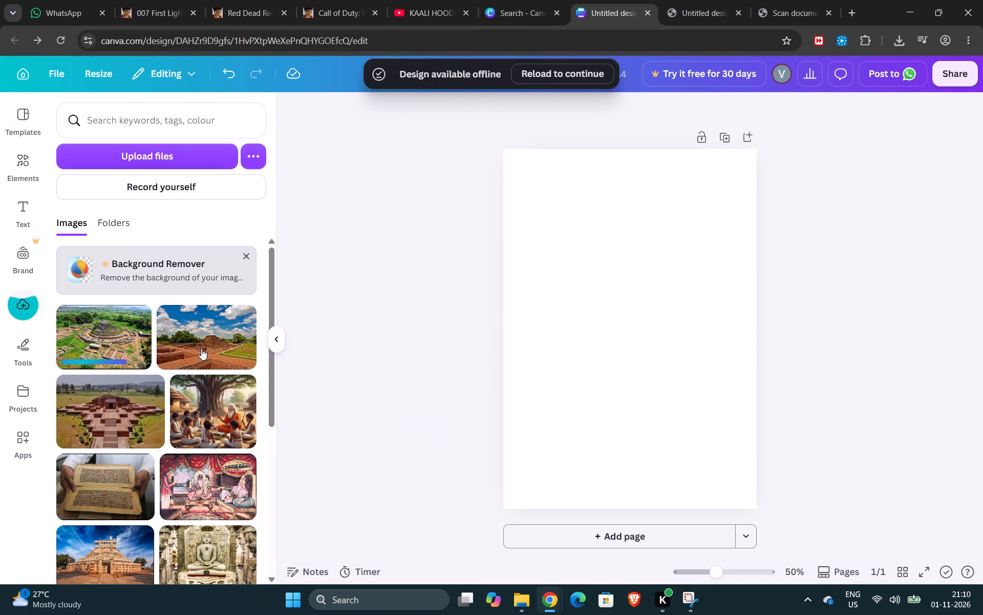
Add the tree teaching scene to the upper part of the blank page and the stepped brick ruins photo just below it.
{"action": "left_click", "coordinate": [237, 420]}
{"action": "left_click", "coordinate": [108, 414]}
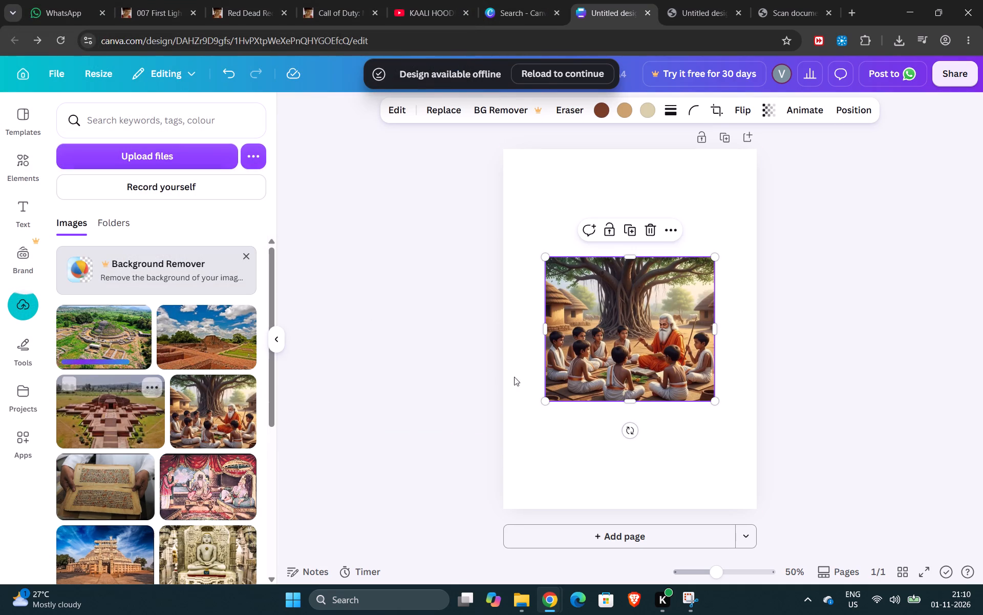
{"action": "left_click_drag", "start_coordinate": [637, 327], "coordinate": [632, 258]}
{"action": "left_click", "coordinate": [90, 428]}
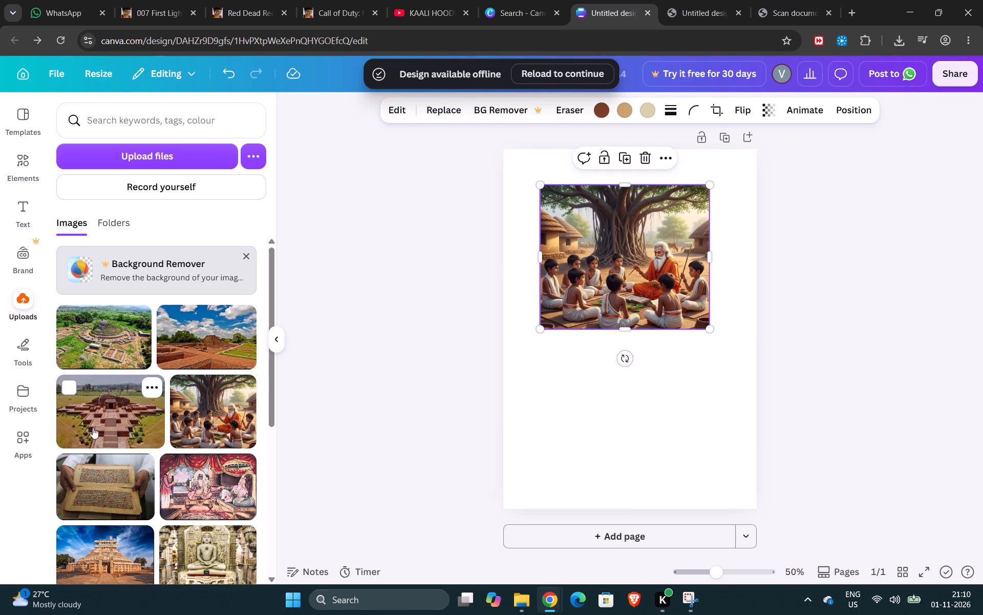
{"action": "left_click_drag", "start_coordinate": [599, 319], "coordinate": [605, 375]}
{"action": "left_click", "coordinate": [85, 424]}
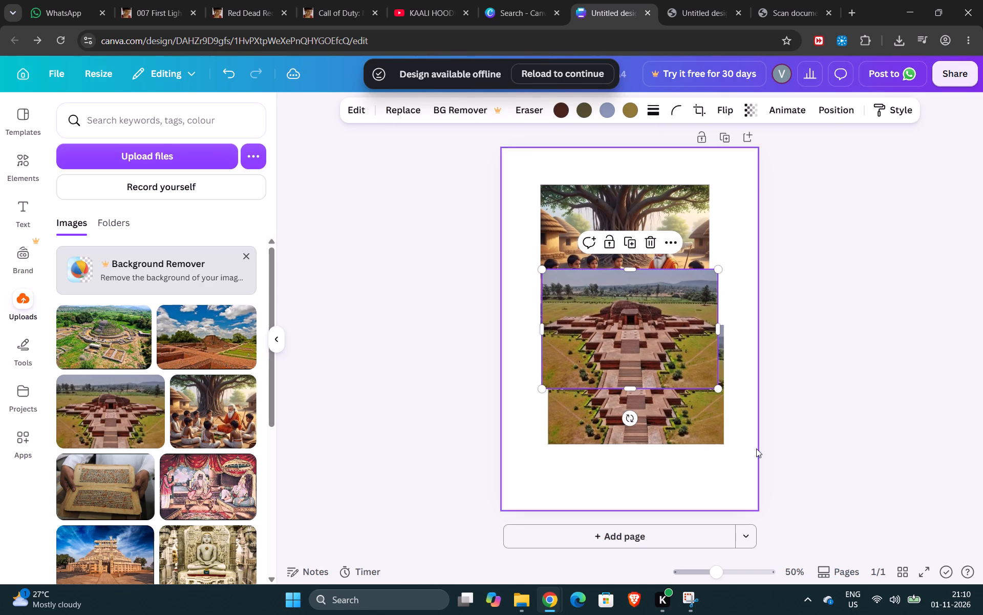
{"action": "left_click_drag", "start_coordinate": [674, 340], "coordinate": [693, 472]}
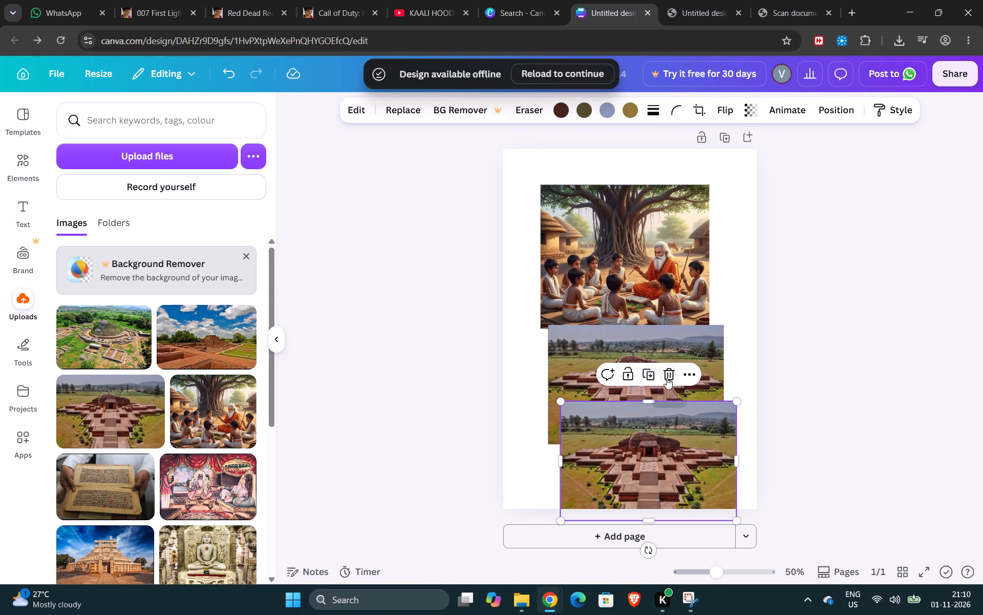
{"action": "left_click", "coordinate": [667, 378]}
Add the blue-sky ruins photo and the green stupa photo to the page, placing both along its bottom edge.
{"action": "left_click", "coordinate": [183, 338]}
{"action": "left_click_drag", "start_coordinate": [627, 346], "coordinate": [647, 459]}
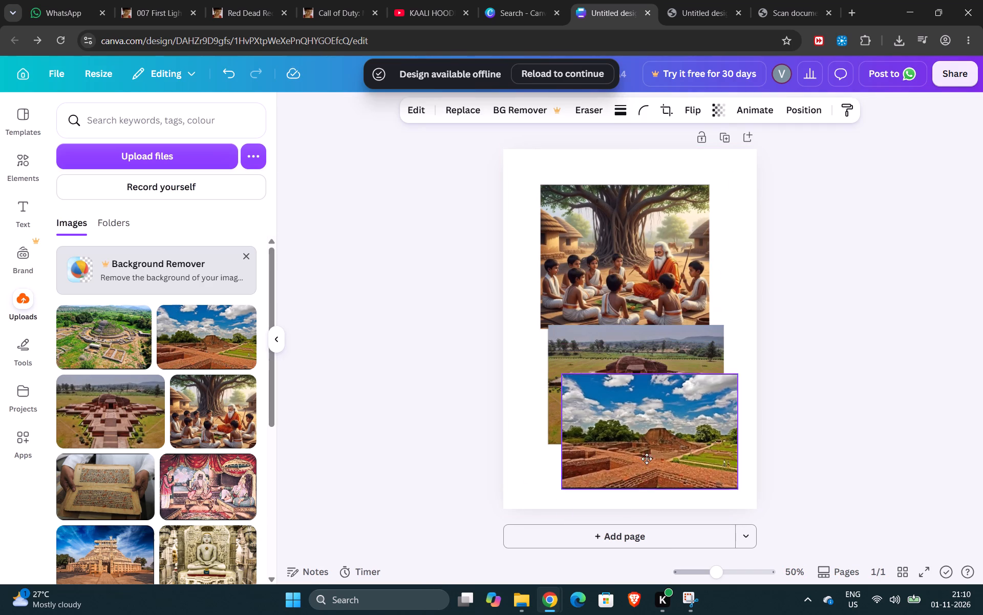
{"action": "left_click_drag", "start_coordinate": [647, 459], "coordinate": [644, 476]}
{"action": "left_click", "coordinate": [106, 334]}
{"action": "left_click_drag", "start_coordinate": [673, 332], "coordinate": [753, 453]}
Move the tree teaching scene into the page's top-left corner and shrink it to slightly over half the page width.
{"action": "left_click", "coordinate": [602, 228]}
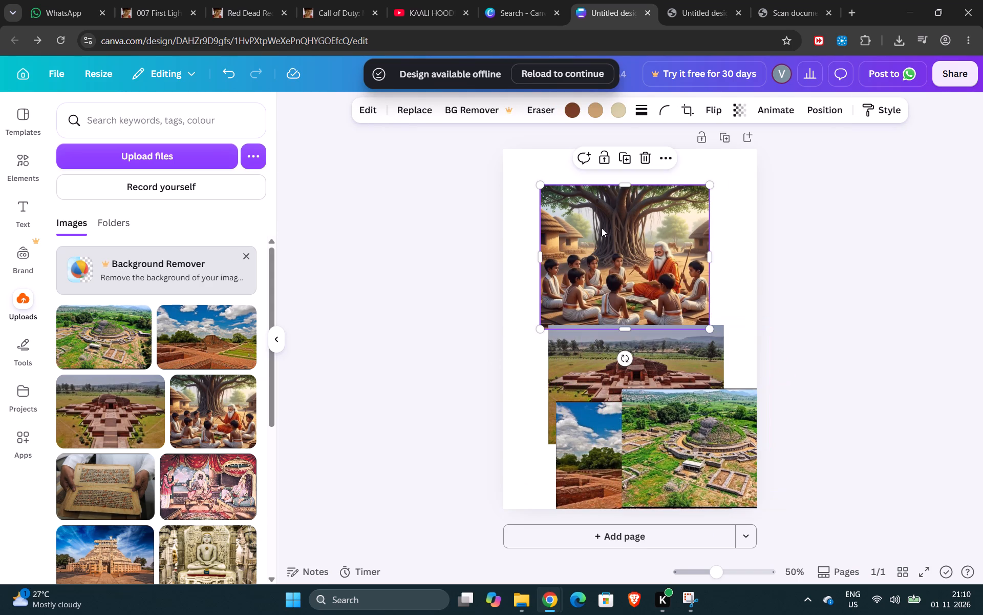
{"action": "left_click_drag", "start_coordinate": [626, 257], "coordinate": [589, 224]}
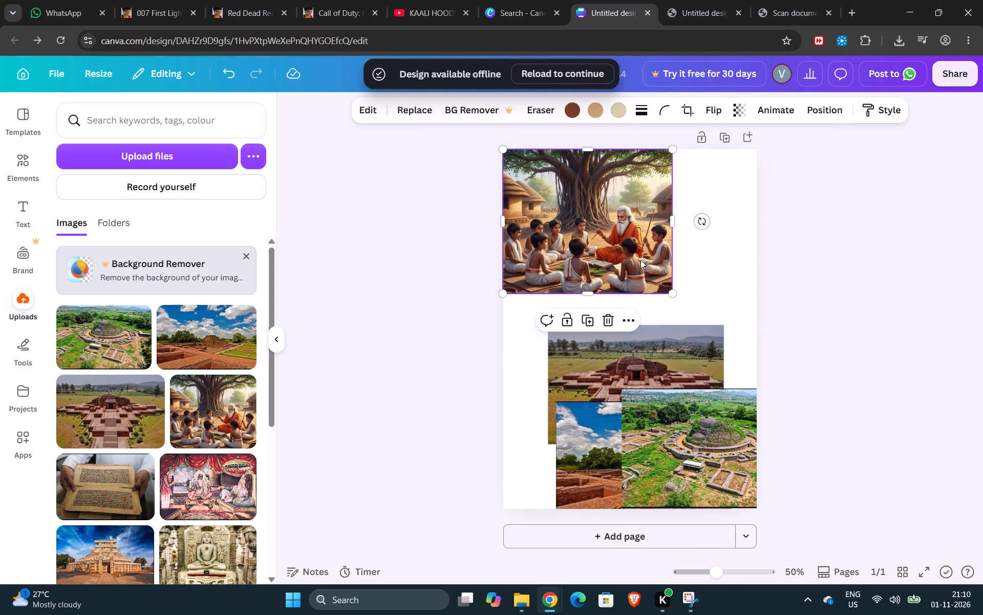
{"action": "left_click_drag", "start_coordinate": [673, 295], "coordinate": [637, 275]}
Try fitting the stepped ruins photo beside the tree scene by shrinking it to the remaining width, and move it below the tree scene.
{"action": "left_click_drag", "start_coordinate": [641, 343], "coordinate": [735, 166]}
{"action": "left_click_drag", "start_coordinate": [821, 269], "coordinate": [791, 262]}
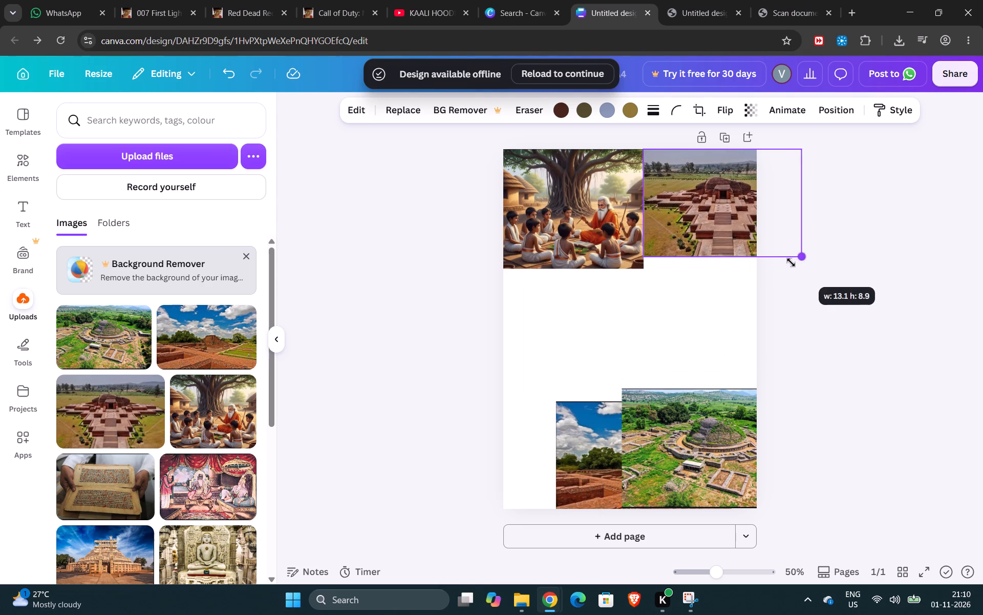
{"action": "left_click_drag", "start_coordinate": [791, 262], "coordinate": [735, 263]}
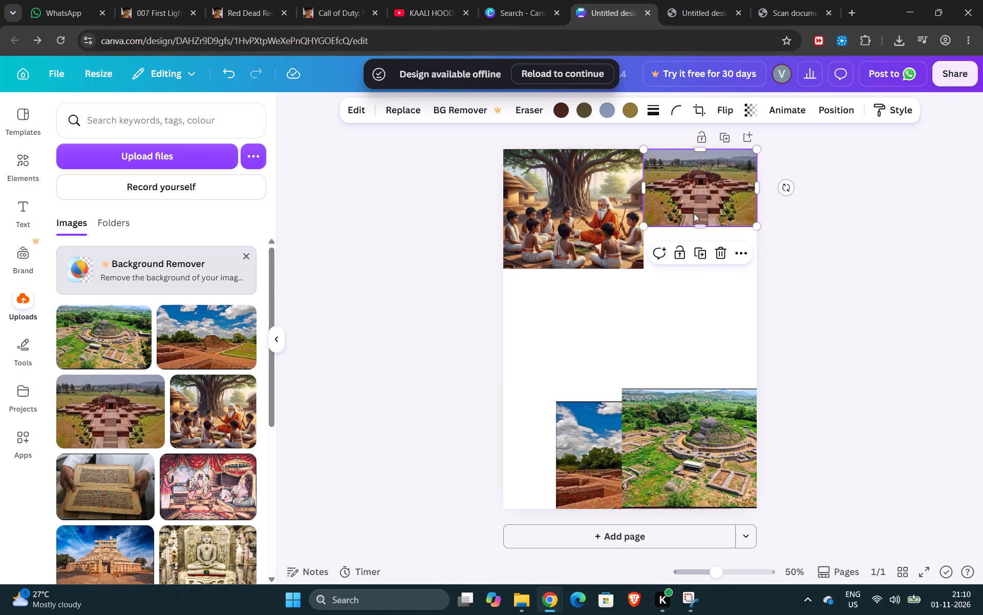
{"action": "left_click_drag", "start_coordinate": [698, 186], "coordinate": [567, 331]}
Move the green stupa photo into the page's top-right corner and shrink it to fit exactly beside the tree scene.
{"action": "left_click_drag", "start_coordinate": [693, 436], "coordinate": [695, 252]}
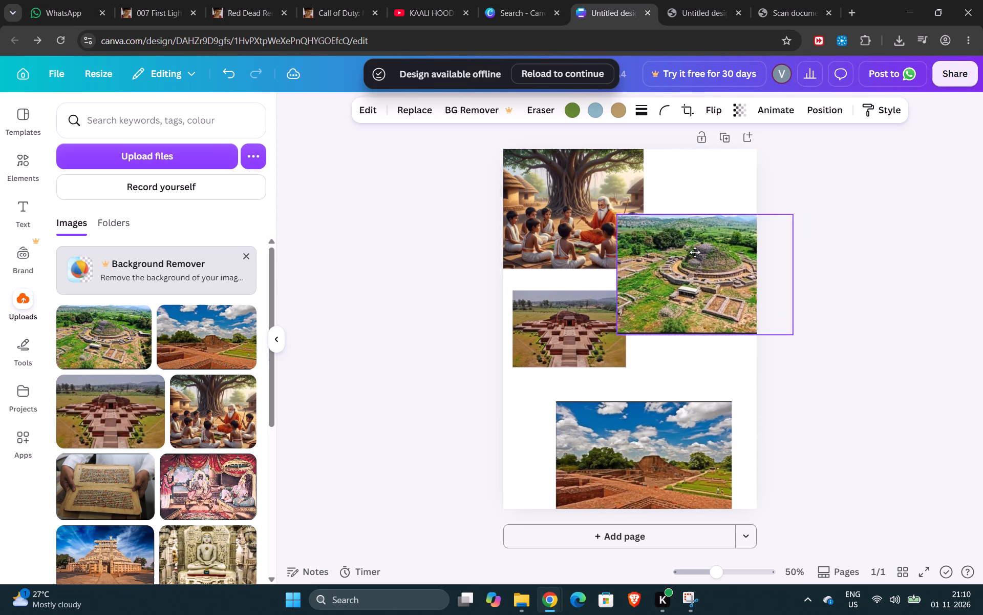
{"action": "left_click_drag", "start_coordinate": [695, 252], "coordinate": [655, 198]}
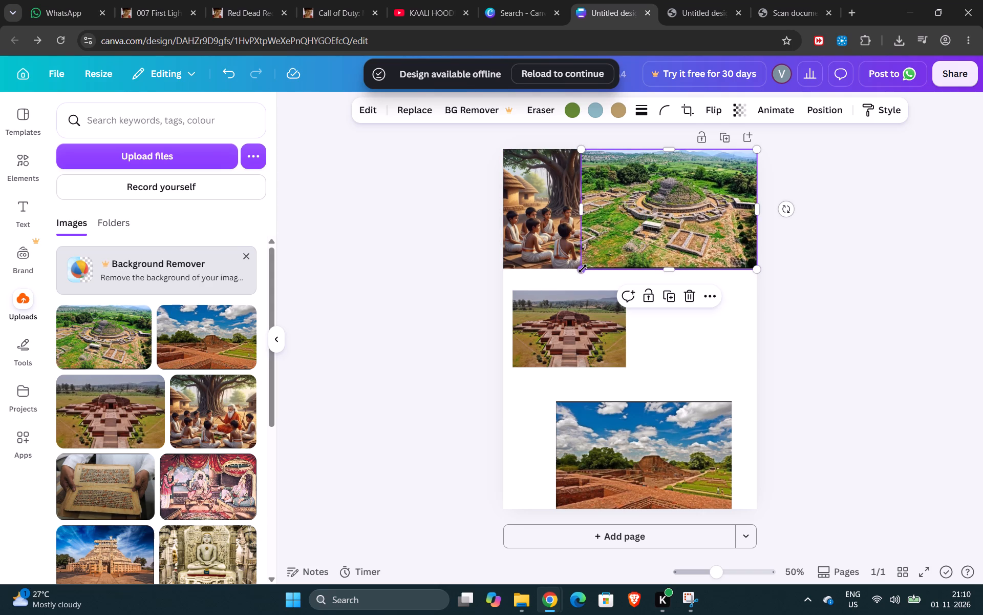
{"action": "left_click_drag", "start_coordinate": [583, 269], "coordinate": [663, 265]}
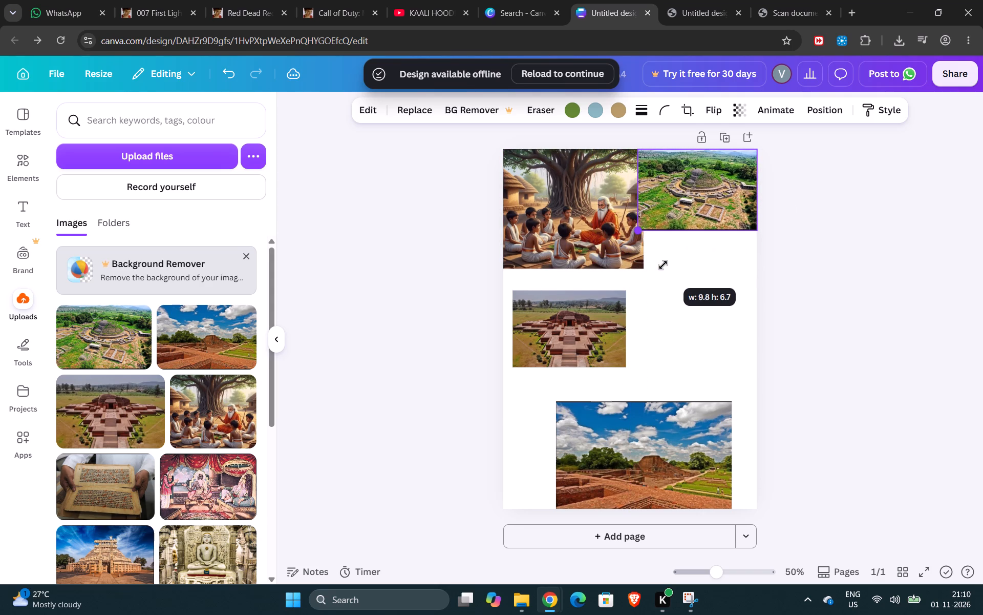
{"action": "left_click_drag", "start_coordinate": [663, 265], "coordinate": [671, 260]}
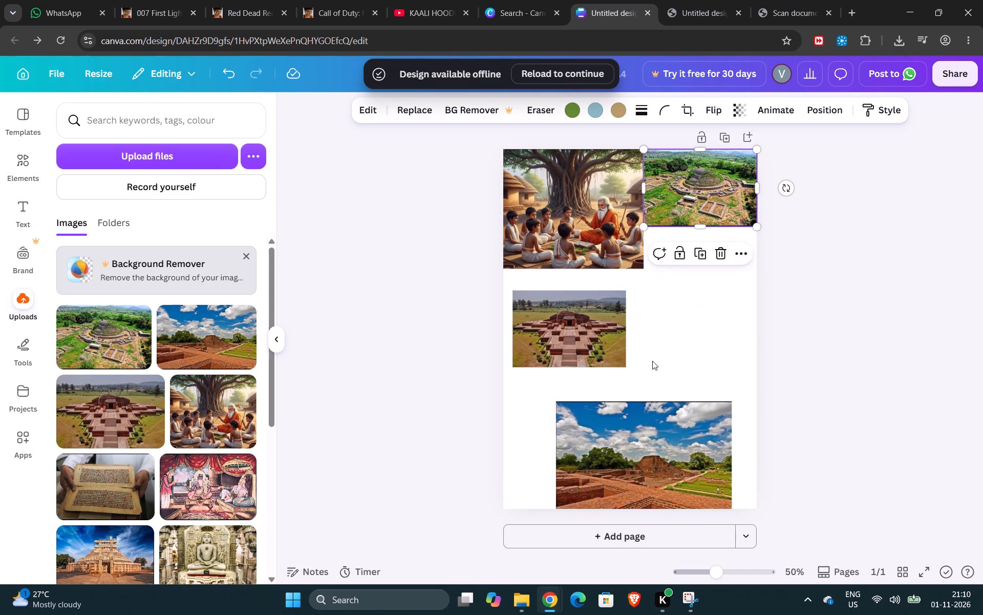
Enlarge the stepped ruins photo to about 12.4 × 8.4 cm directly below the tree scene, with the blue-sky ruins photo on the page's bottom edge.
{"action": "left_click_drag", "start_coordinate": [646, 433], "coordinate": [630, 417]}
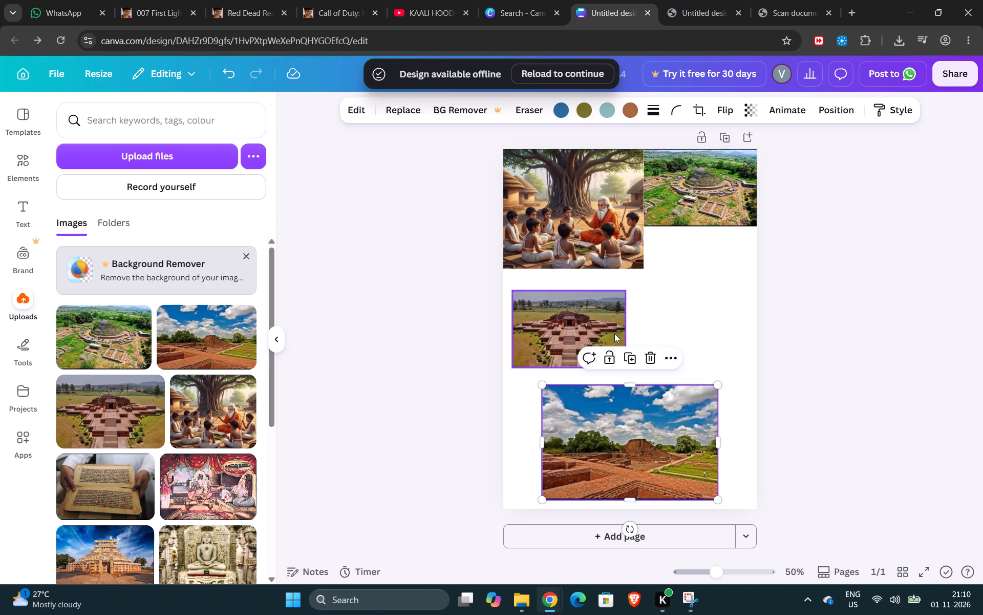
{"action": "left_click_drag", "start_coordinate": [605, 332], "coordinate": [628, 324]}
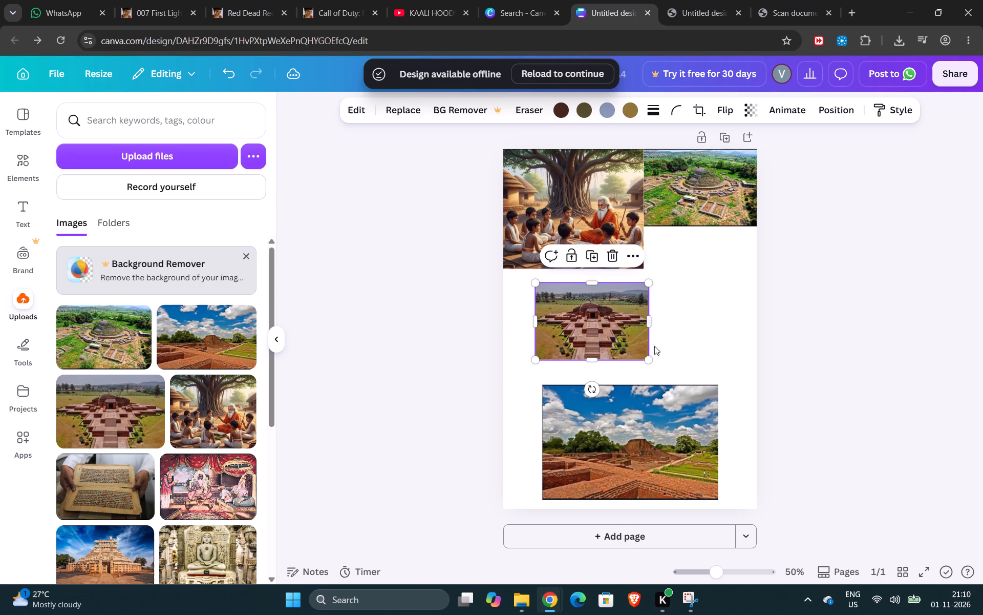
{"action": "left_click_drag", "start_coordinate": [648, 357], "coordinate": [714, 334]}
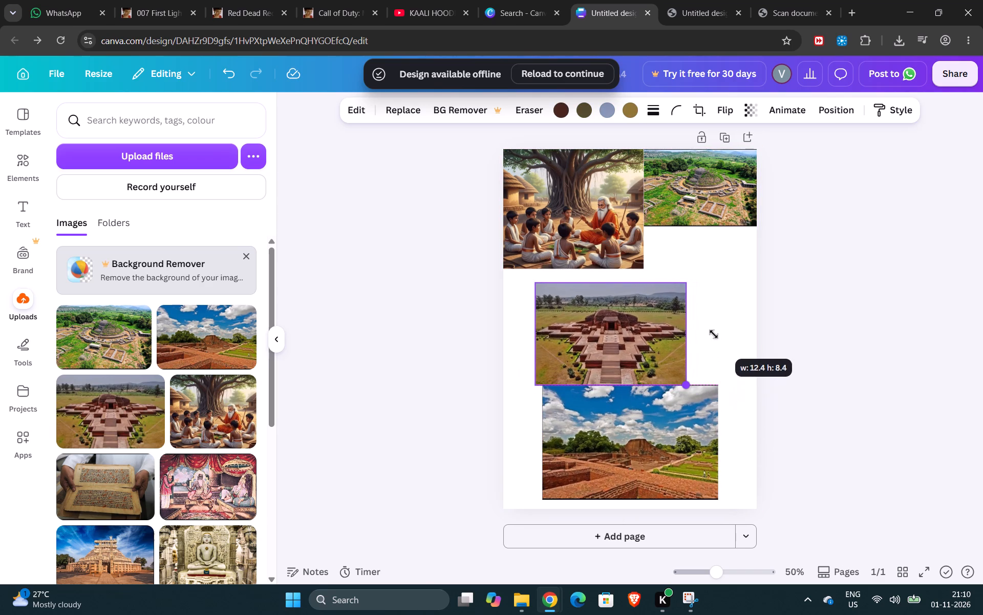
{"action": "left_click_drag", "start_coordinate": [714, 334], "coordinate": [710, 329]}
{"action": "left_click_drag", "start_coordinate": [645, 453], "coordinate": [638, 462]}
{"action": "left_click_drag", "start_coordinate": [574, 310], "coordinate": [576, 302]}
{"action": "left_click_drag", "start_coordinate": [533, 277], "coordinate": [522, 276]}
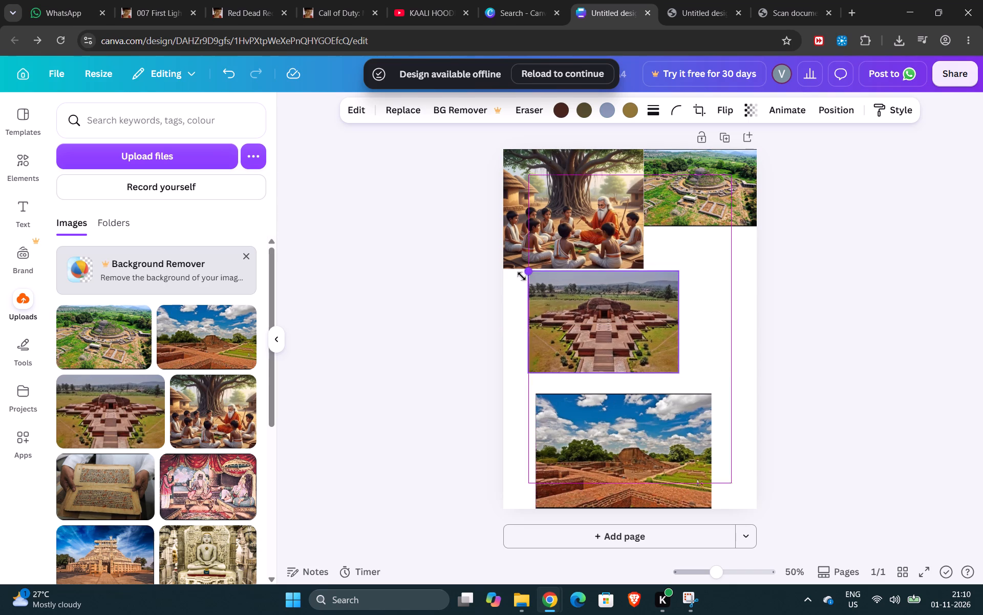
{"action": "left_click_drag", "start_coordinate": [522, 276], "coordinate": [513, 297]}
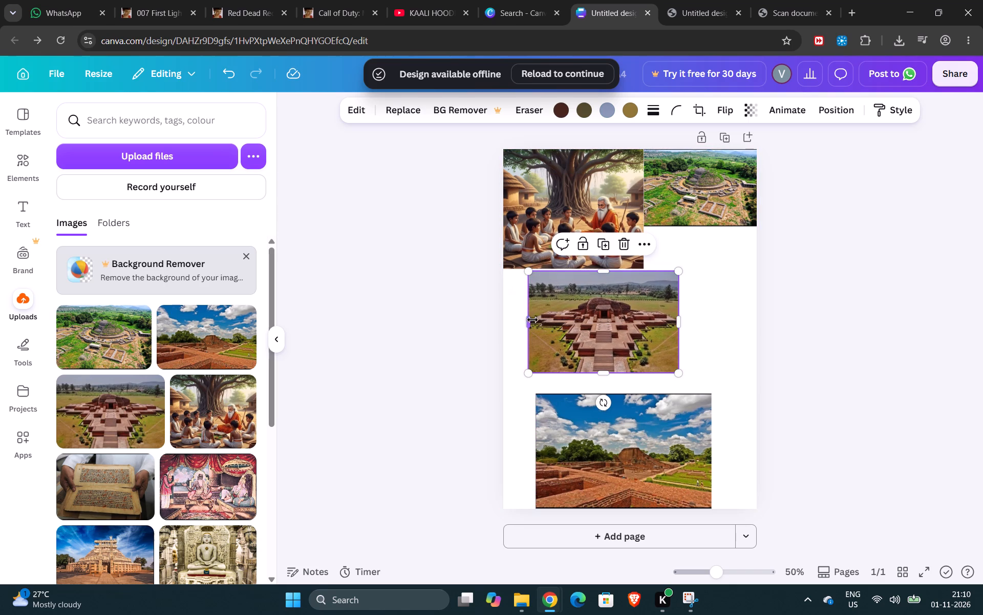
Widen the stepped ruins photo to the page's left edge, trim its right side slightly, and move it towards the page's centre below the top row.
{"action": "left_click_drag", "start_coordinate": [532, 320], "coordinate": [507, 326]}
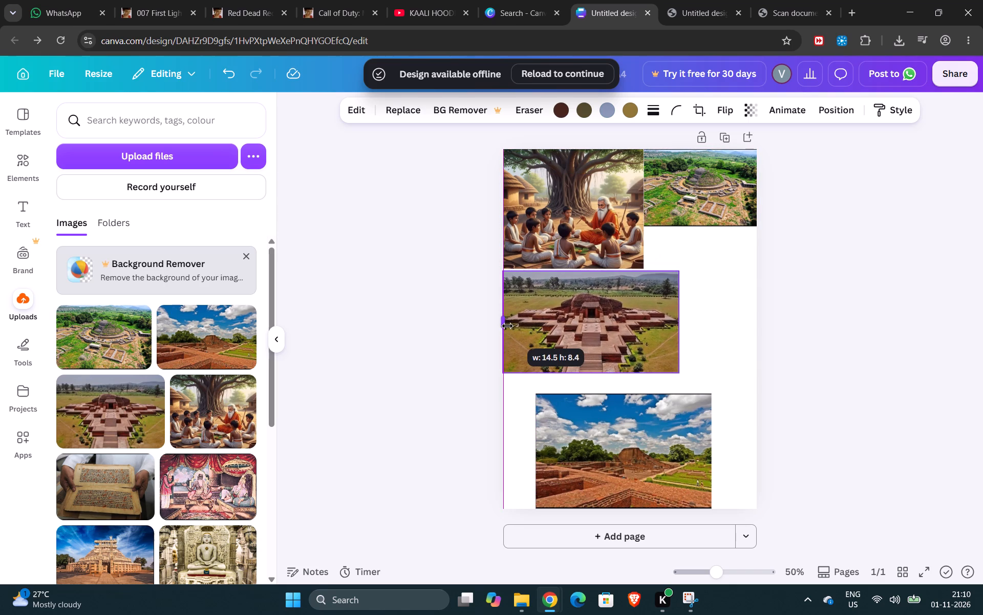
{"action": "left_click_drag", "start_coordinate": [507, 326], "coordinate": [511, 336]}
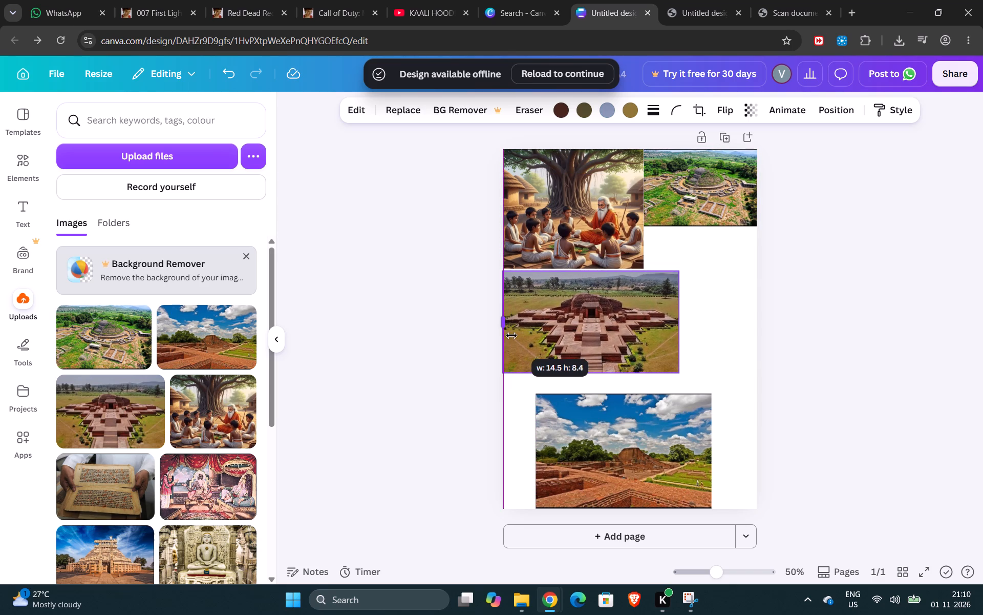
{"action": "left_click_drag", "start_coordinate": [511, 336], "coordinate": [507, 335]}
{"action": "left_click_drag", "start_coordinate": [677, 322], "coordinate": [688, 322]}
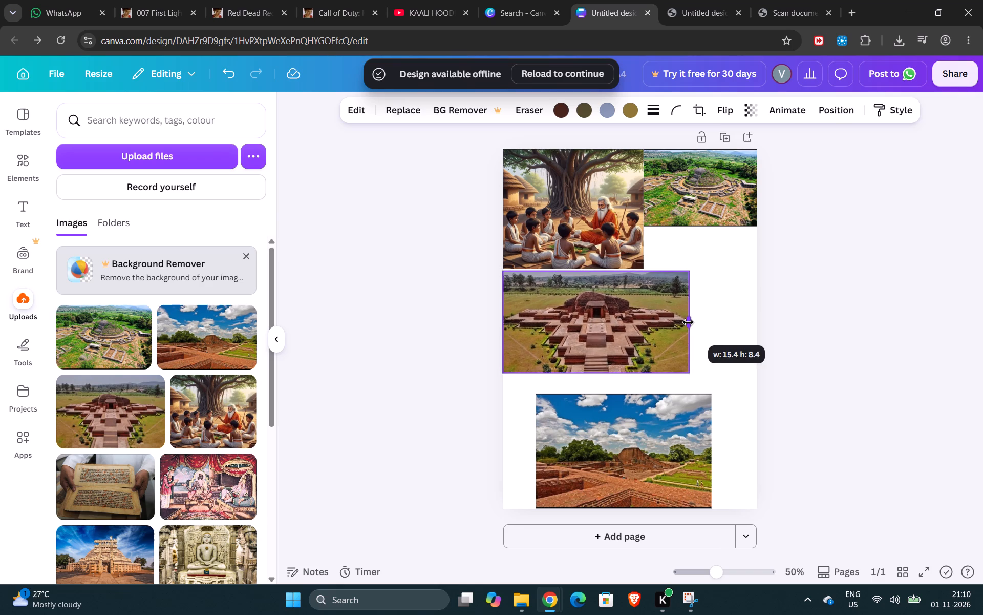
{"action": "left_click_drag", "start_coordinate": [688, 322], "coordinate": [660, 327]}
{"action": "left_click_drag", "start_coordinate": [628, 330], "coordinate": [627, 330]}
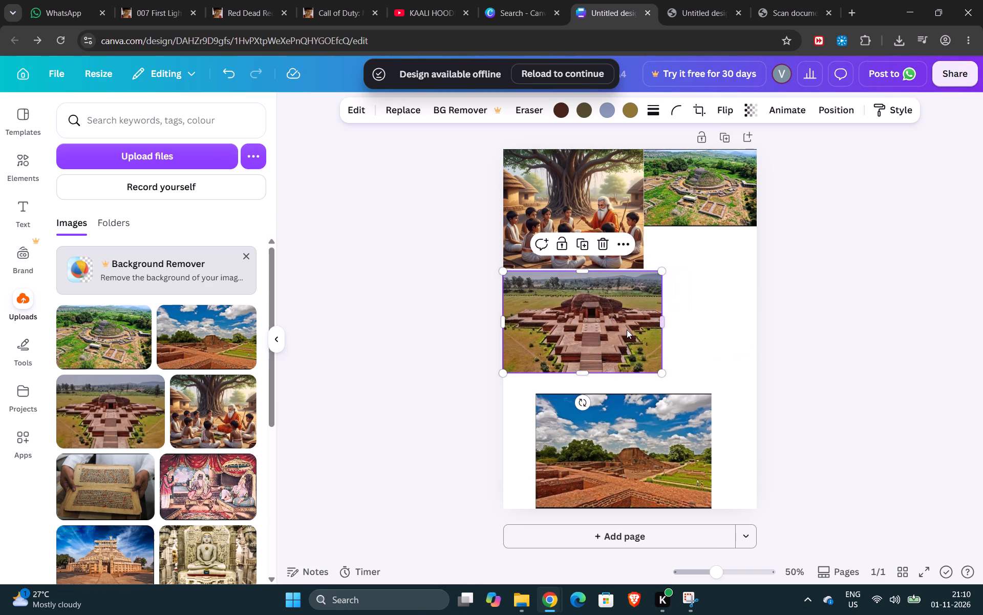
{"action": "left_click_drag", "start_coordinate": [627, 330], "coordinate": [671, 333]}
Place the blue-sky ruins photo just beneath the stepped ruins photo and extend its right side slightly.
{"action": "left_click", "coordinate": [668, 427]}
{"action": "left_click_drag", "start_coordinate": [656, 442], "coordinate": [659, 429]}
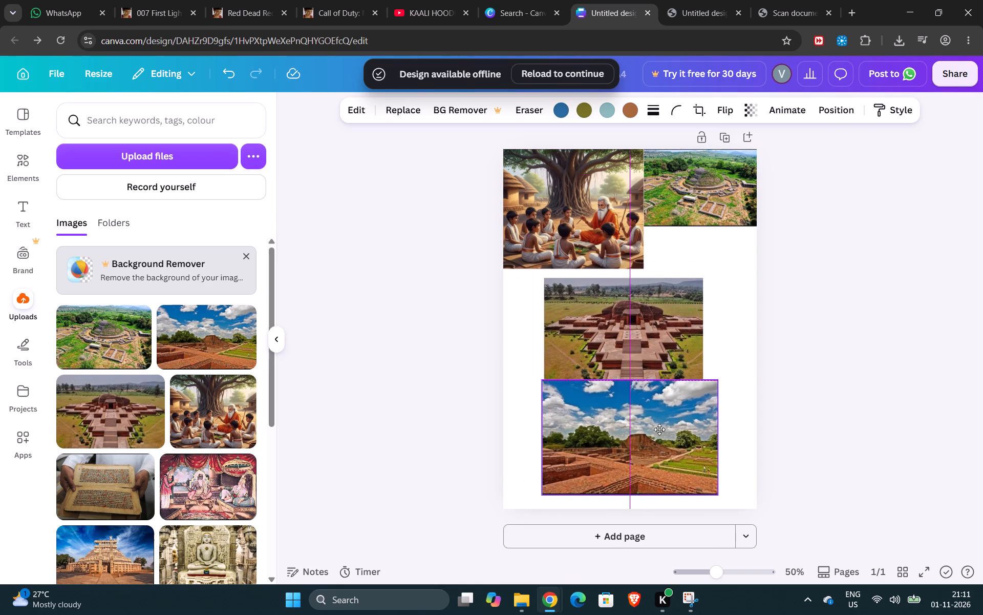
{"action": "left_click_drag", "start_coordinate": [659, 429], "coordinate": [654, 432]}
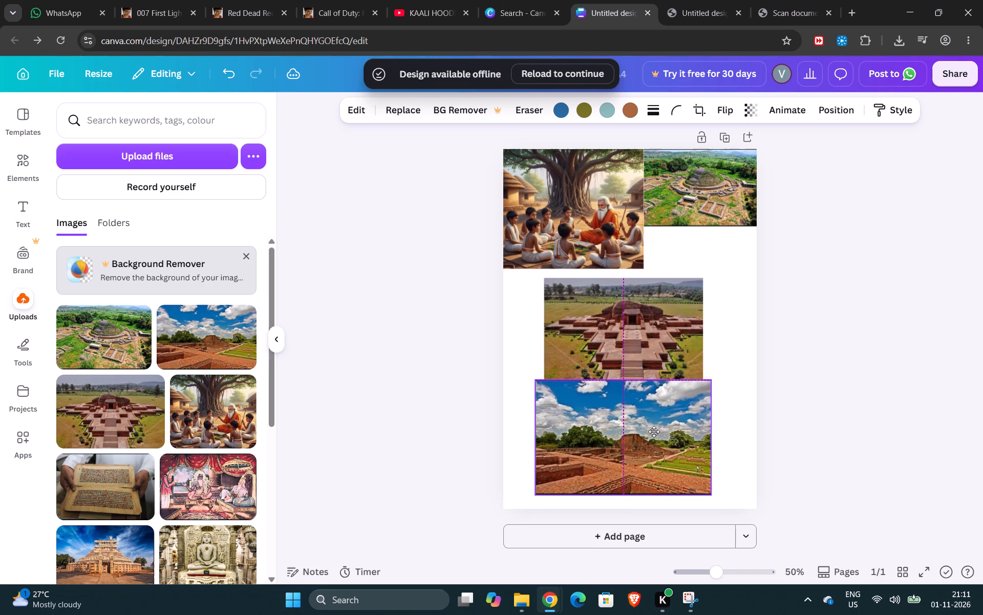
{"action": "left_click_drag", "start_coordinate": [654, 432], "coordinate": [652, 435]}
{"action": "left_click_drag", "start_coordinate": [709, 442], "coordinate": [718, 443]}
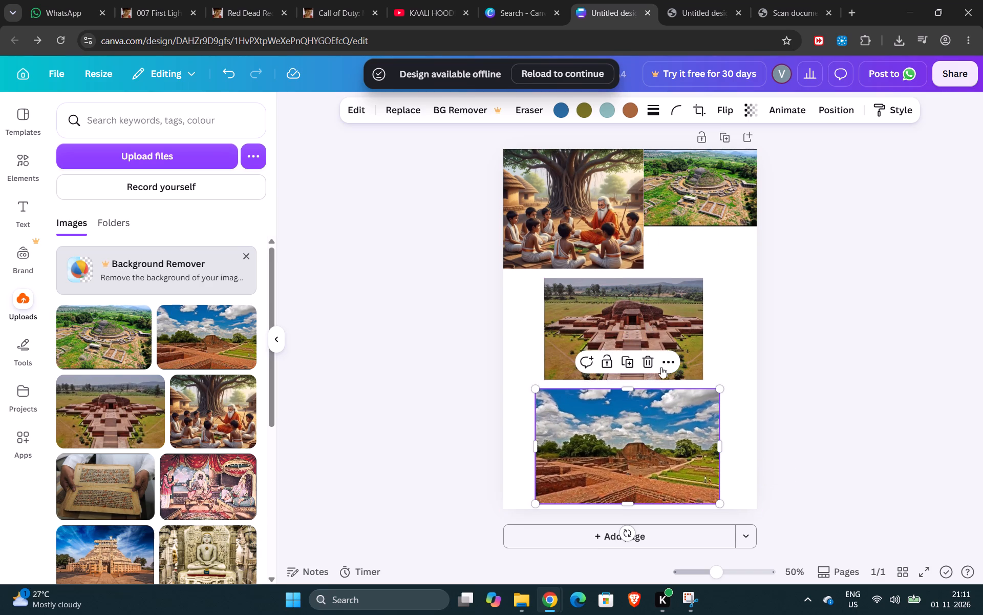
Close the collage design, both PDF tabs and the Canva template search, leaving the scan document without saving its changes.
{"action": "left_click", "coordinate": [645, 14]}
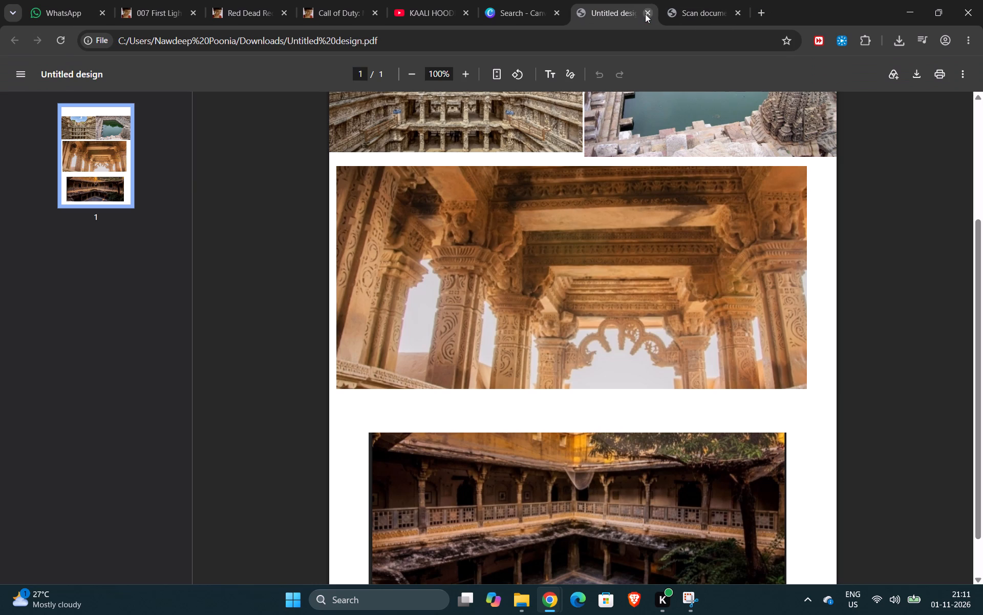
{"action": "left_click", "coordinate": [644, 14]}
{"action": "left_click", "coordinate": [643, 14]}
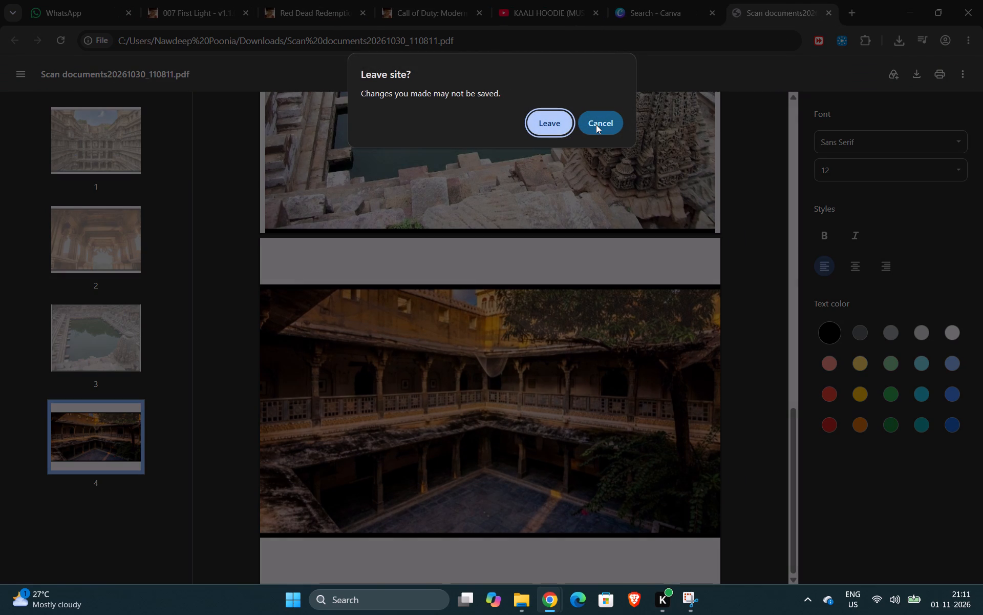
{"action": "left_click", "coordinate": [526, 120]}
{"action": "left_click", "coordinate": [558, 126]}
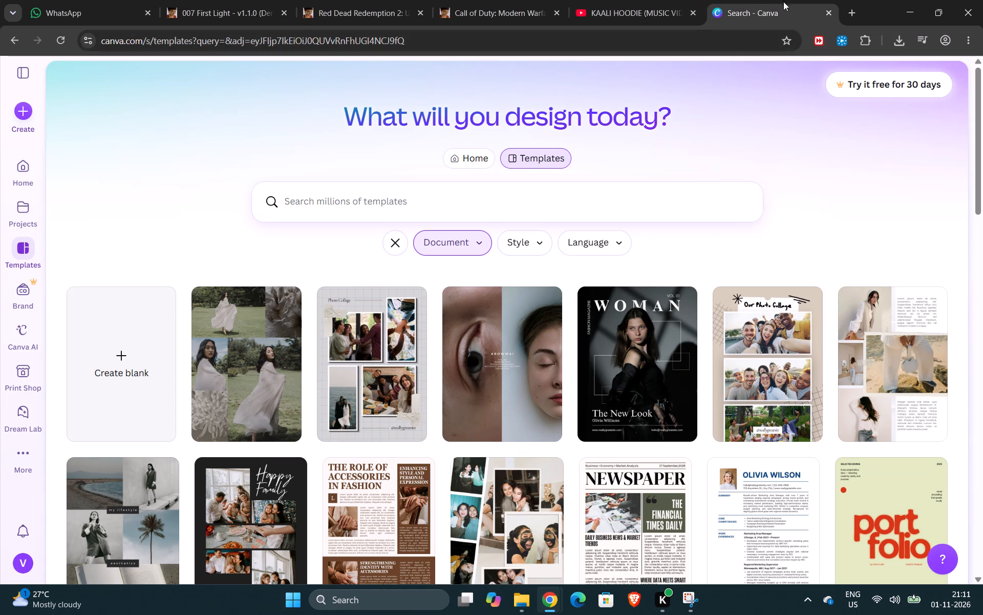
{"action": "left_click", "coordinate": [829, 8]}
{"action": "left_click", "coordinate": [314, 255]}
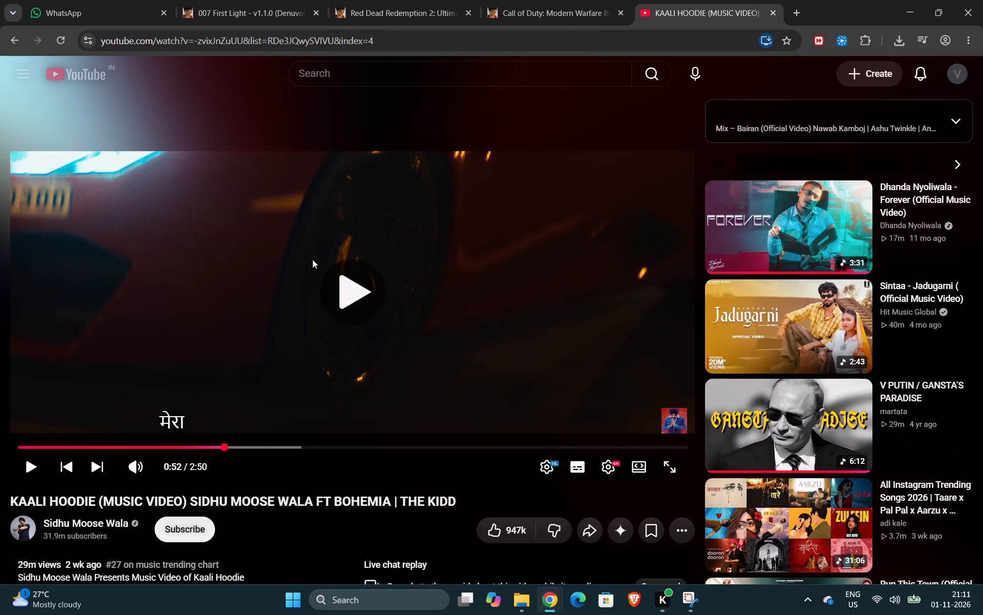
Delete the two Untitled design PDFs and the four Scan documents PDFs grouped together at the start of the Downloads folder.
{"action": "left_click", "coordinate": [914, 0]}
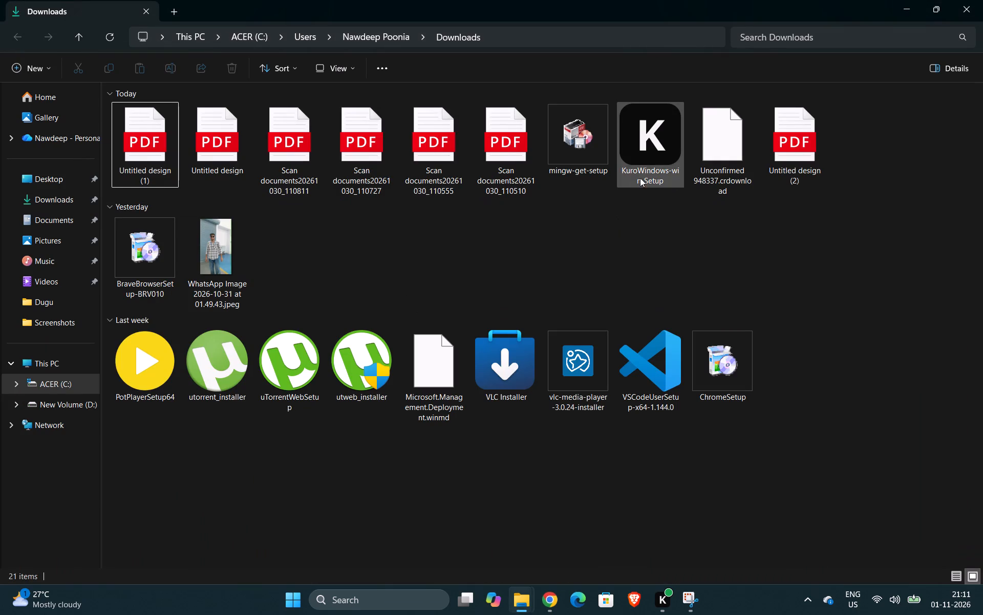
{"action": "left_click_drag", "start_coordinate": [523, 85], "coordinate": [430, 129]}
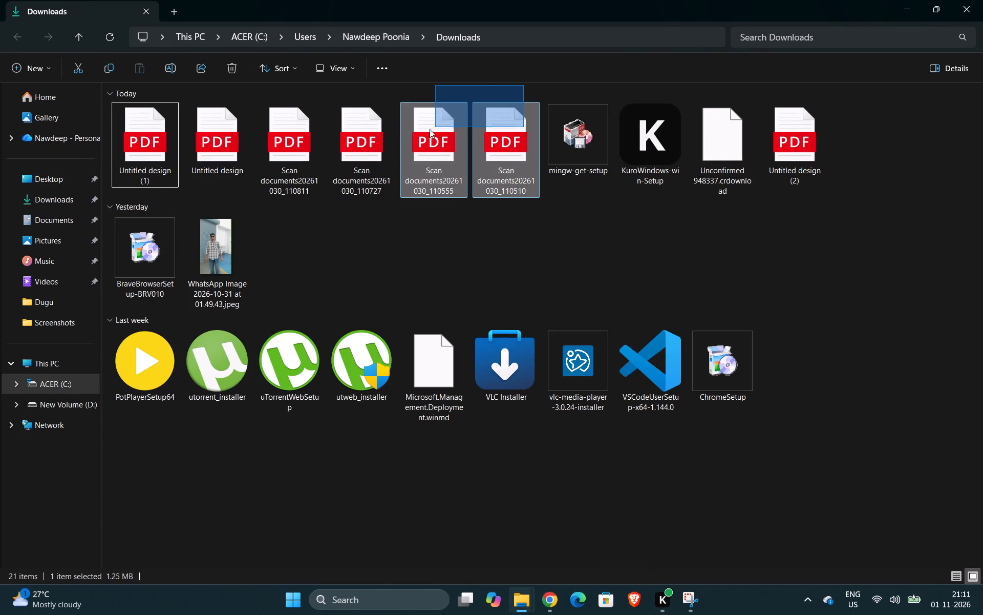
{"action": "left_click_drag", "start_coordinate": [430, 129], "coordinate": [155, 167]}
{"action": "right_click", "coordinate": [151, 167]}
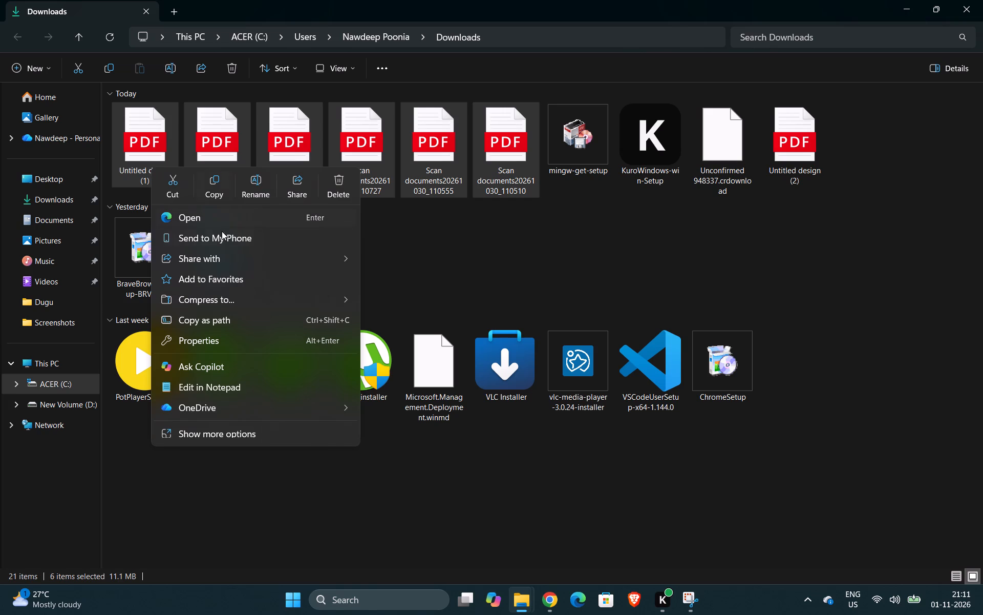
{"action": "left_click", "coordinate": [339, 171]}
{"action": "left_click", "coordinate": [340, 177]}
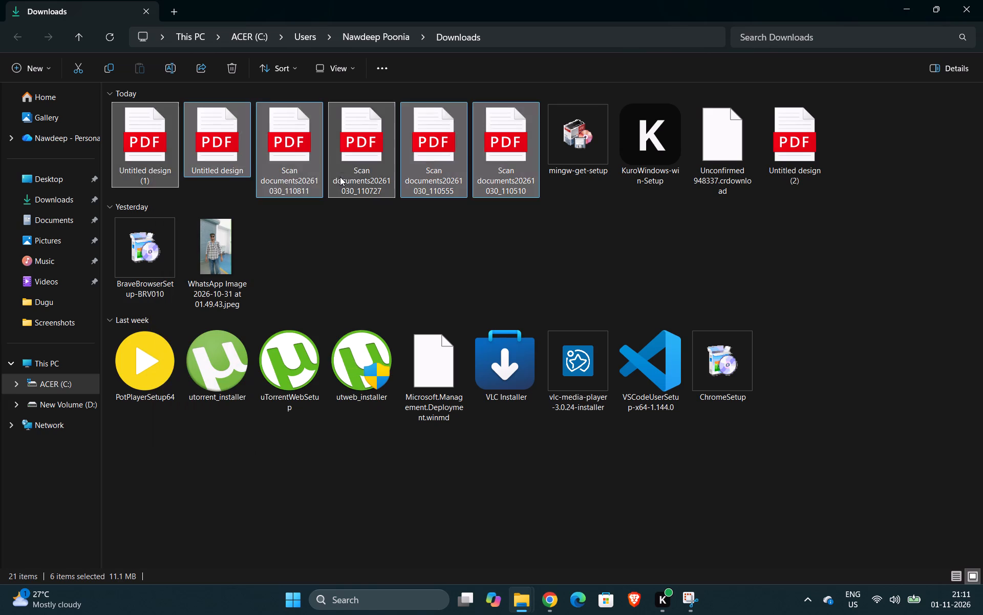
Open the Untitled design (2) PDF in Microsoft Edge for a brief check and close it again.
{"action": "double_click", "coordinate": [370, 144]}
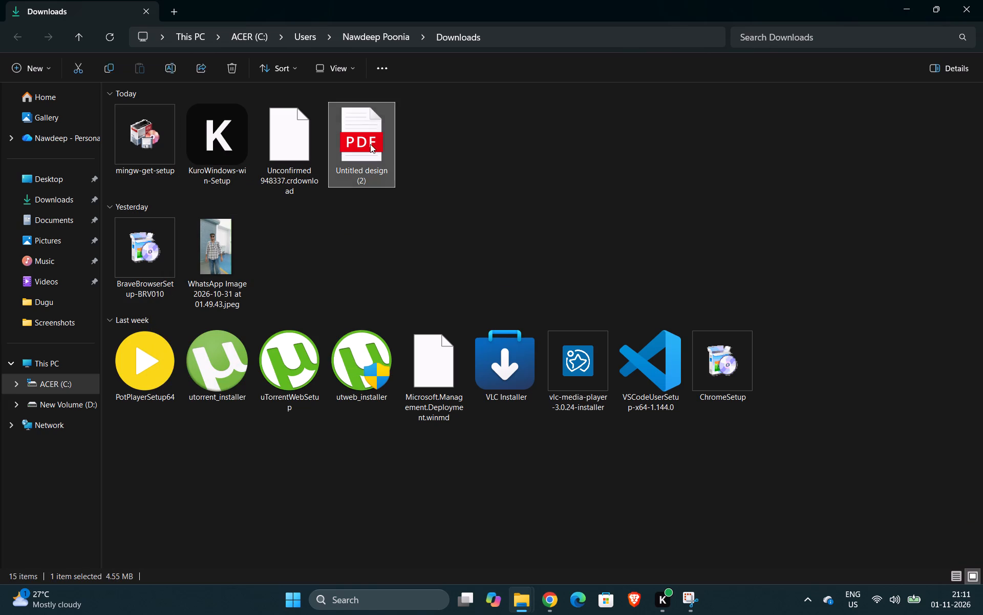
{"action": "left_click", "coordinate": [688, 18]}
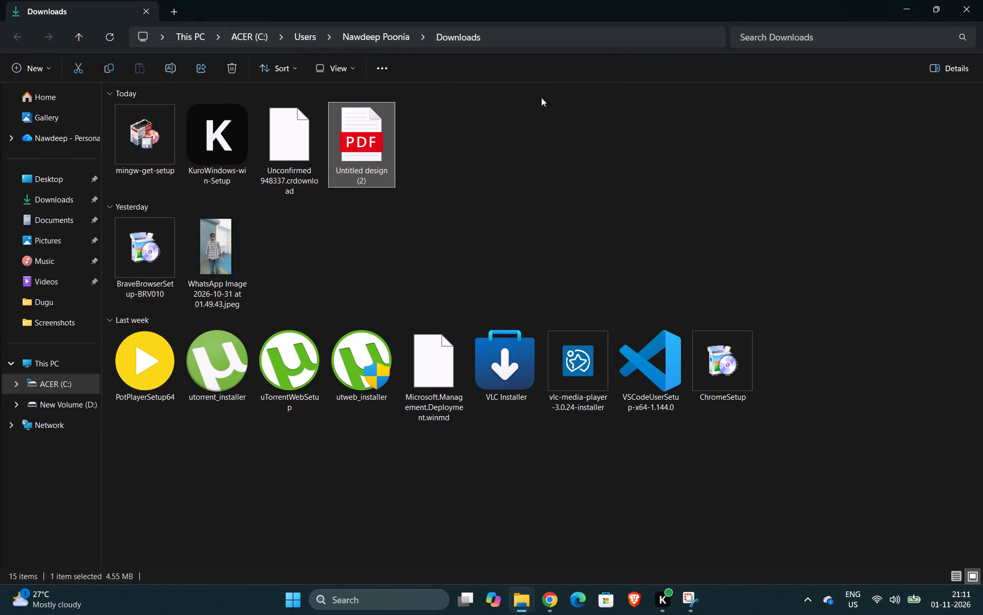
Delete the Untitled design (2) PDF from Downloads and reload the folder.
{"action": "left_click_drag", "start_coordinate": [466, 140], "coordinate": [371, 170]}
{"action": "right_click", "coordinate": [366, 147]}
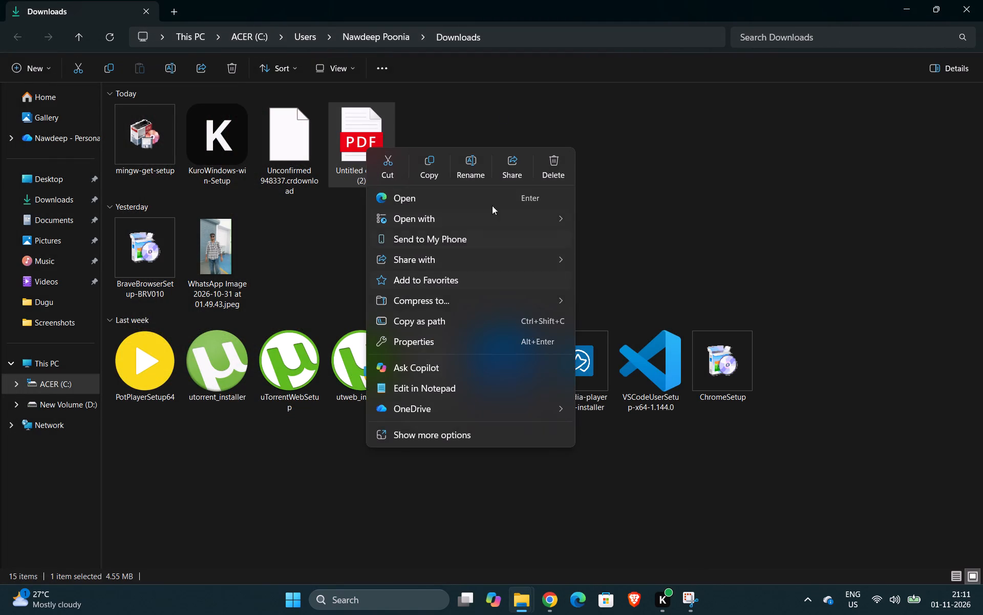
{"action": "left_click", "coordinate": [544, 168]}
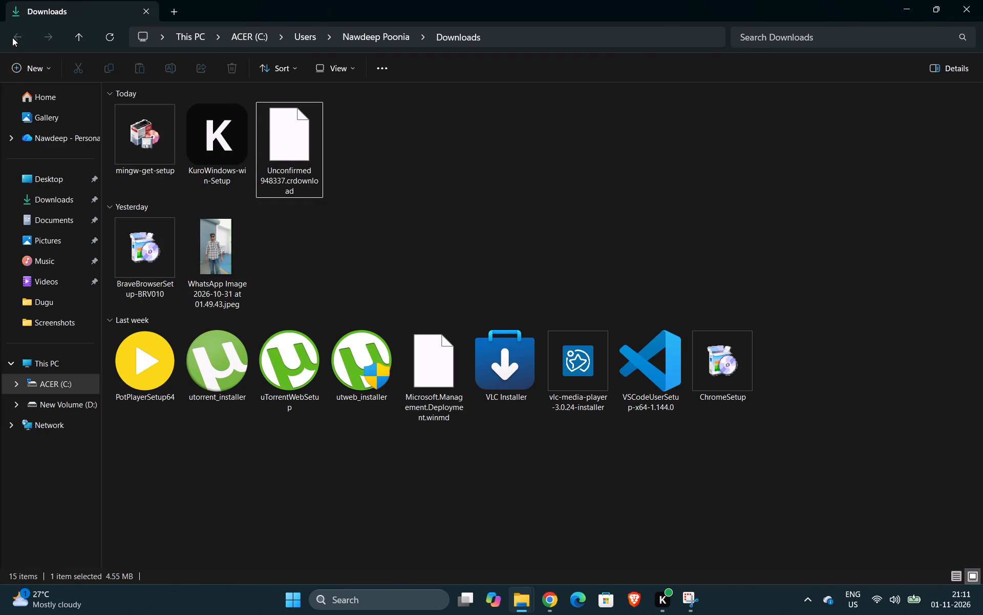
{"action": "left_click", "coordinate": [63, 190]}
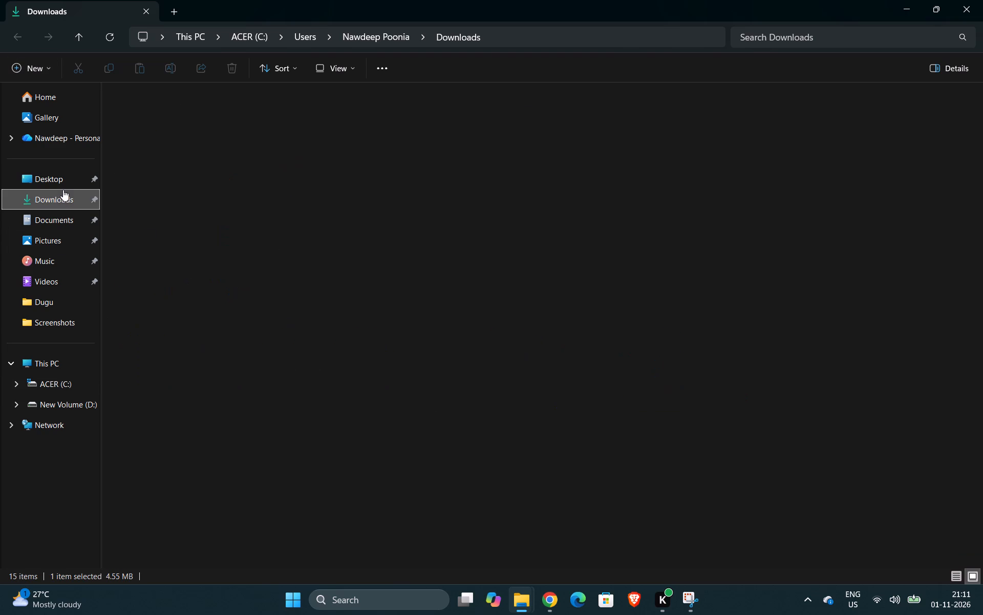
{"action": "left_click", "coordinate": [908, 0]}
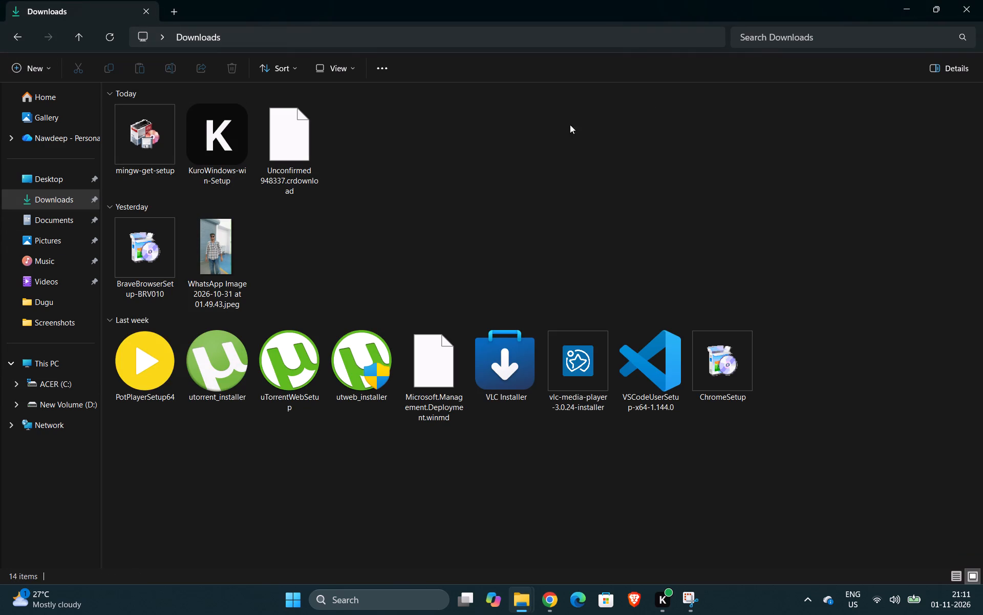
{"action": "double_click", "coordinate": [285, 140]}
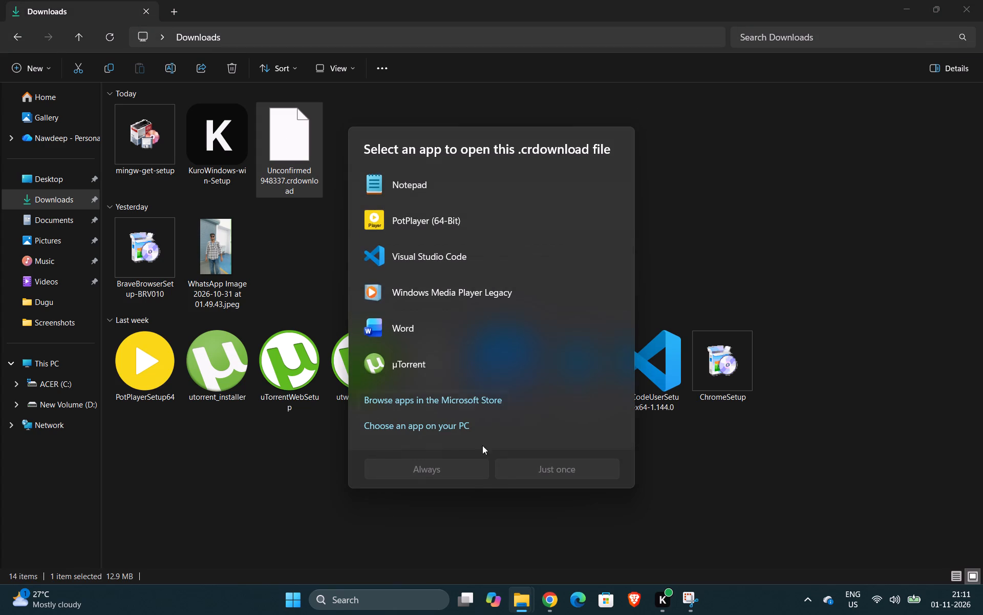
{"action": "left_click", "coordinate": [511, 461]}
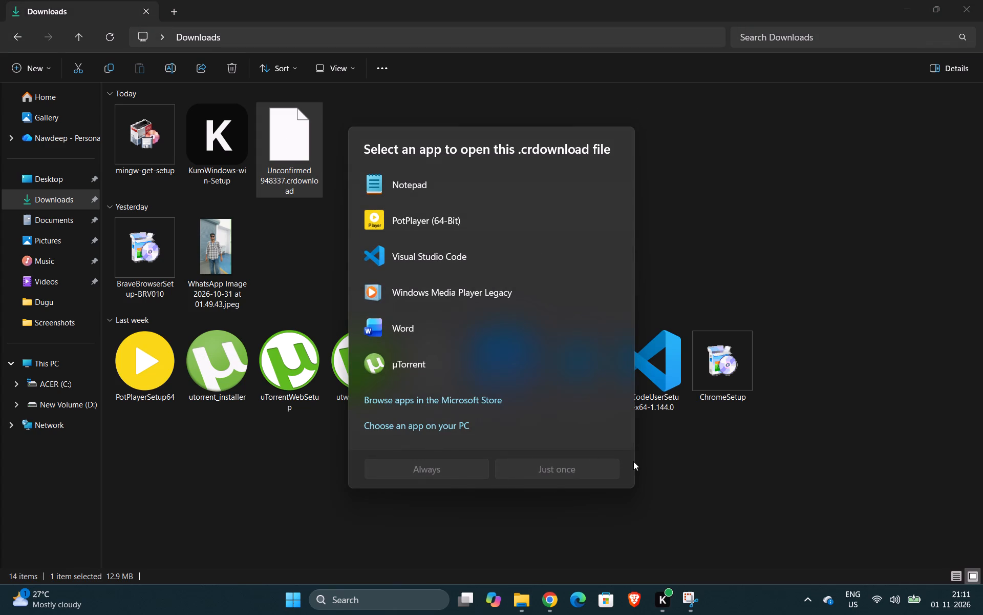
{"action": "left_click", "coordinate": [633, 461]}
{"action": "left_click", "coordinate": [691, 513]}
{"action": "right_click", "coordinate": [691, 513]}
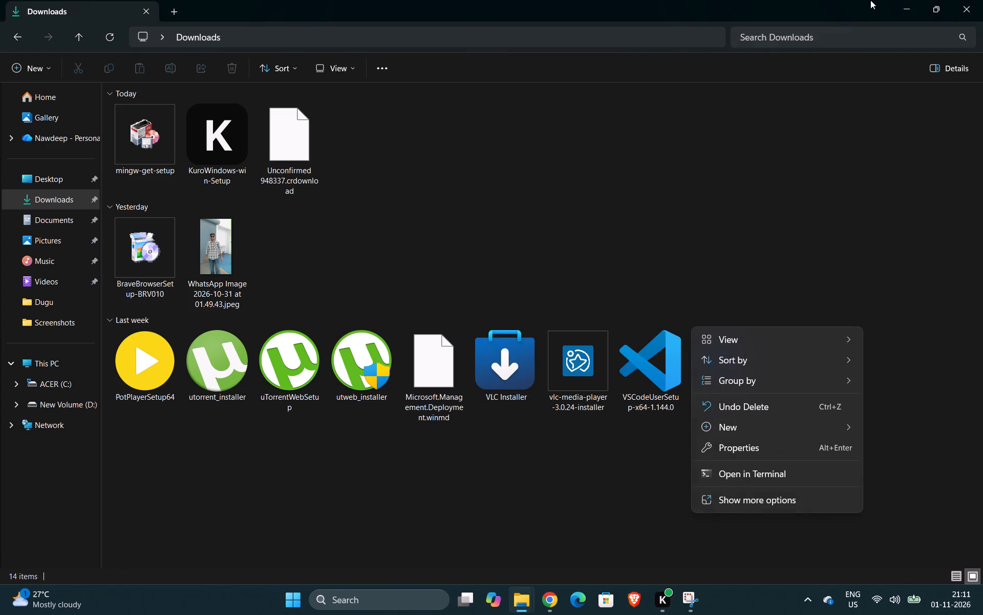